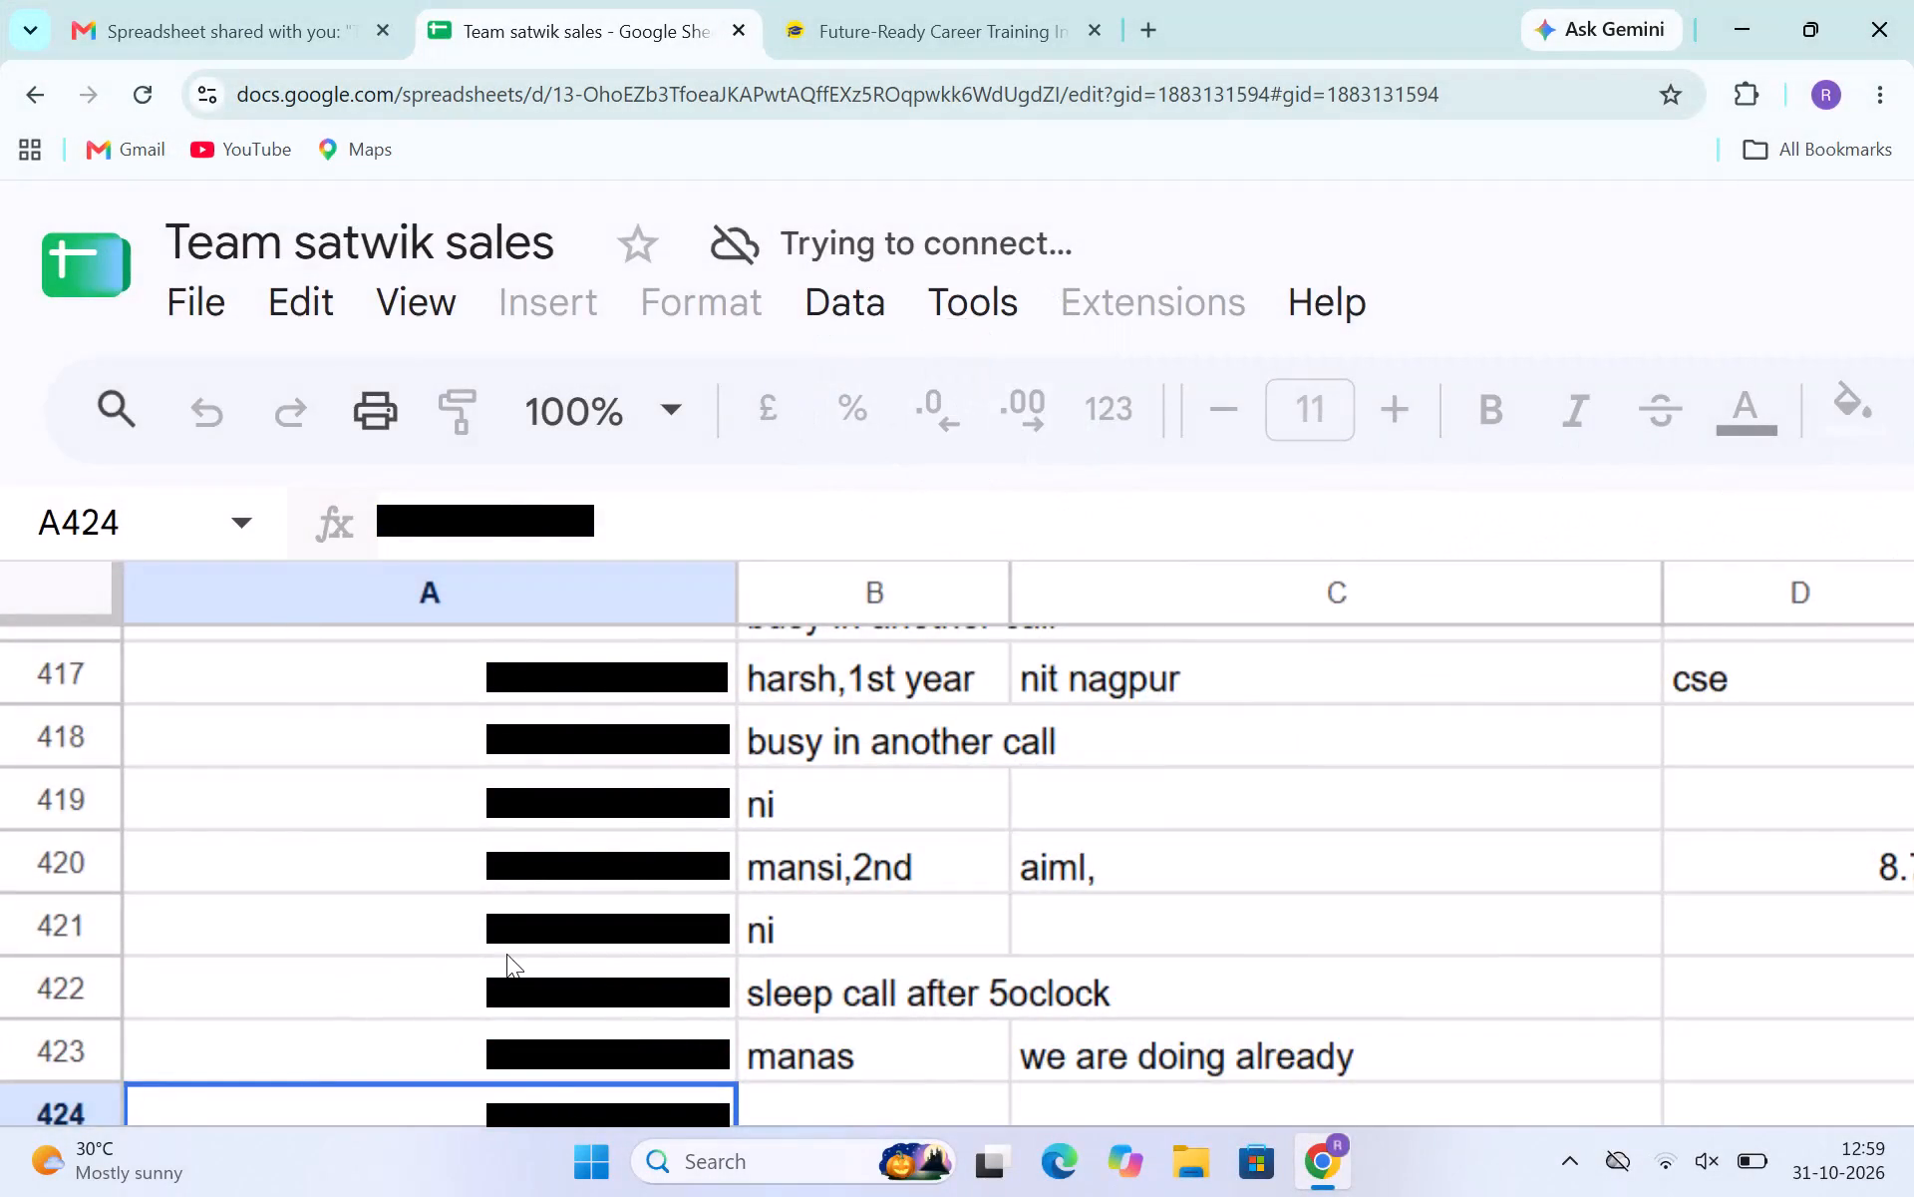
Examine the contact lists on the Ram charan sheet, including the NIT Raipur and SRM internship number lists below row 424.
{"action": "scroll", "coordinate": [506, 954], "scroll_direction": "down", "scroll_amount": 9}
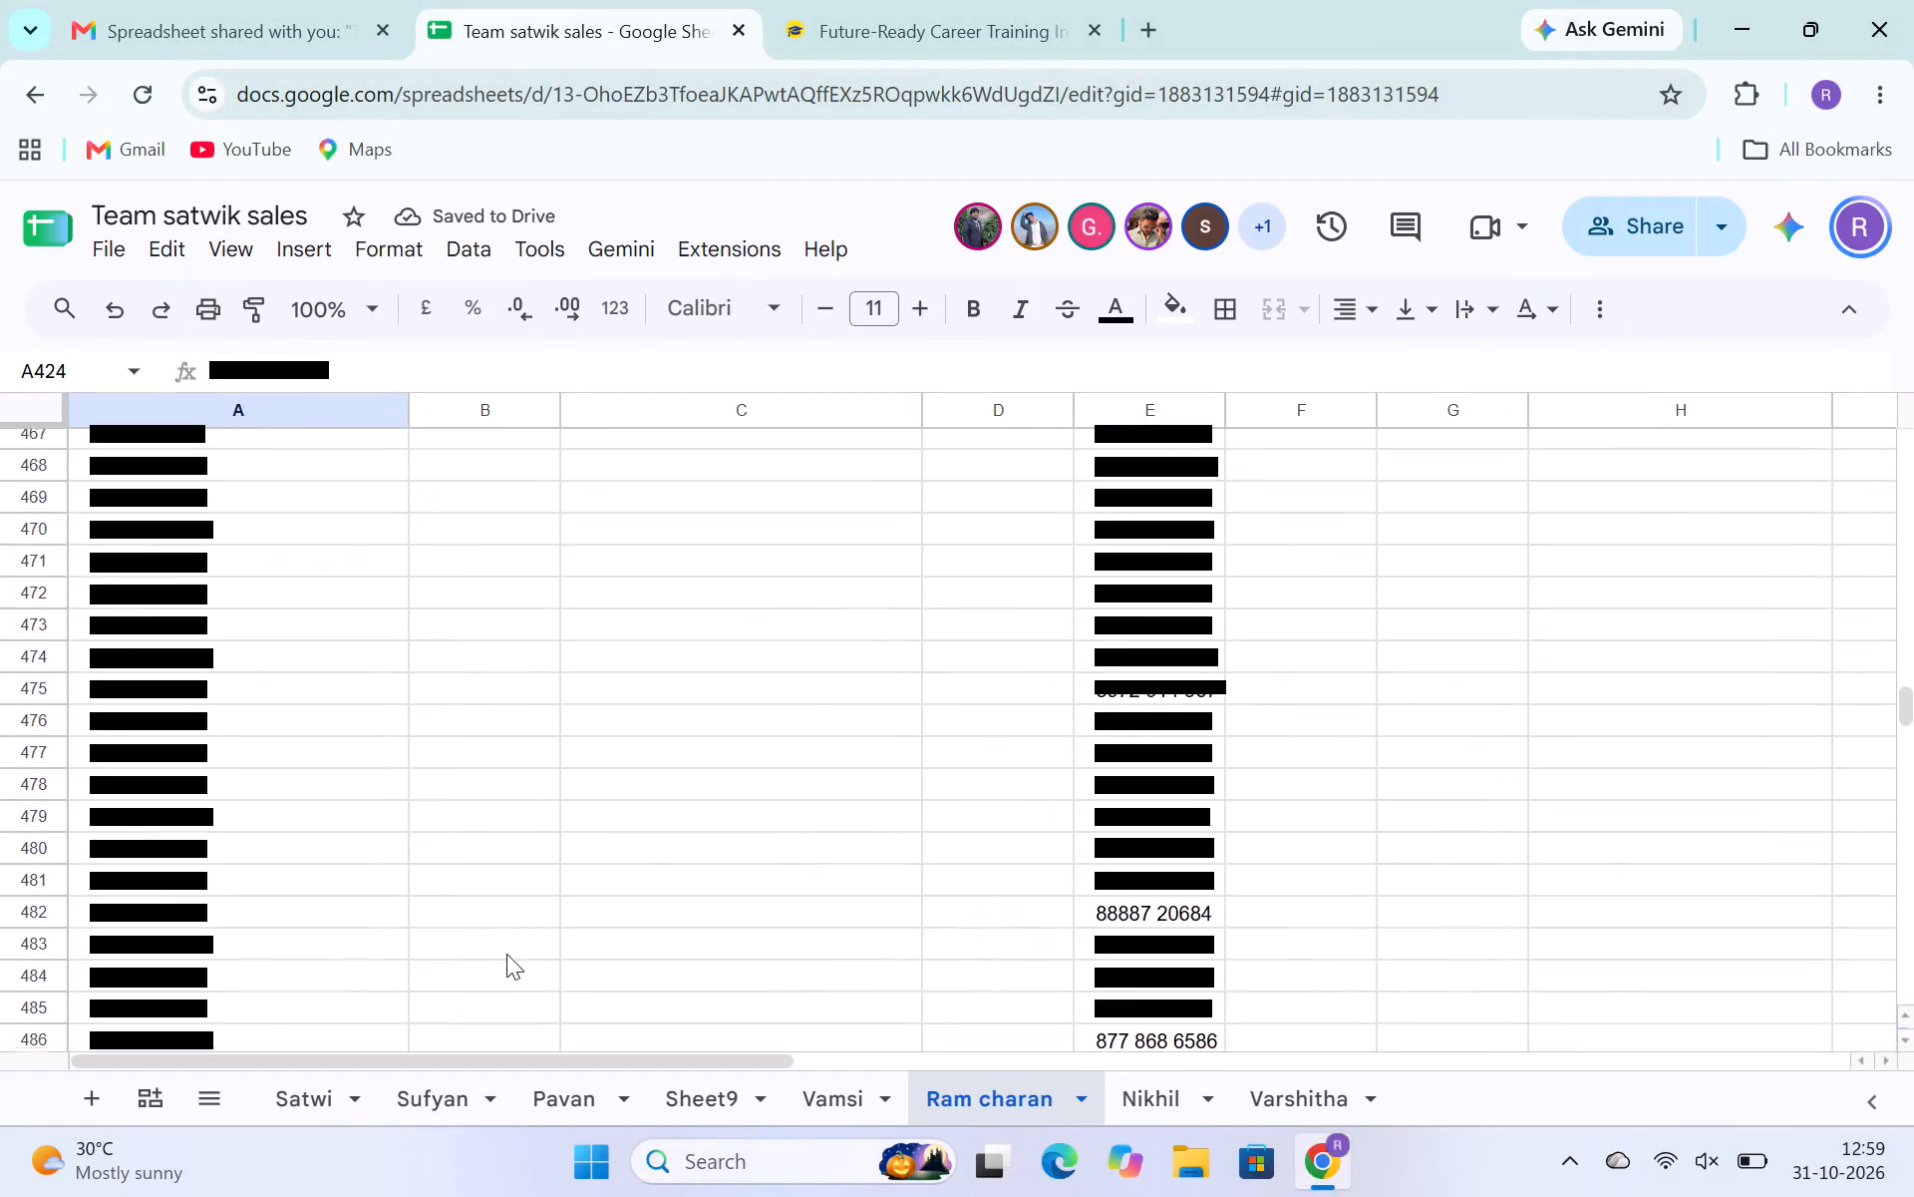
{"action": "scroll", "coordinate": [506, 954], "scroll_direction": "right", "scroll_amount": 1}
{"action": "scroll", "coordinate": [506, 954], "scroll_direction": "down", "scroll_amount": 3}
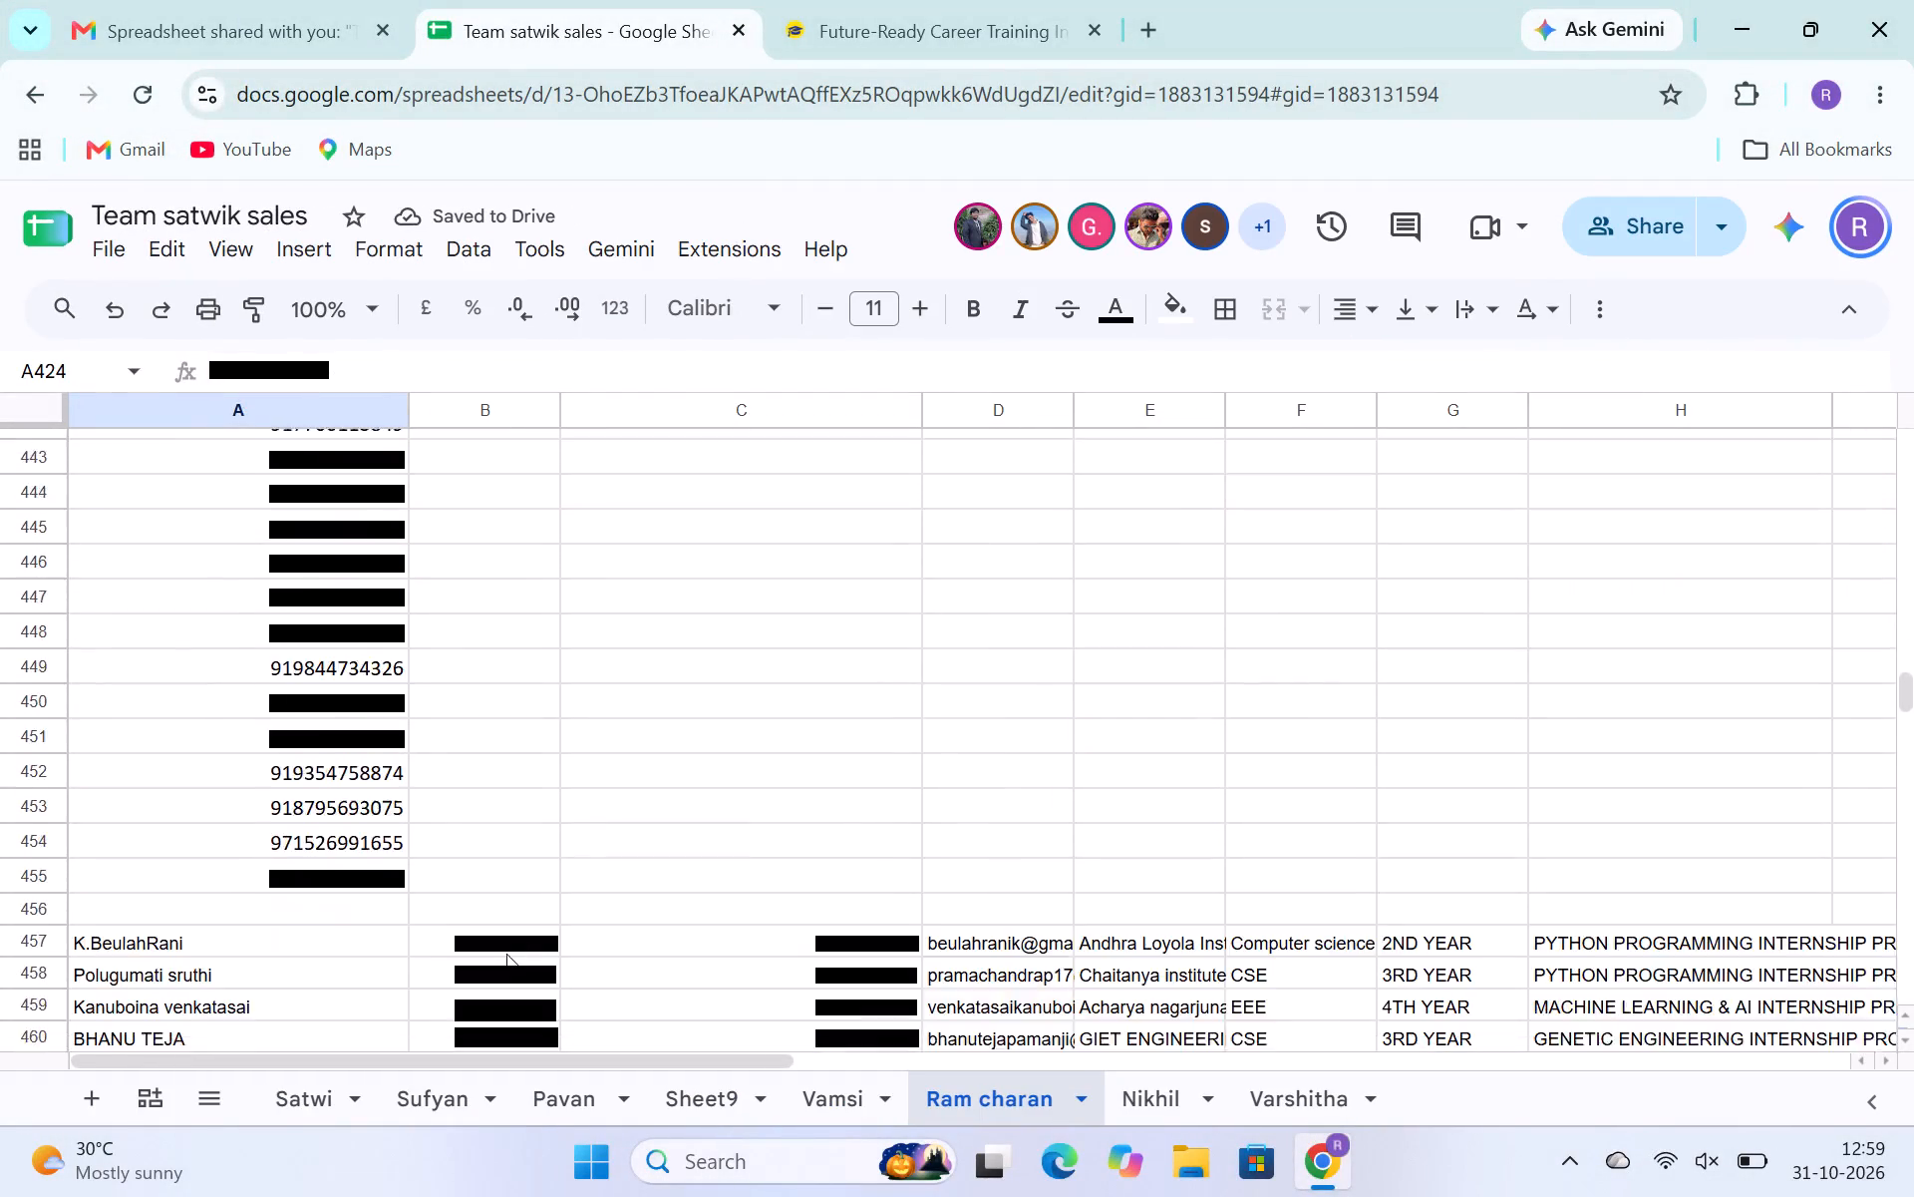
{"action": "scroll", "coordinate": [506, 954], "scroll_direction": "down", "scroll_amount": 3}
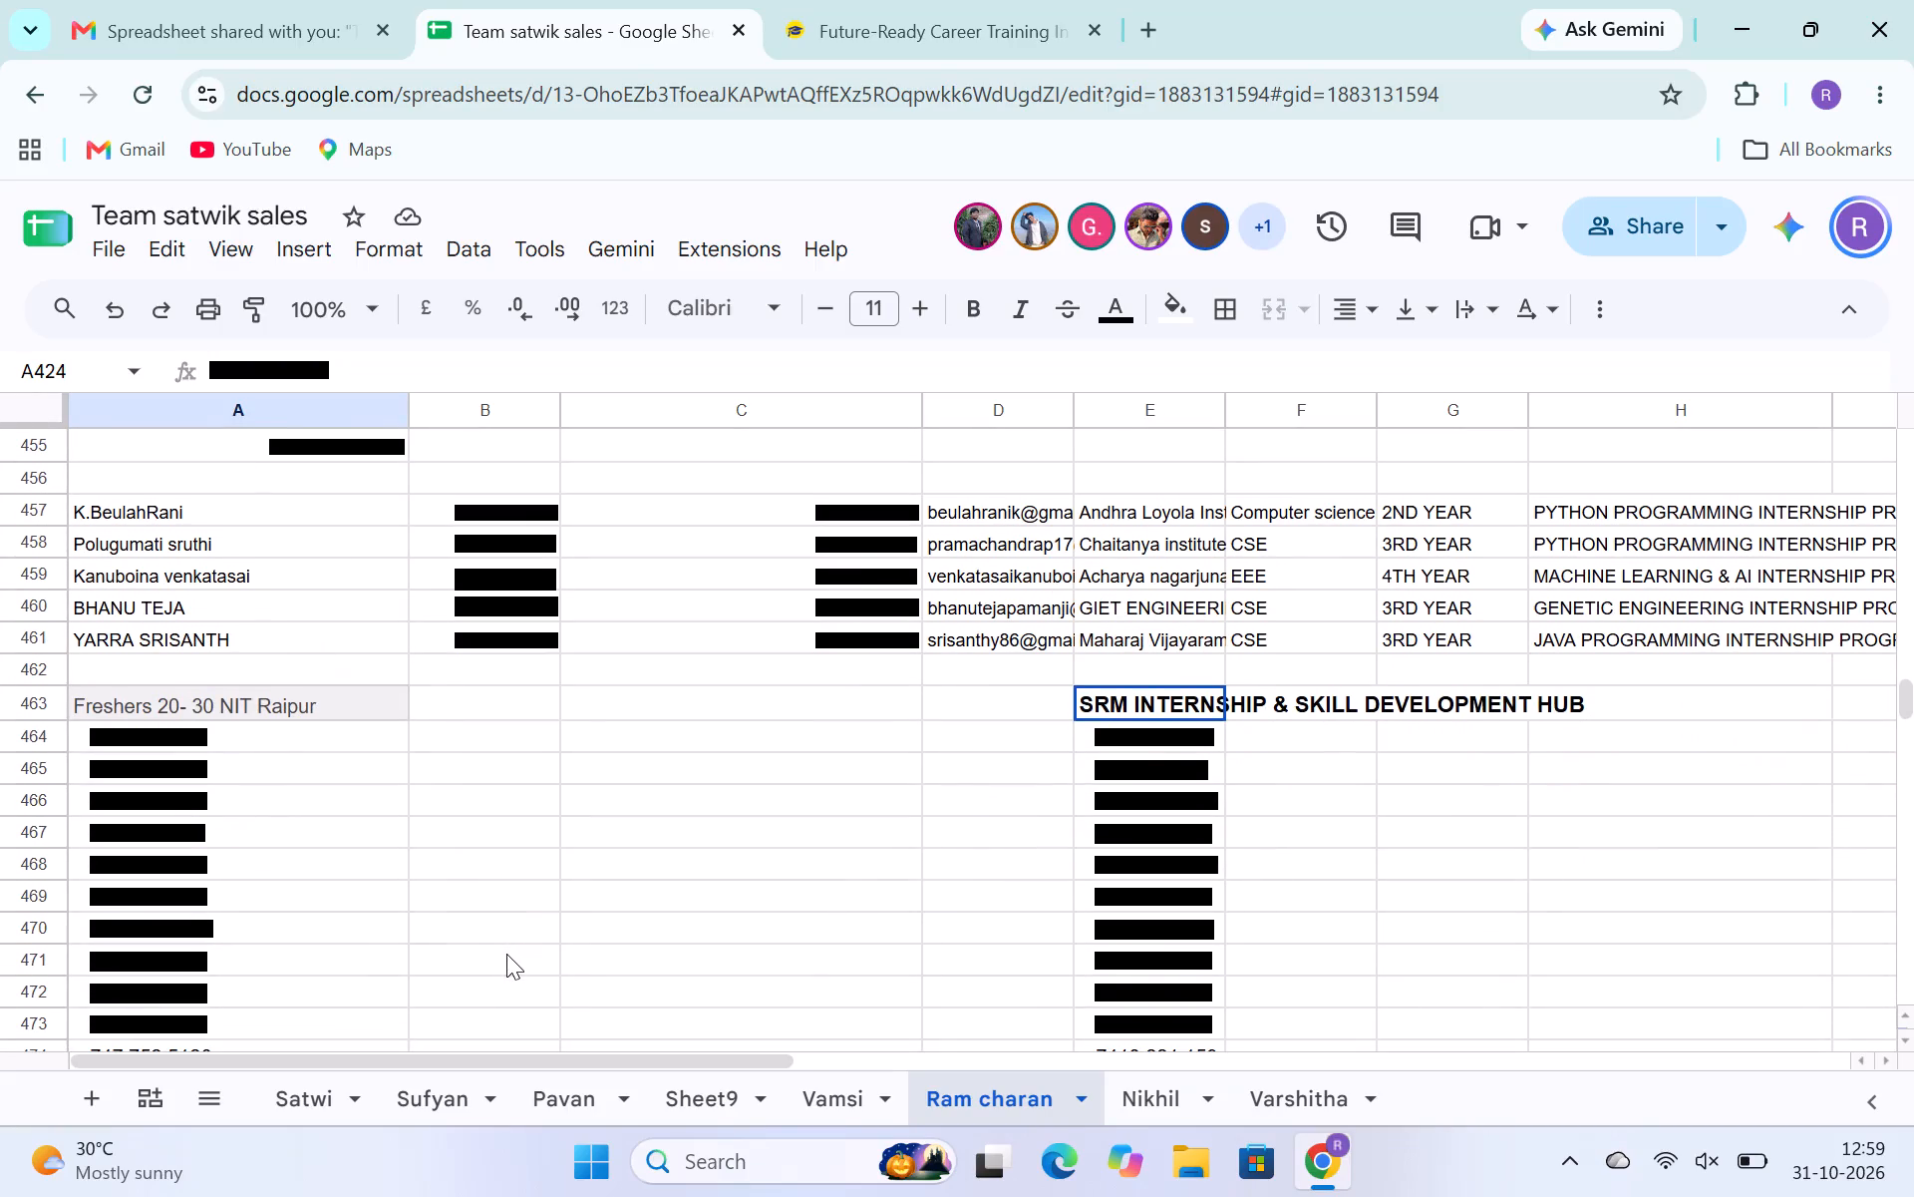
{"action": "scroll", "coordinate": [506, 954], "scroll_direction": "down", "scroll_amount": 9}
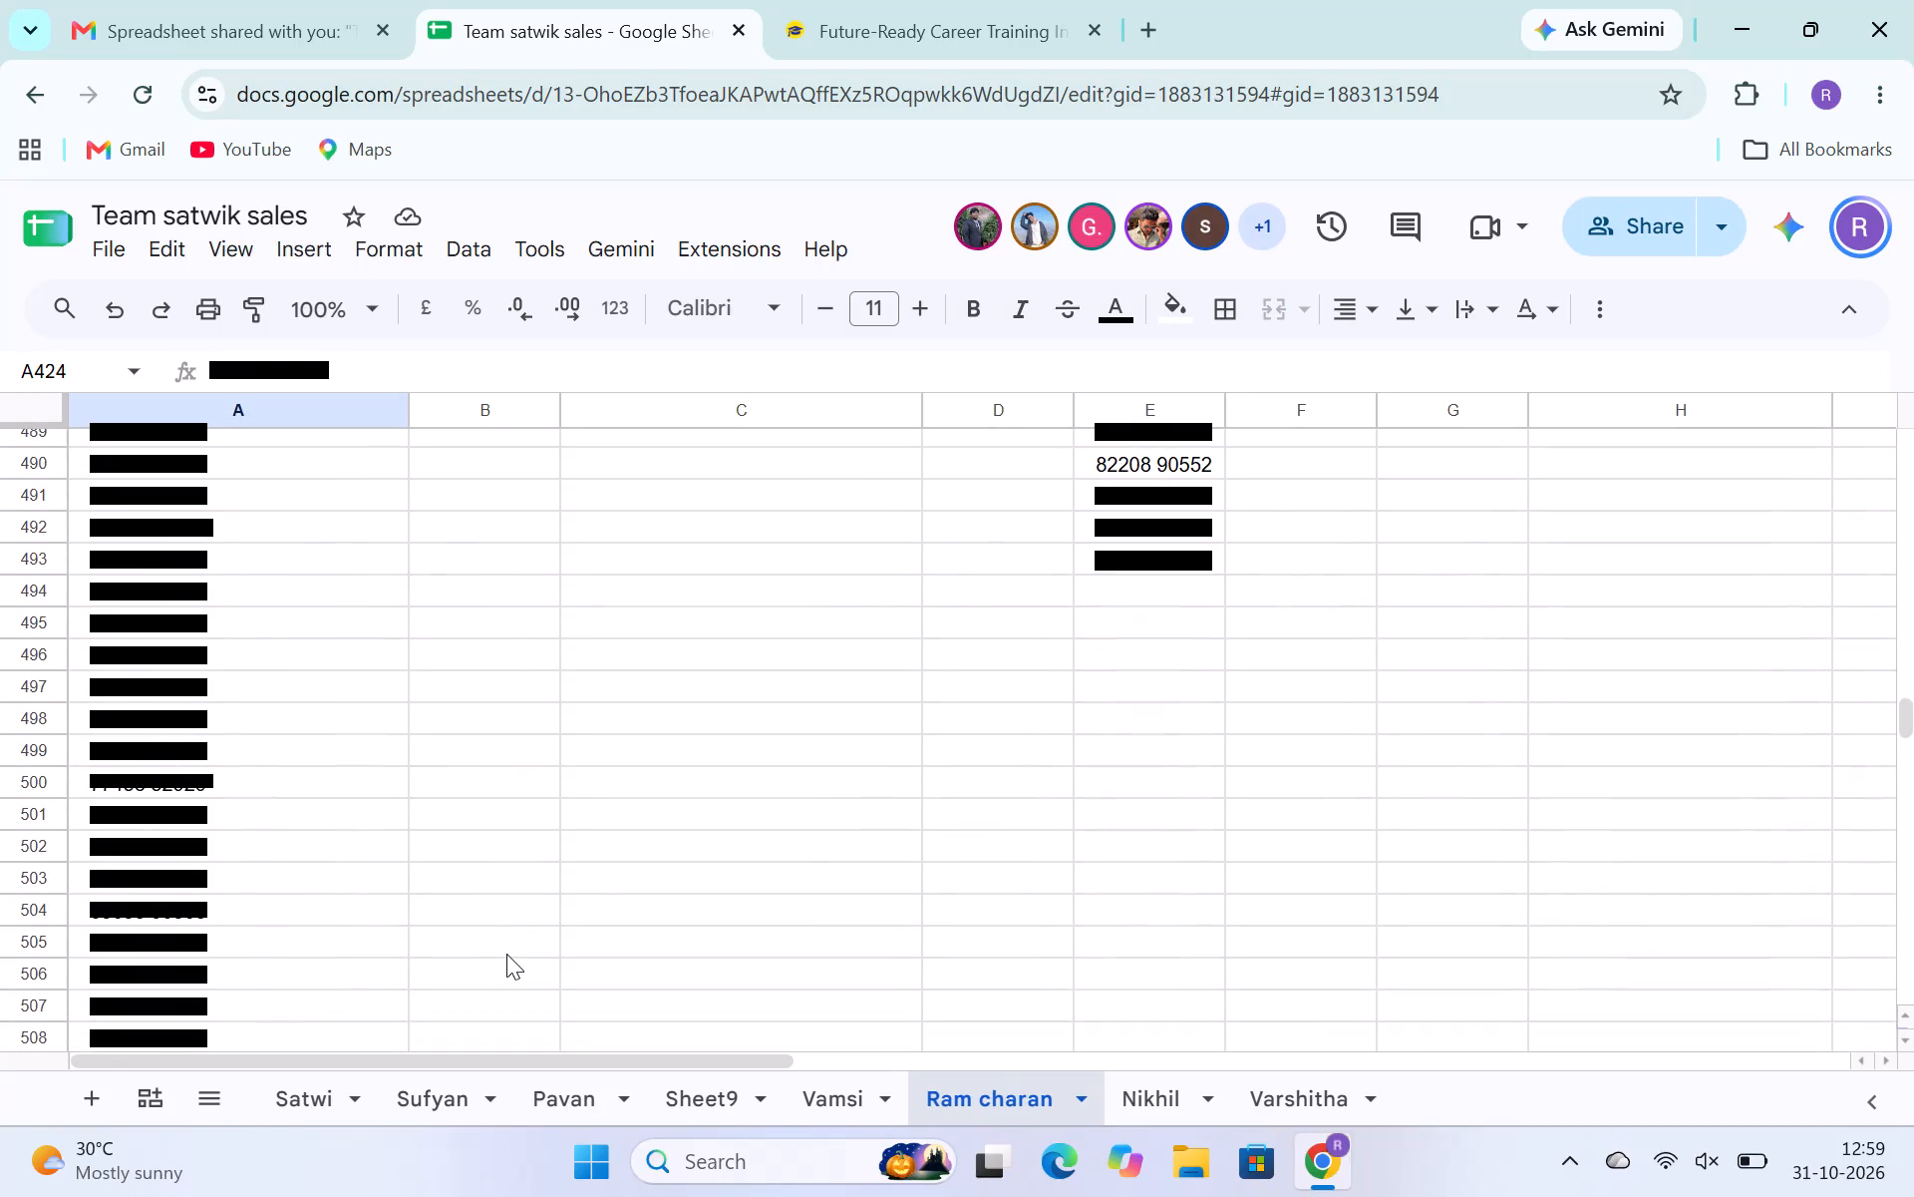
{"action": "scroll", "coordinate": [400, 902], "scroll_direction": "down", "scroll_amount": 4}
{"action": "scroll", "coordinate": [400, 902], "scroll_direction": "up", "scroll_amount": 1}
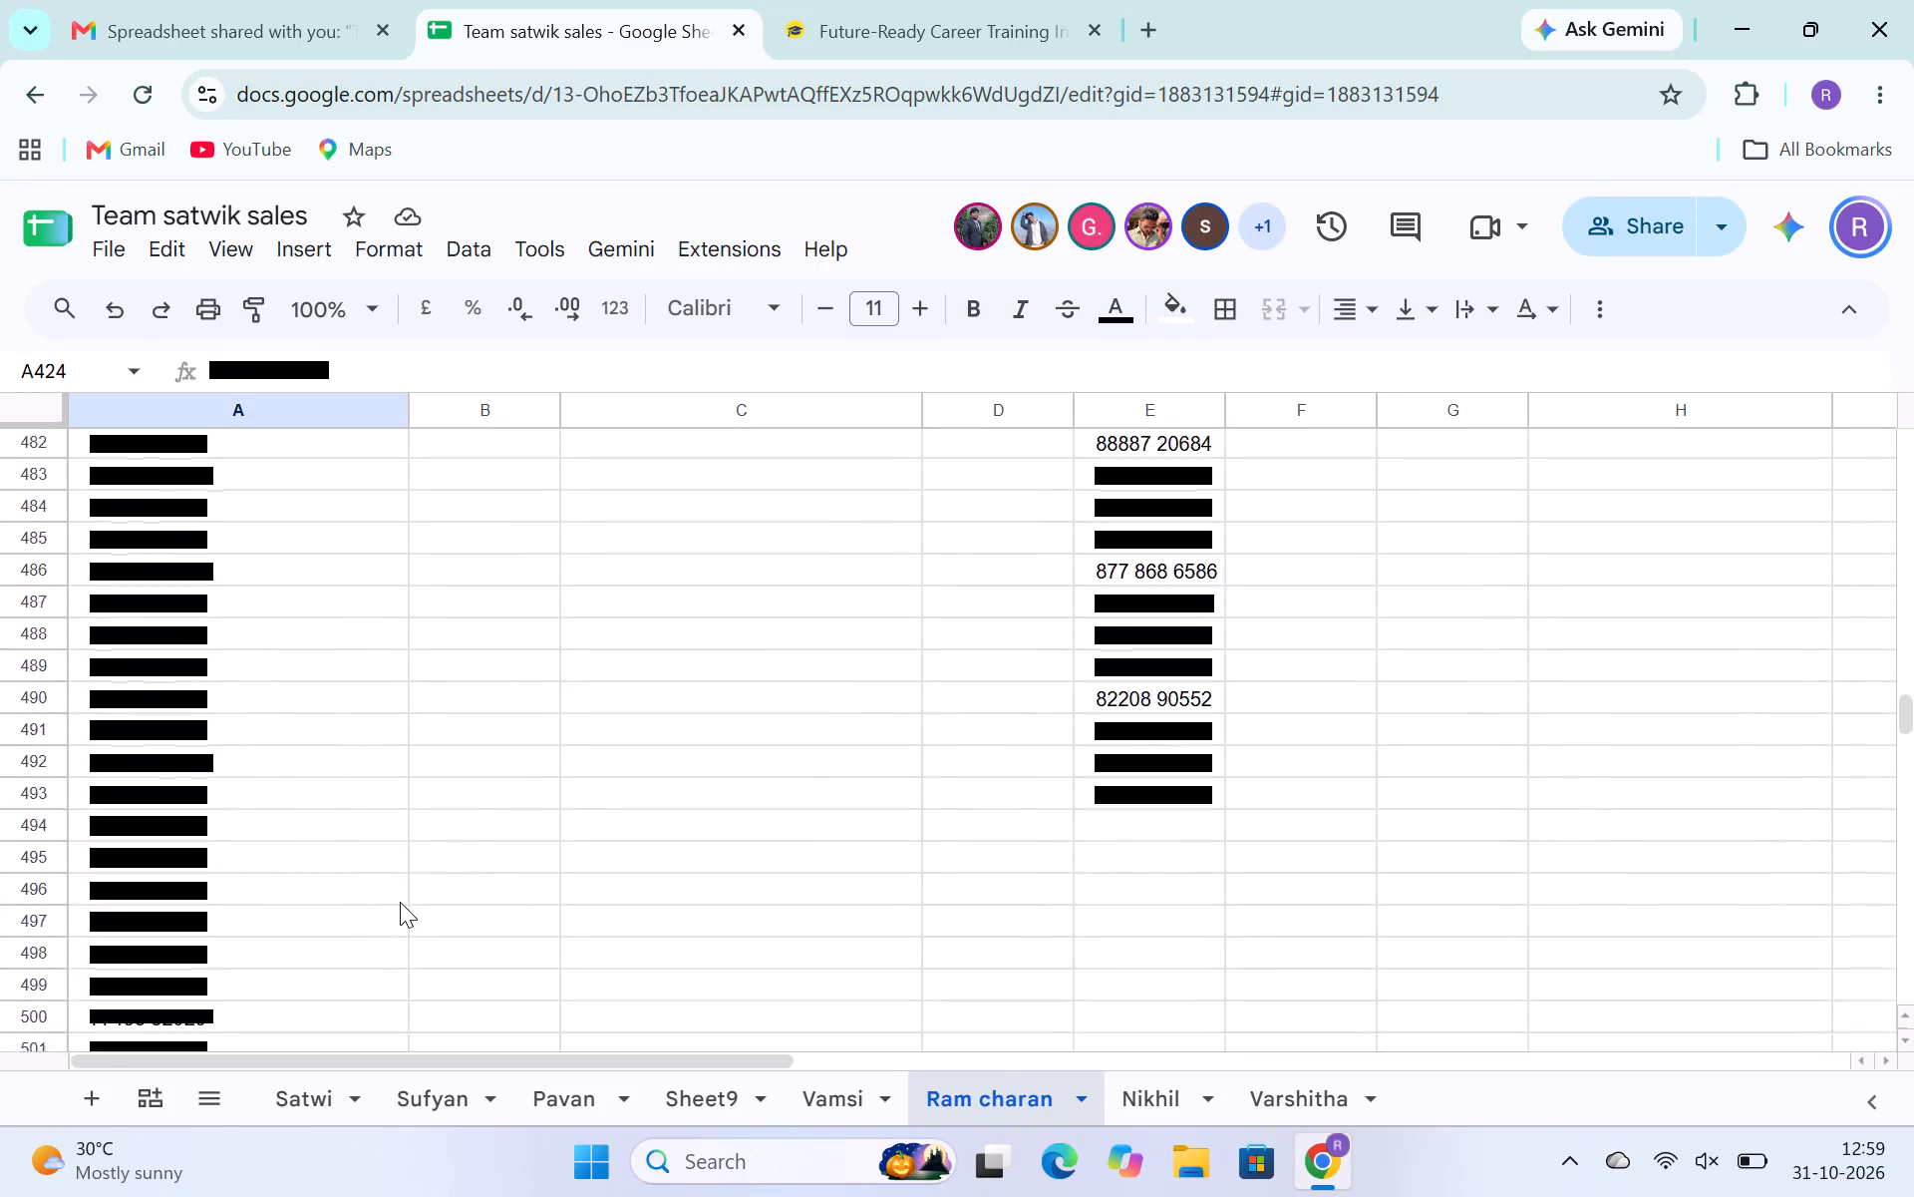
{"action": "scroll", "coordinate": [400, 902], "scroll_direction": "up", "scroll_amount": 2}
{"action": "scroll", "coordinate": [400, 902], "scroll_direction": "down", "scroll_amount": 4}
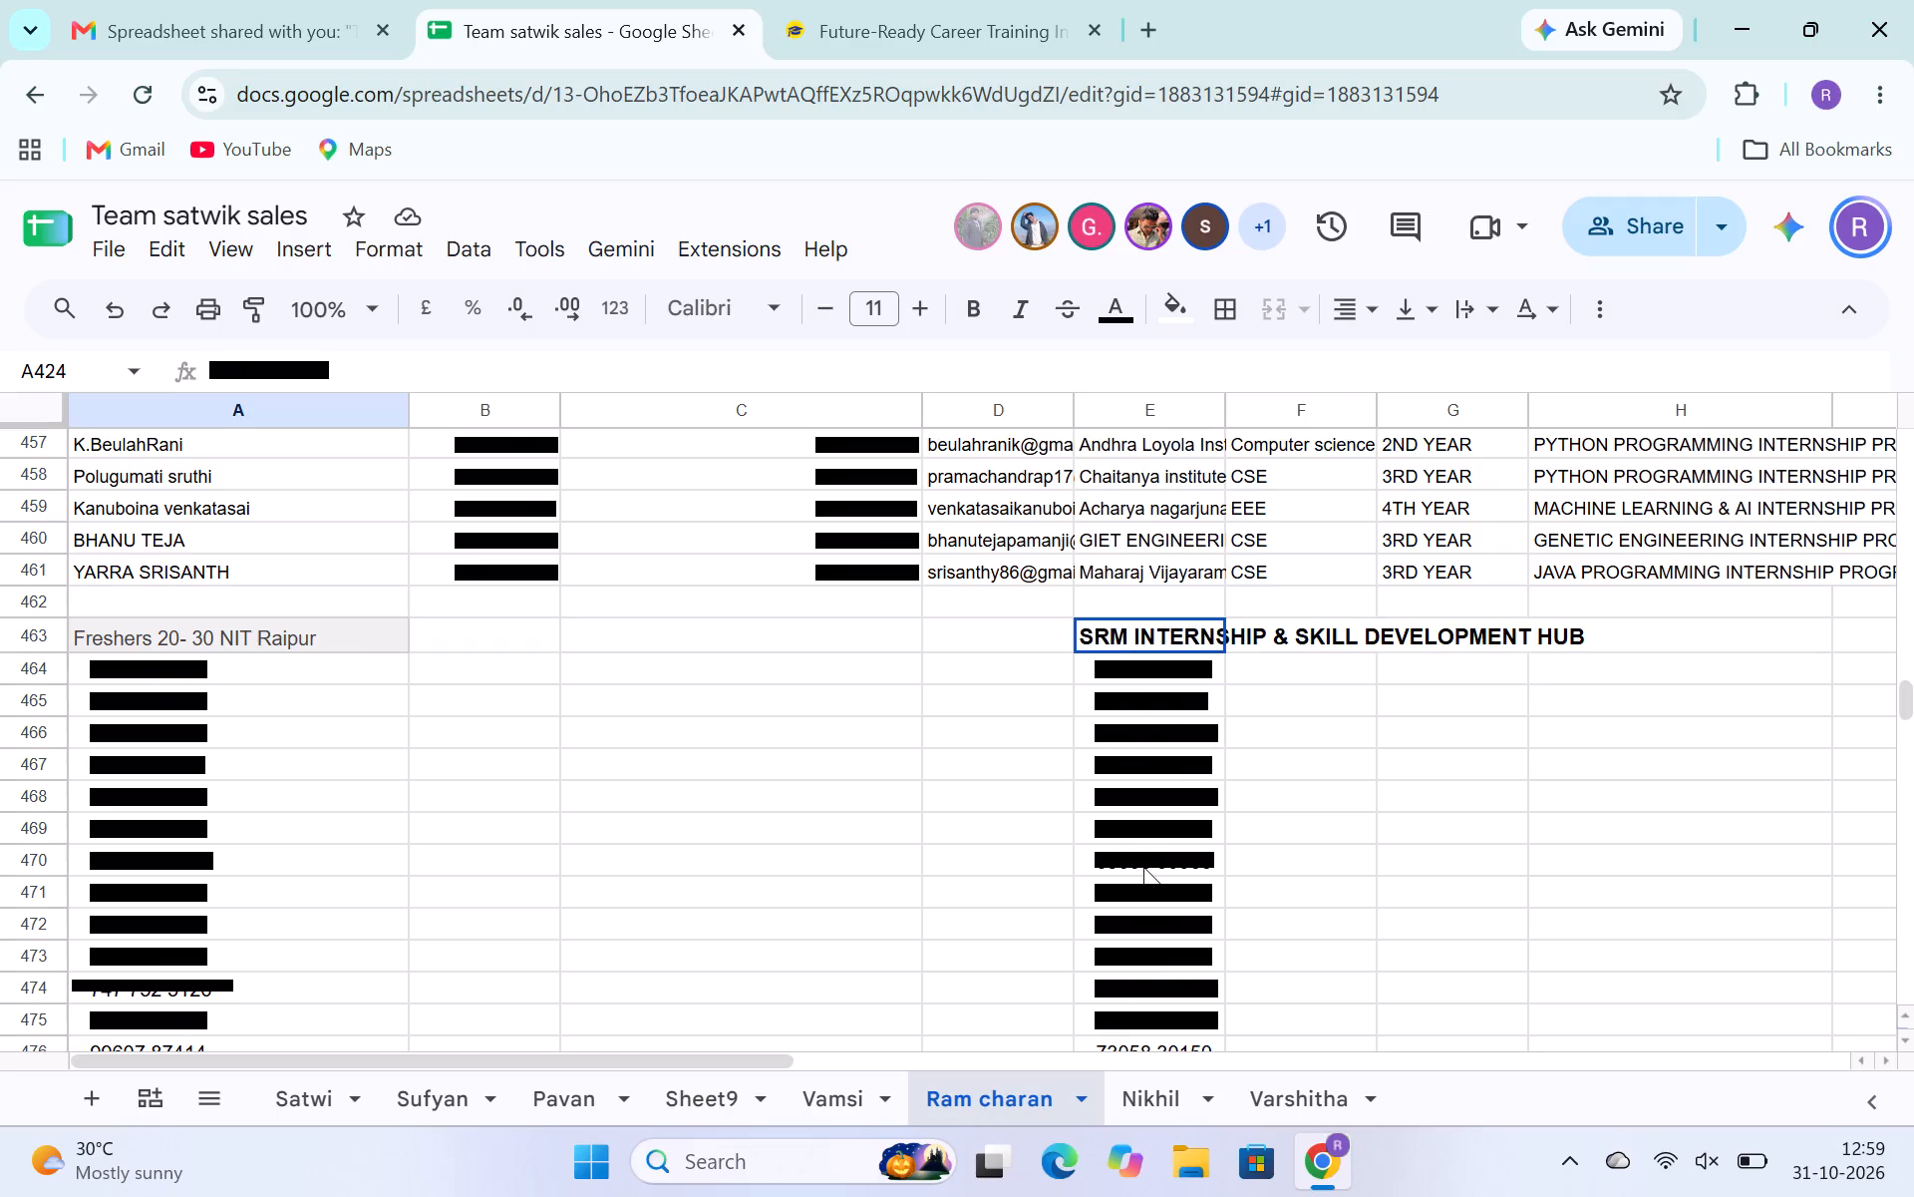
{"action": "left_click", "coordinate": [1239, 870]}
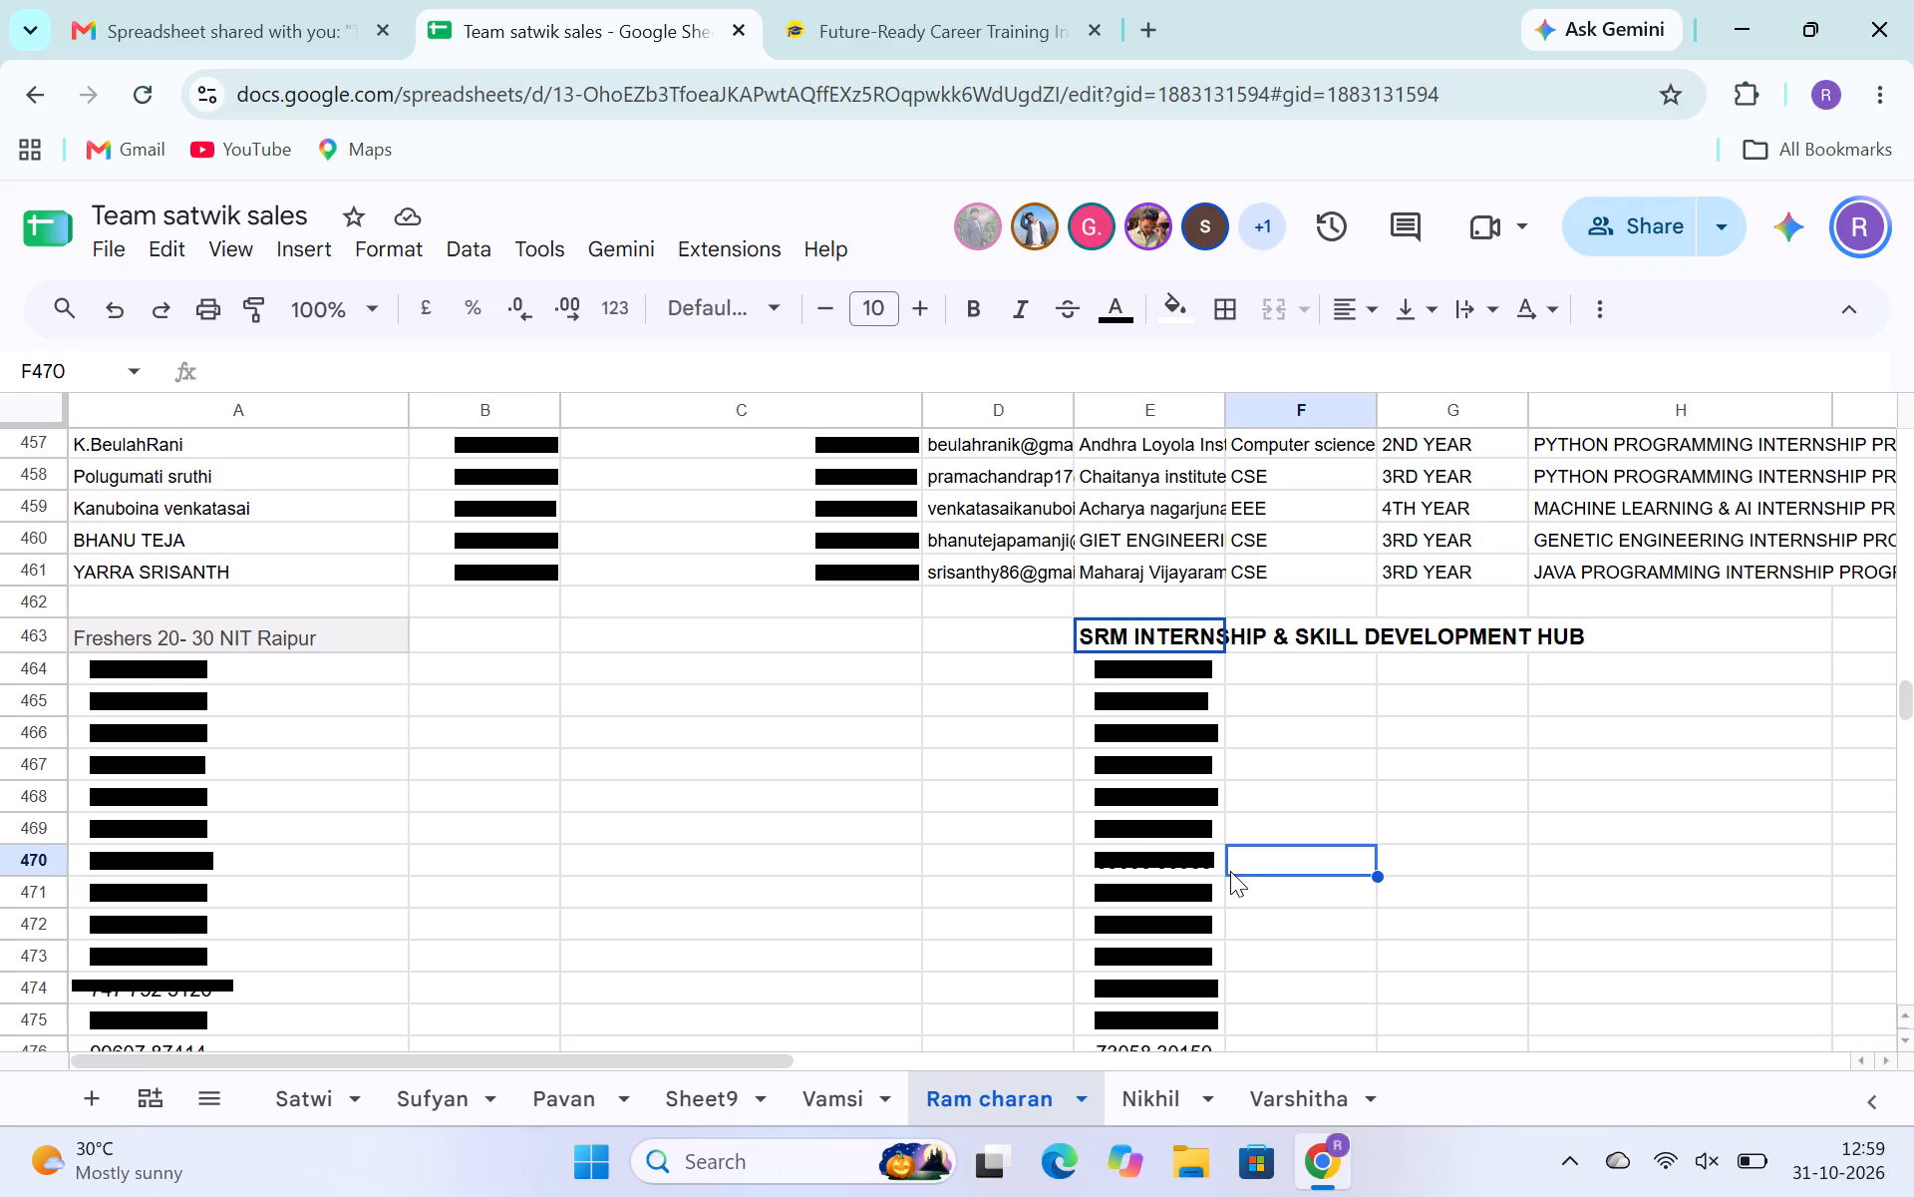
{"action": "left_click", "coordinate": [1180, 866]}
{"action": "scroll", "coordinate": [1180, 866], "scroll_direction": "down", "scroll_amount": 2}
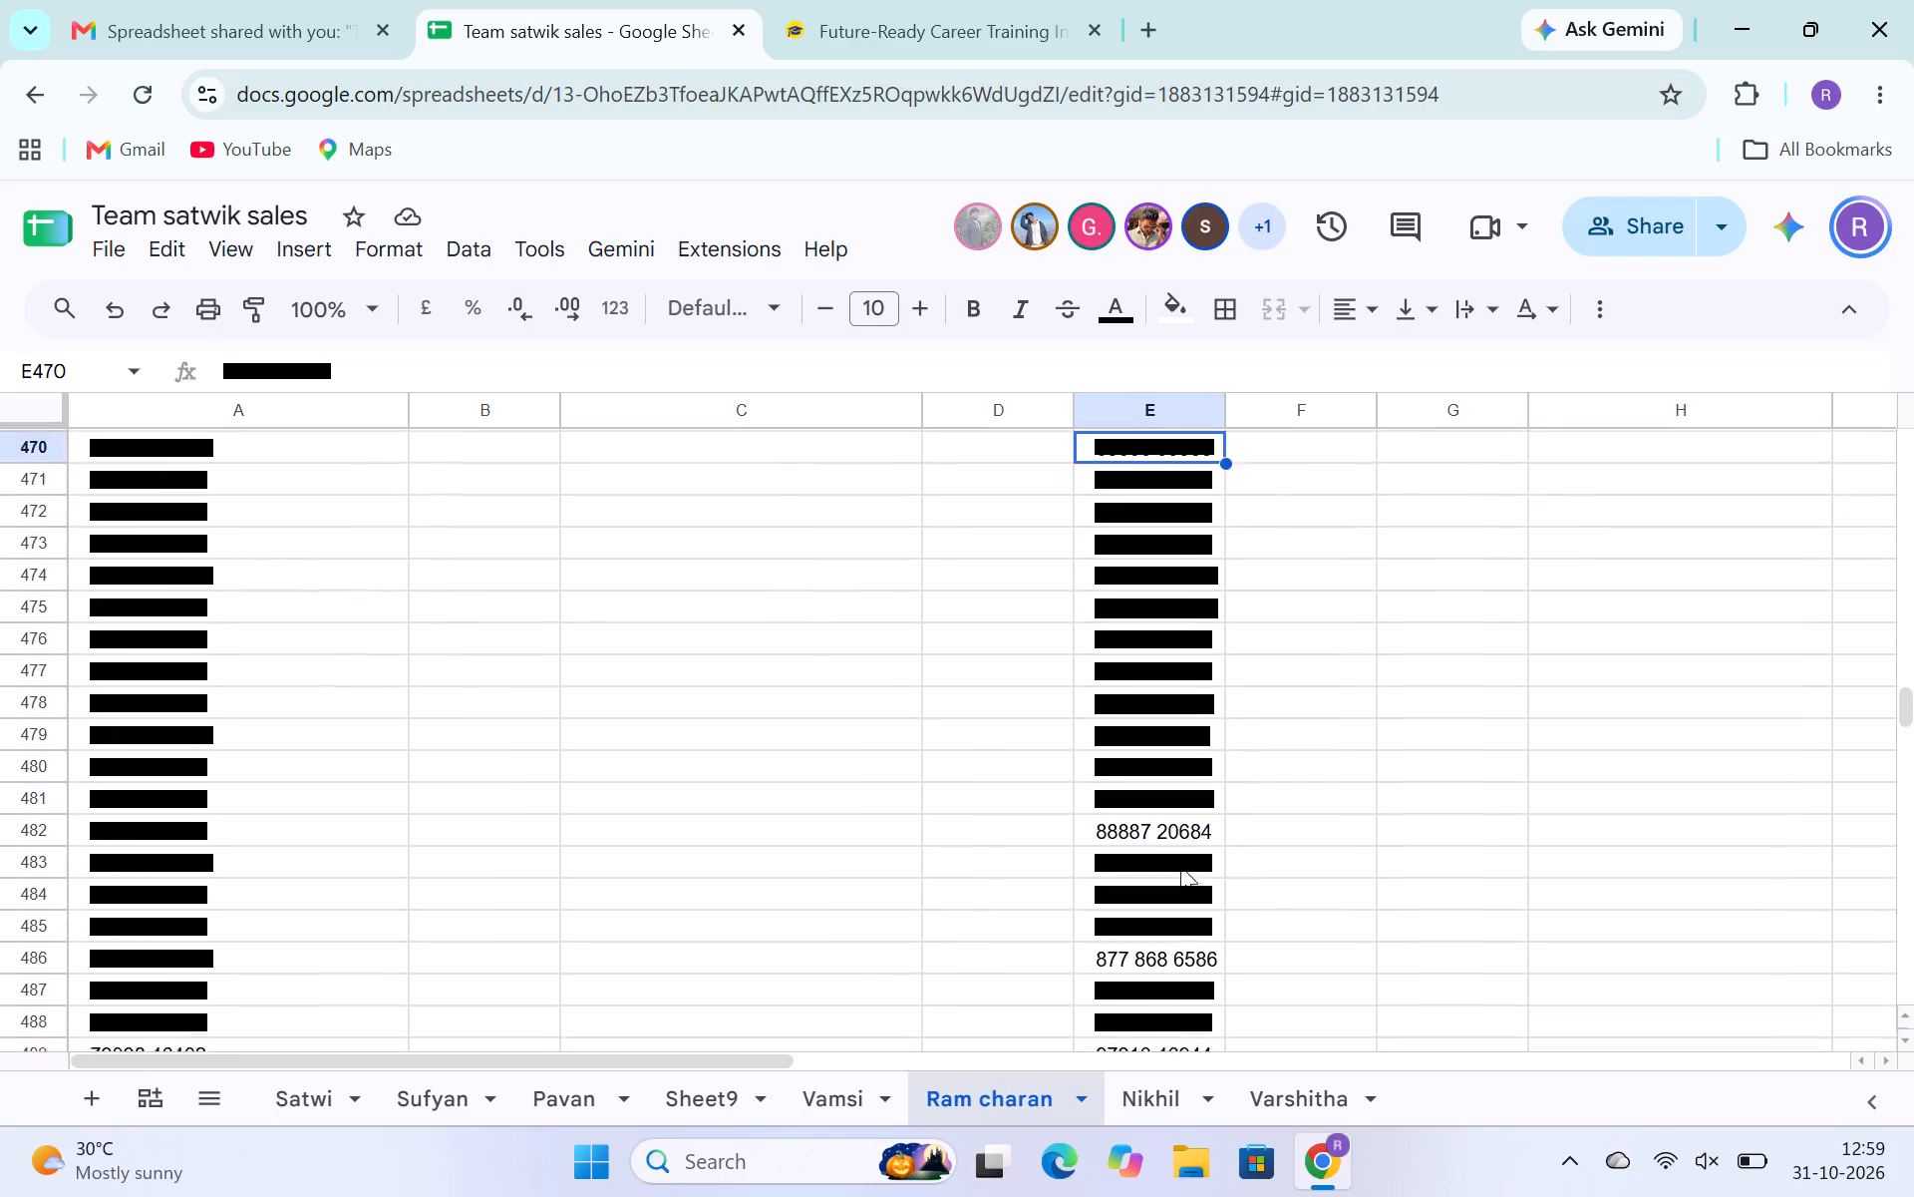
{"action": "scroll", "coordinate": [1180, 866], "scroll_direction": "right", "scroll_amount": 1}
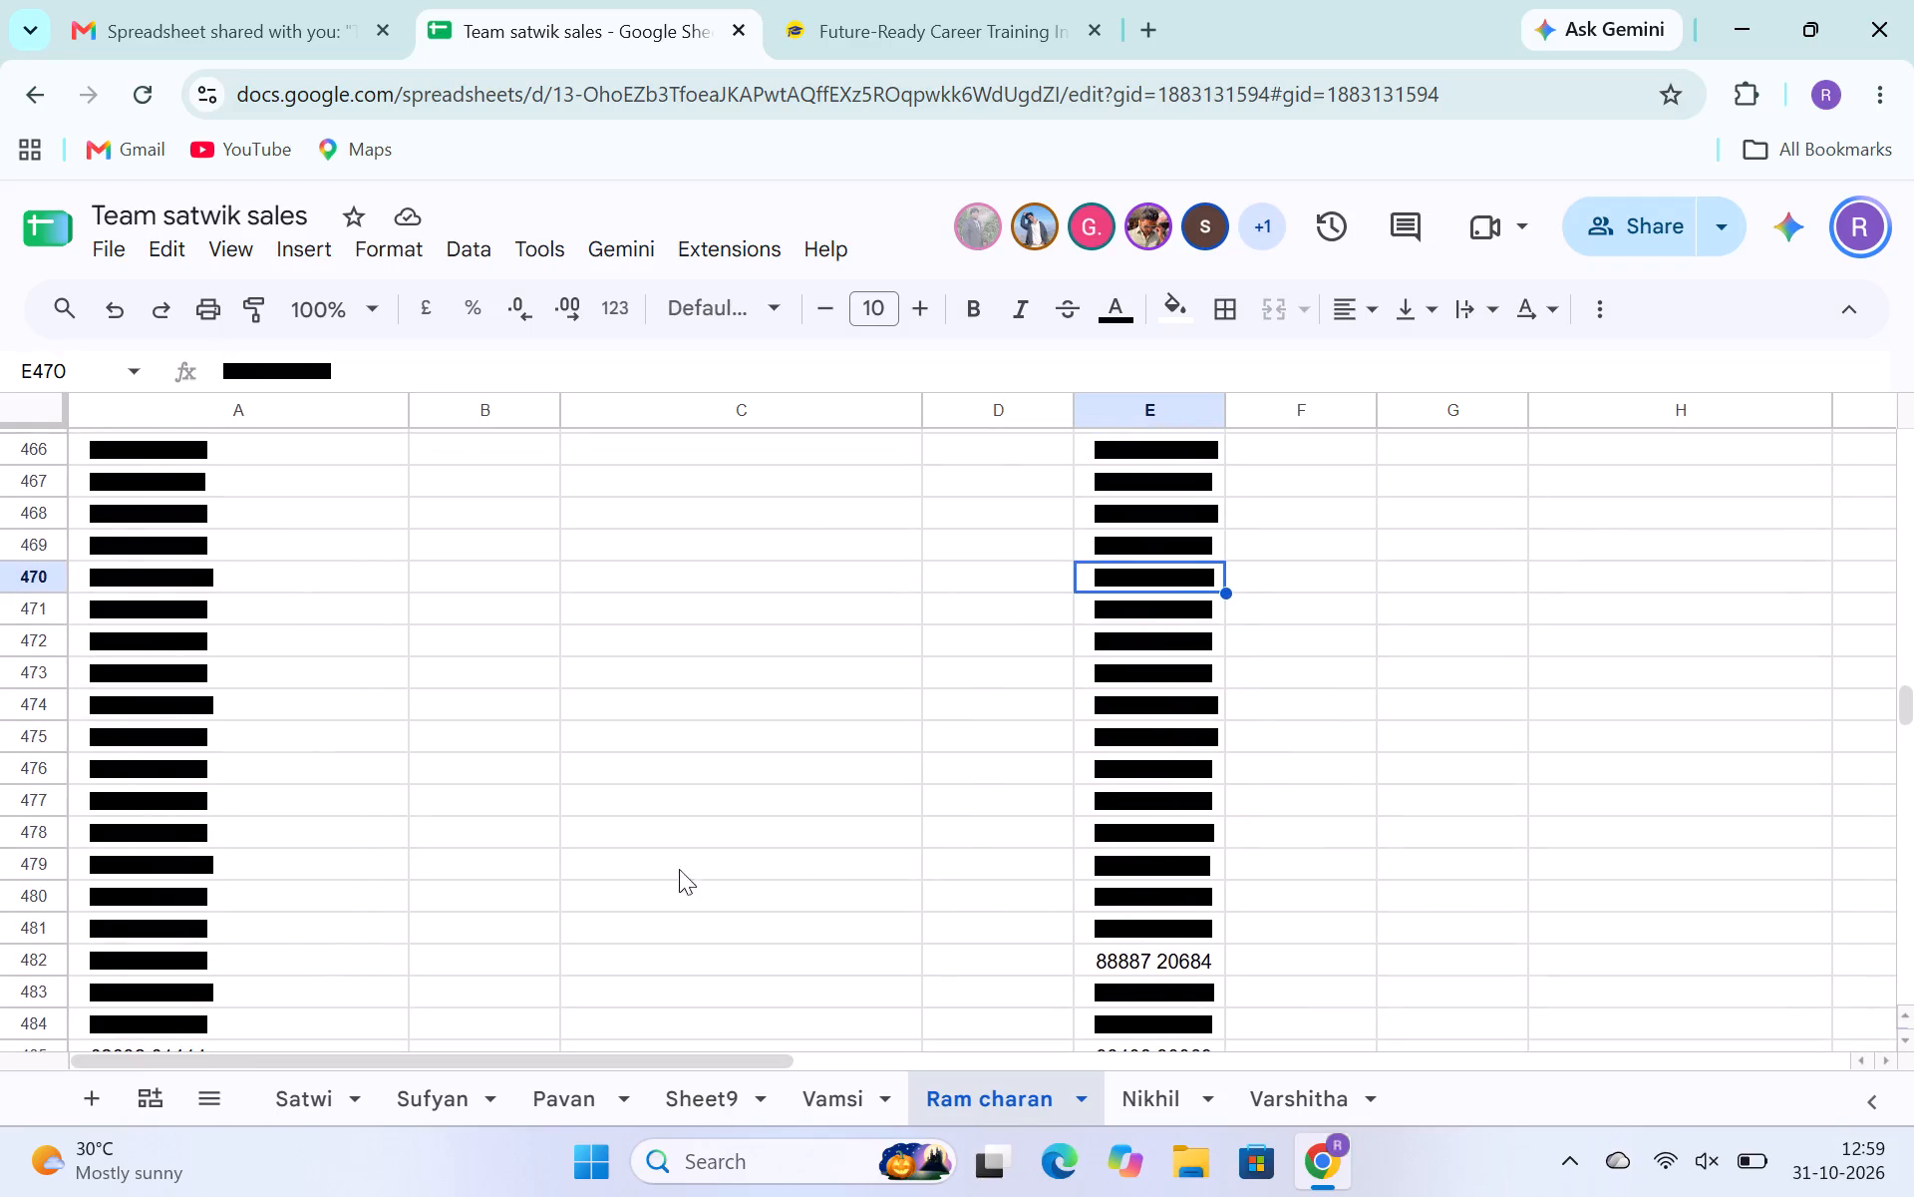
{"action": "scroll", "coordinate": [260, 823], "scroll_direction": "down", "scroll_amount": 10}
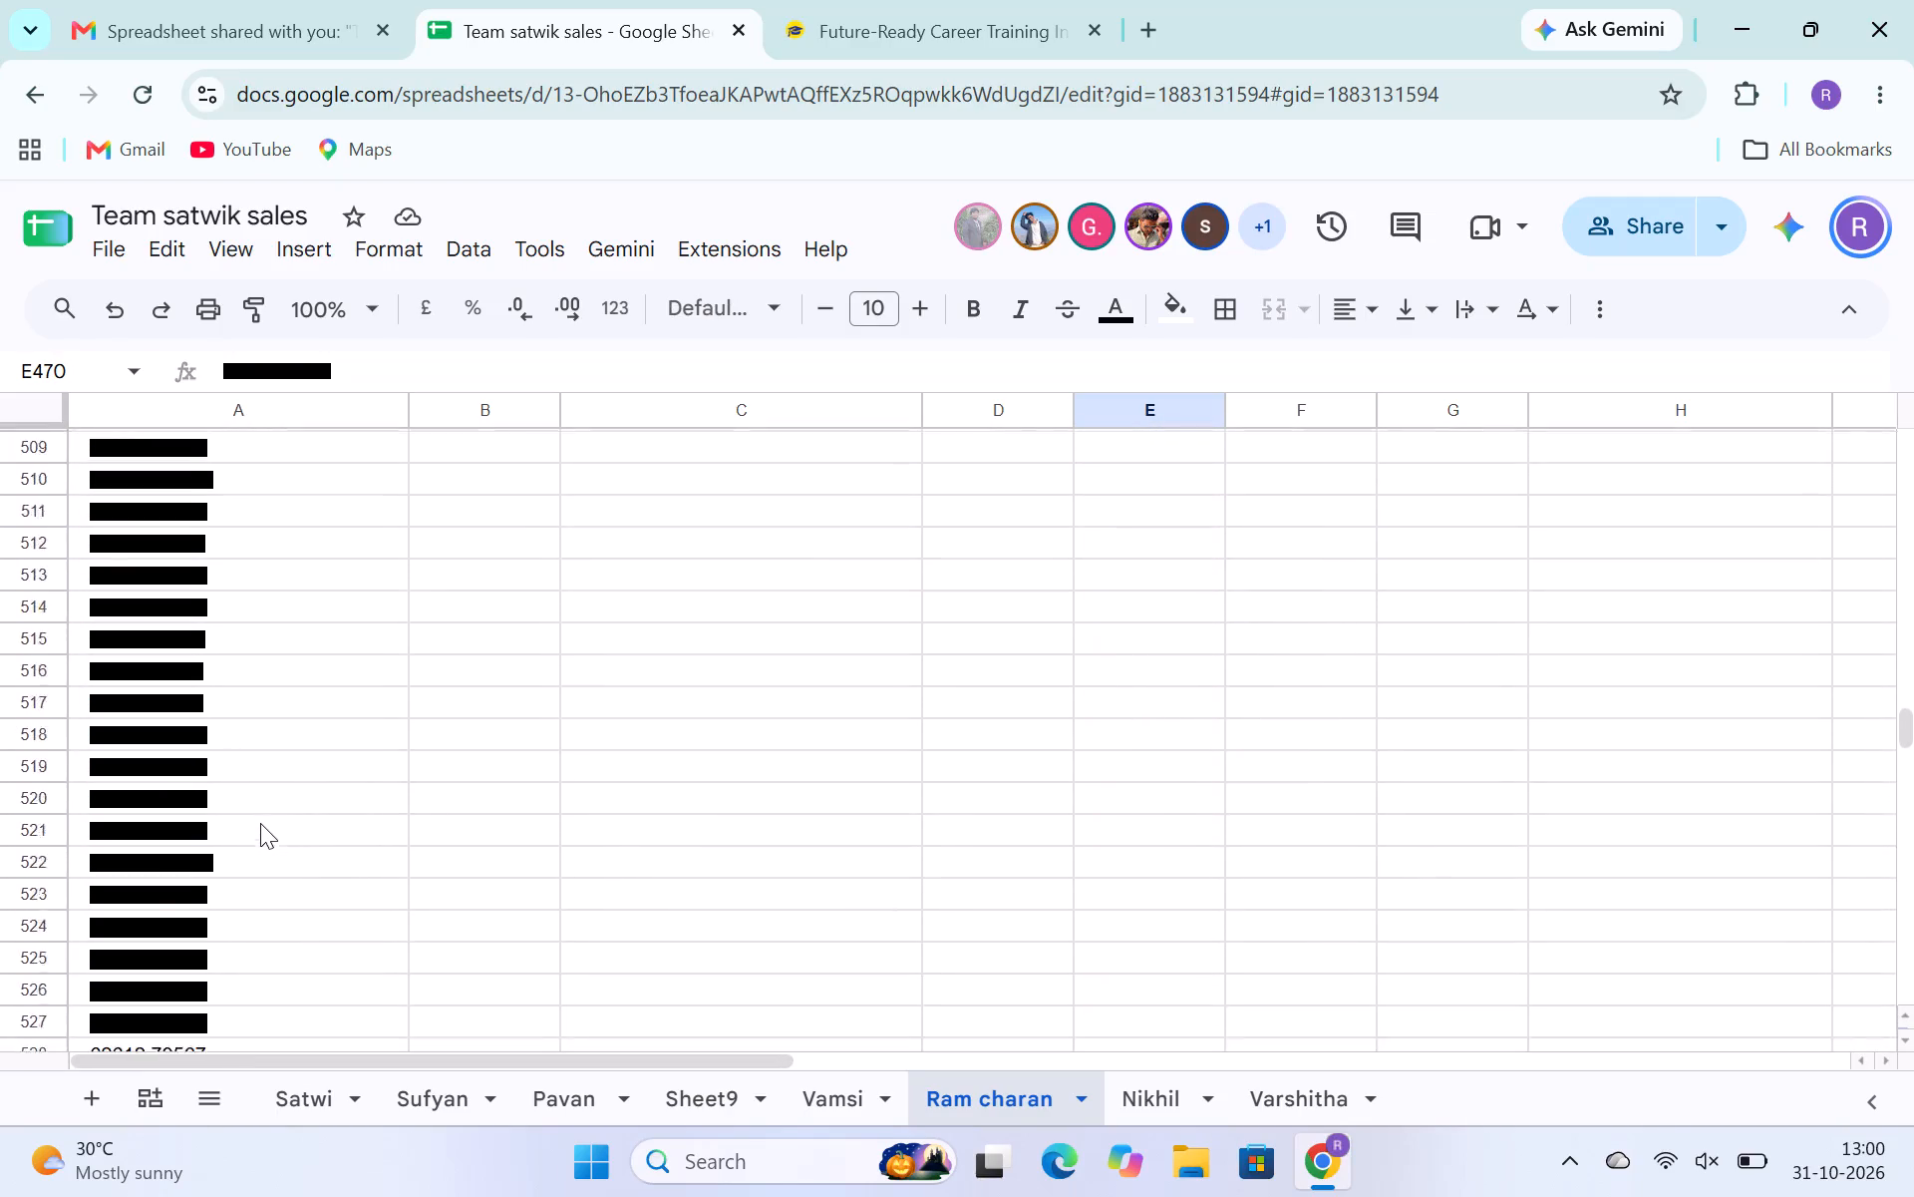
{"action": "scroll", "coordinate": [260, 823], "scroll_direction": "down", "scroll_amount": 3}
{"action": "scroll", "coordinate": [260, 823], "scroll_direction": "up", "scroll_amount": 5}
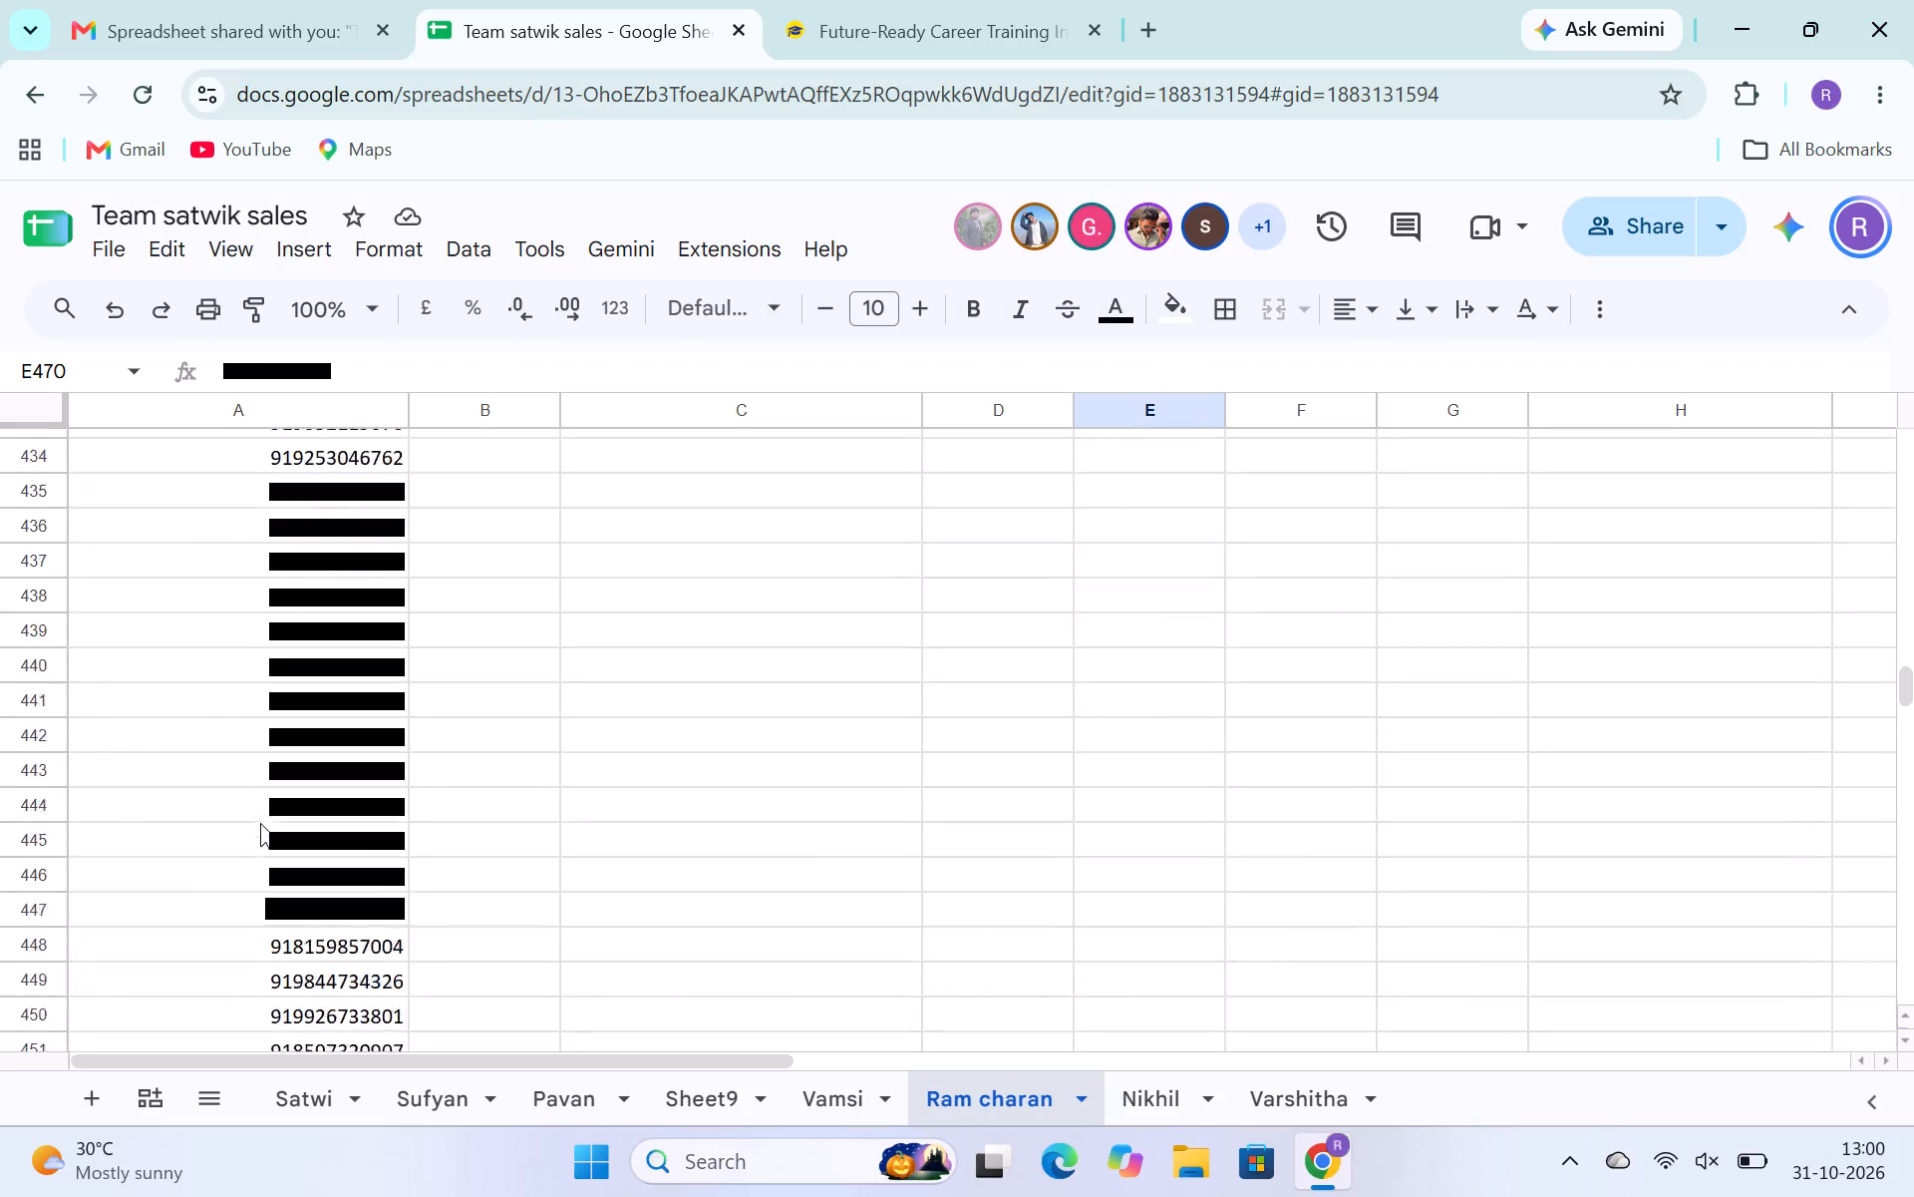
{"action": "scroll", "coordinate": [260, 823], "scroll_direction": "up", "scroll_amount": 3}
{"action": "scroll", "coordinate": [260, 823], "scroll_direction": "down", "scroll_amount": 4}
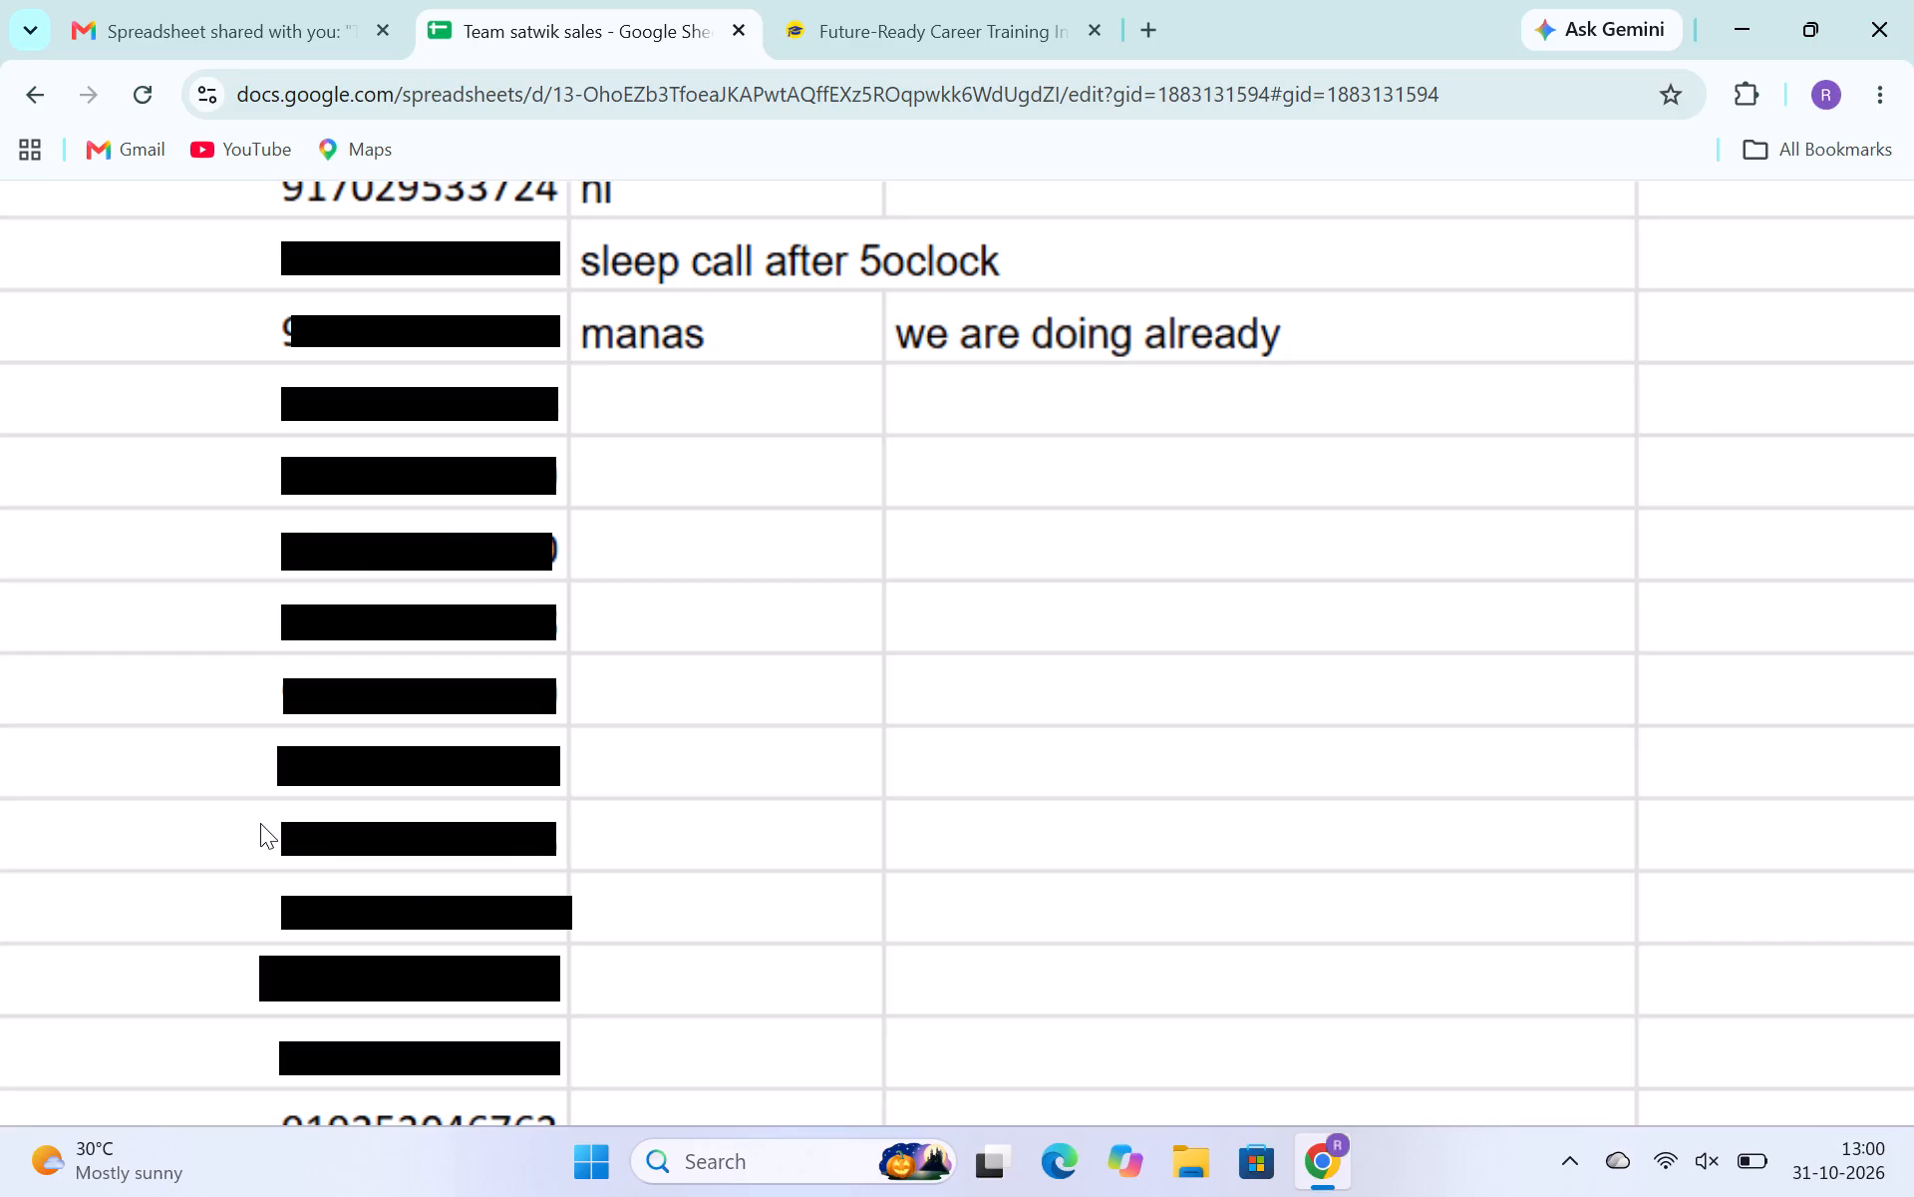
Replace the content of cell E470 with a backtick.
{"action": "key", "text": "grave"}
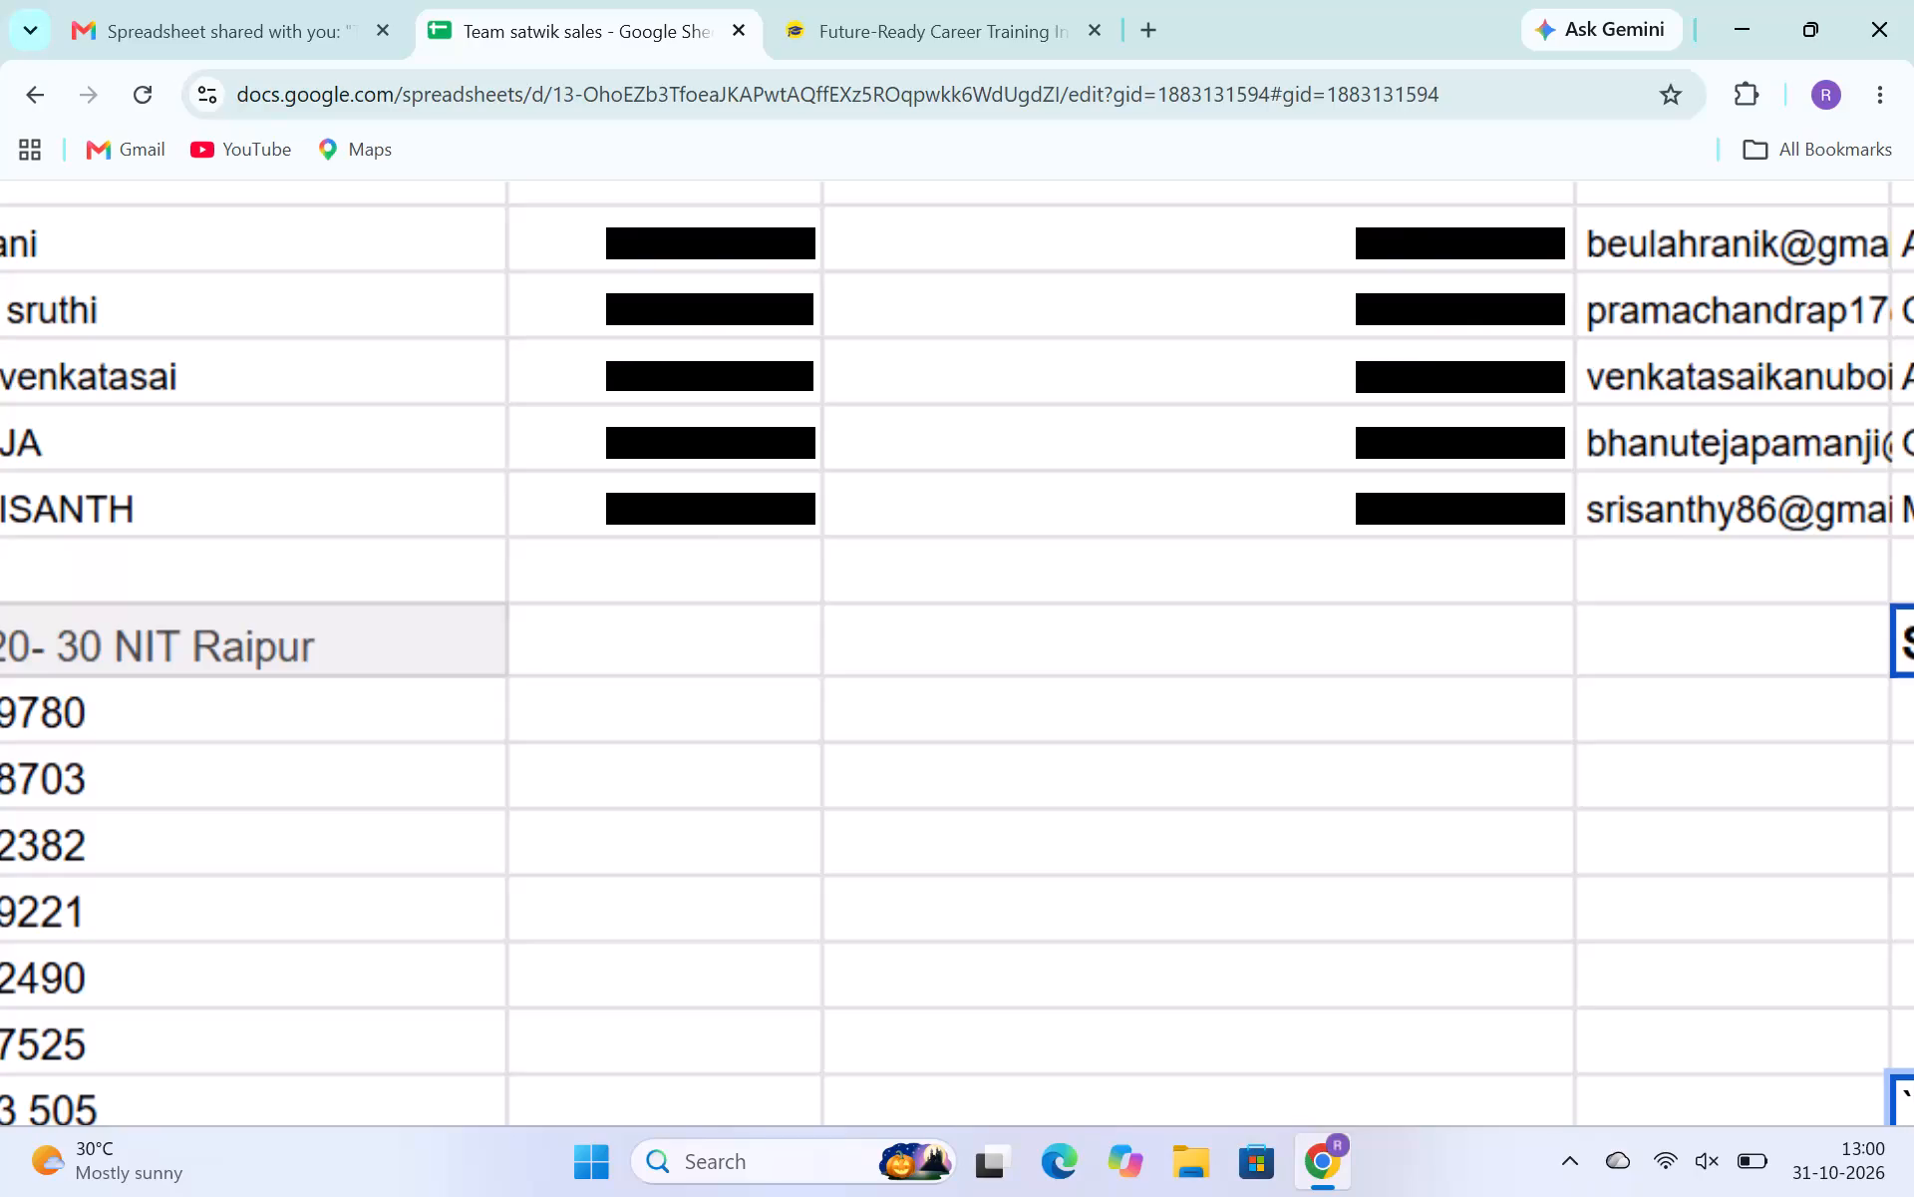
Enter the contact name "krishna" in cell B424, beside the first number without call notes.
{"action": "scroll", "coordinate": [260, 823], "scroll_direction": "up", "scroll_amount": 3}
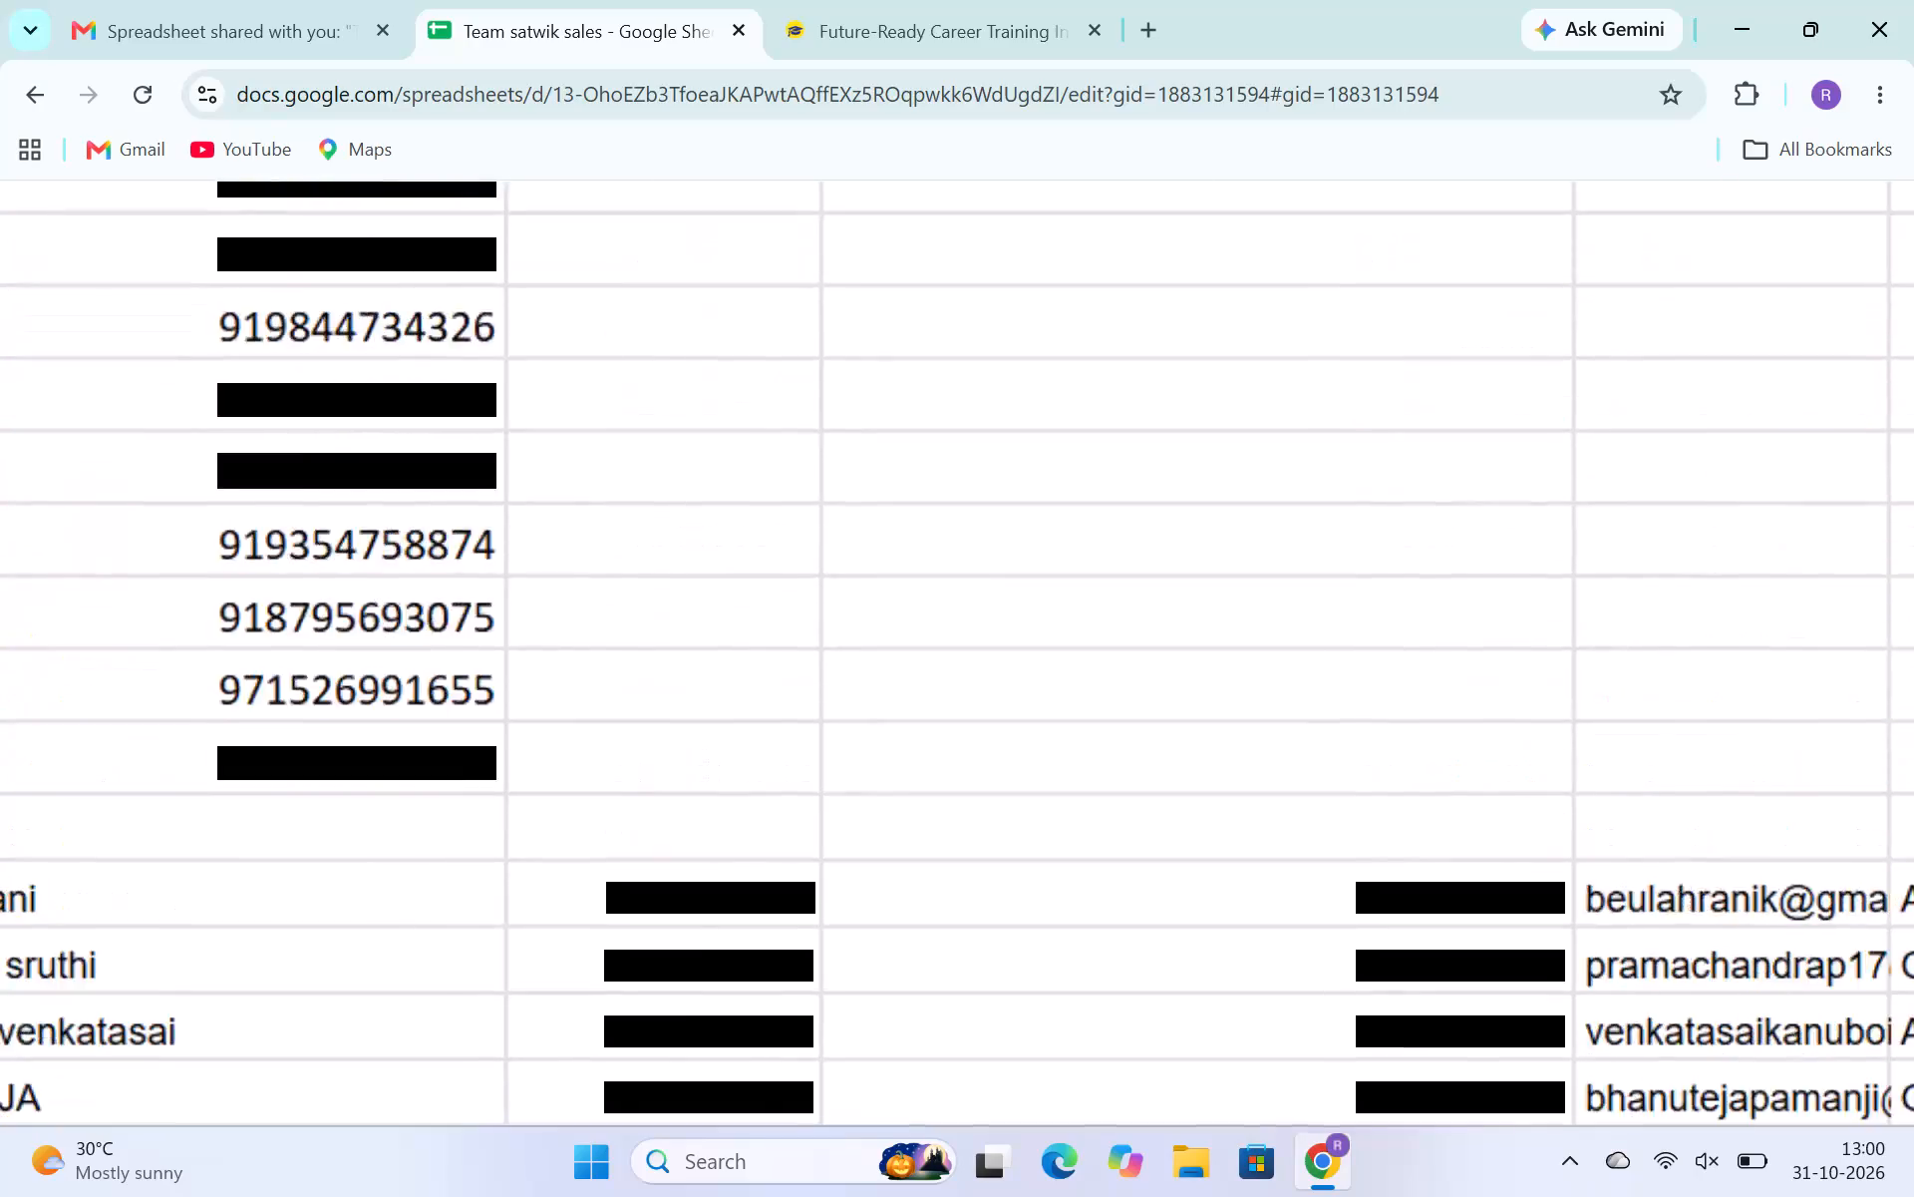
{"action": "scroll", "coordinate": [260, 823], "scroll_direction": "up", "scroll_amount": 5}
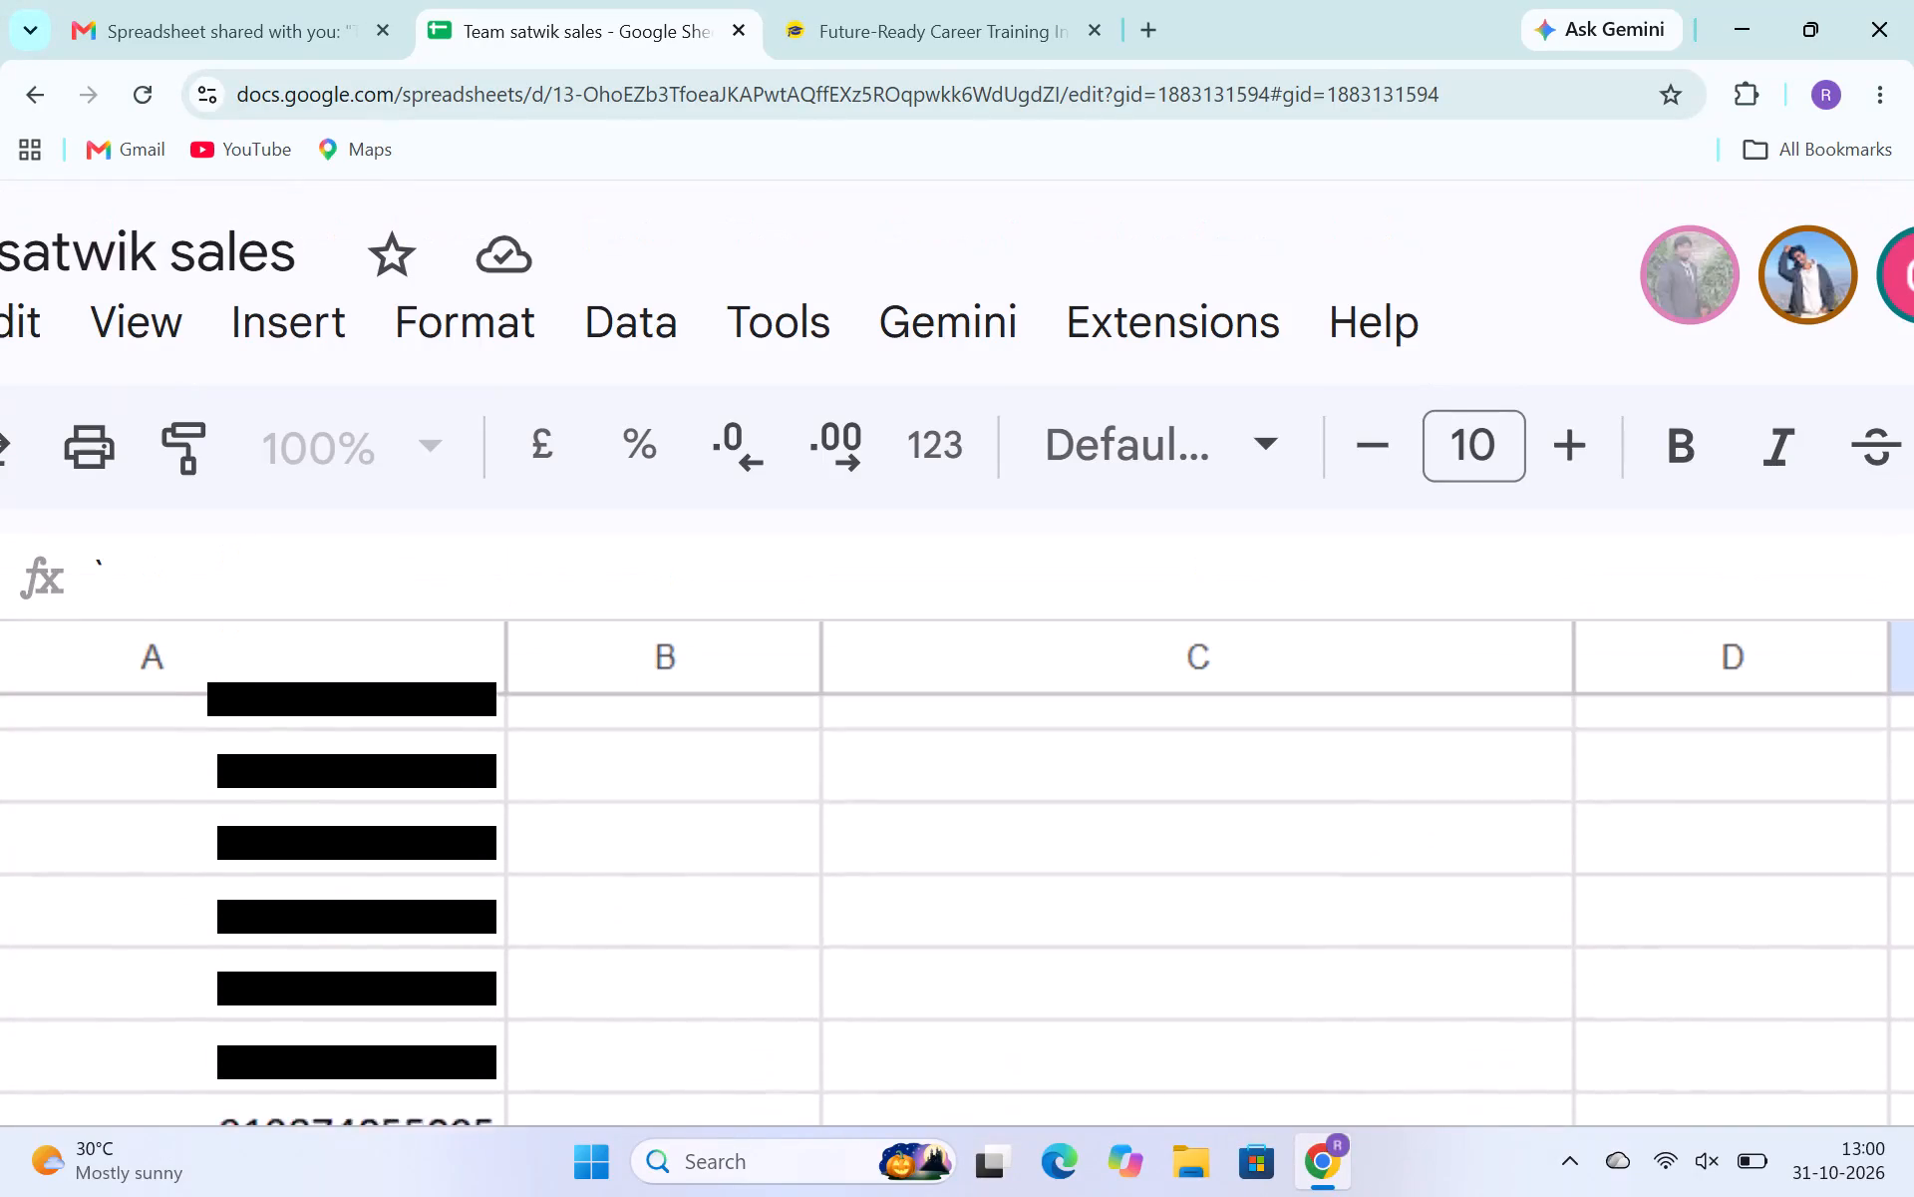
{"action": "scroll", "coordinate": [260, 823], "scroll_direction": "up", "scroll_amount": 1}
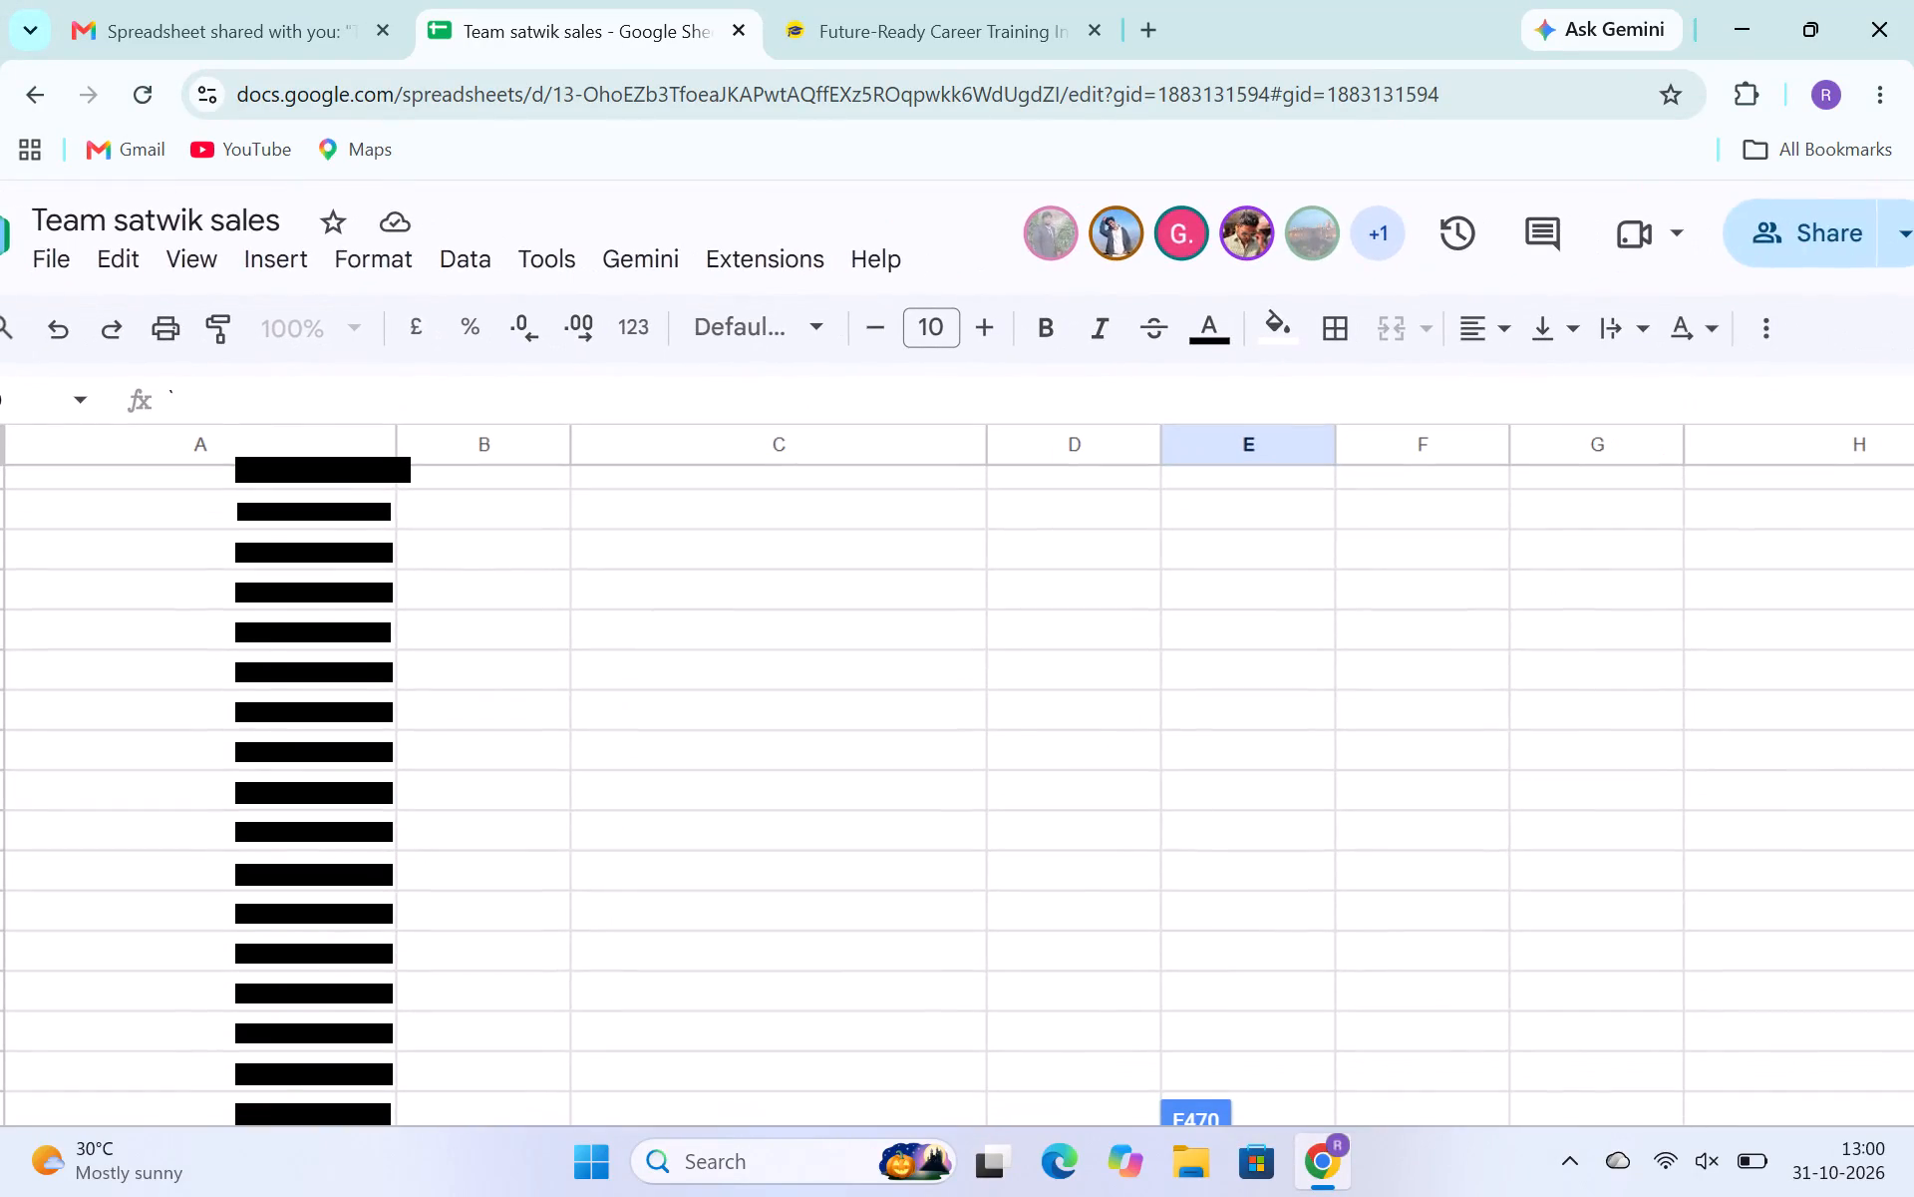
{"action": "scroll", "coordinate": [243, 849], "scroll_direction": "up", "scroll_amount": 3}
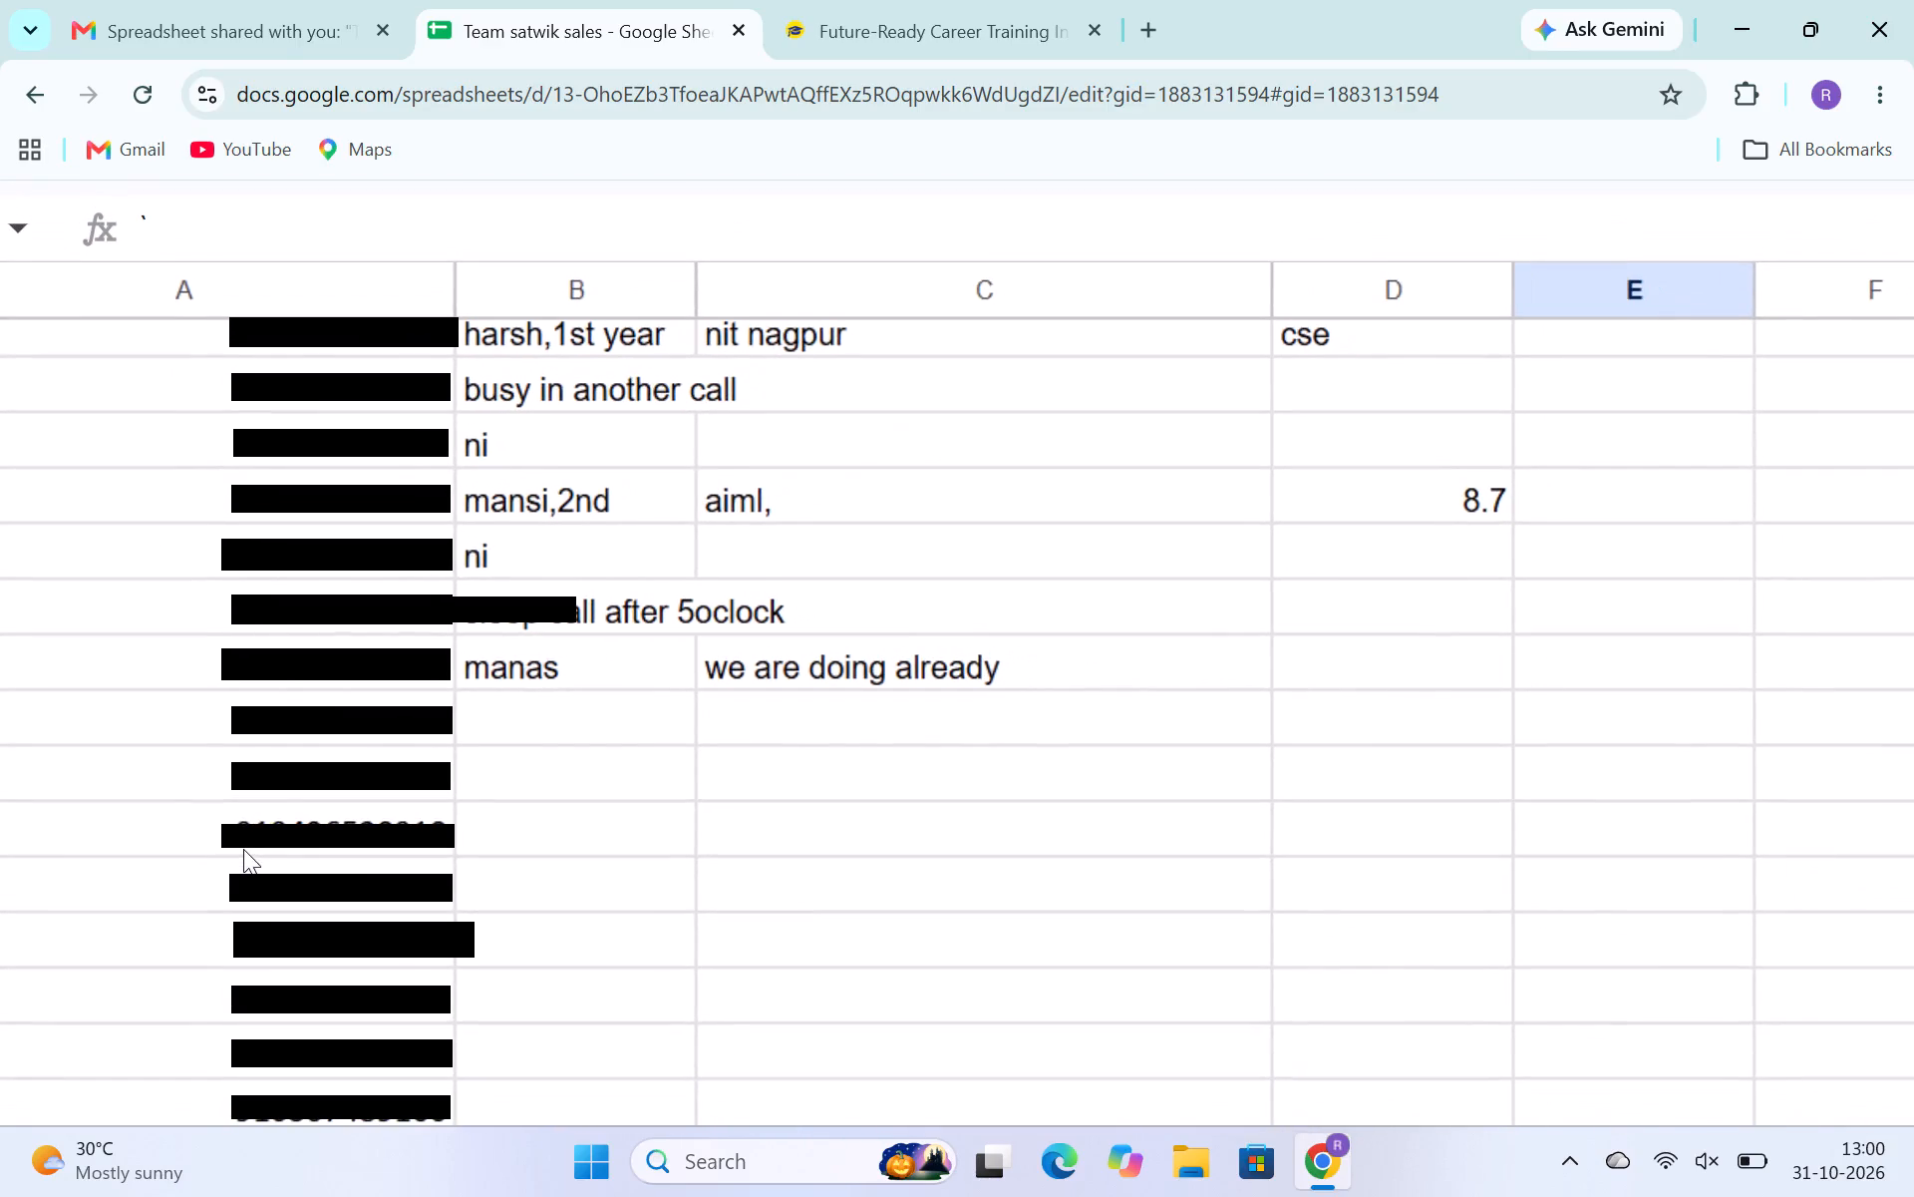
{"action": "scroll", "coordinate": [243, 849], "scroll_direction": "right", "scroll_amount": 5}
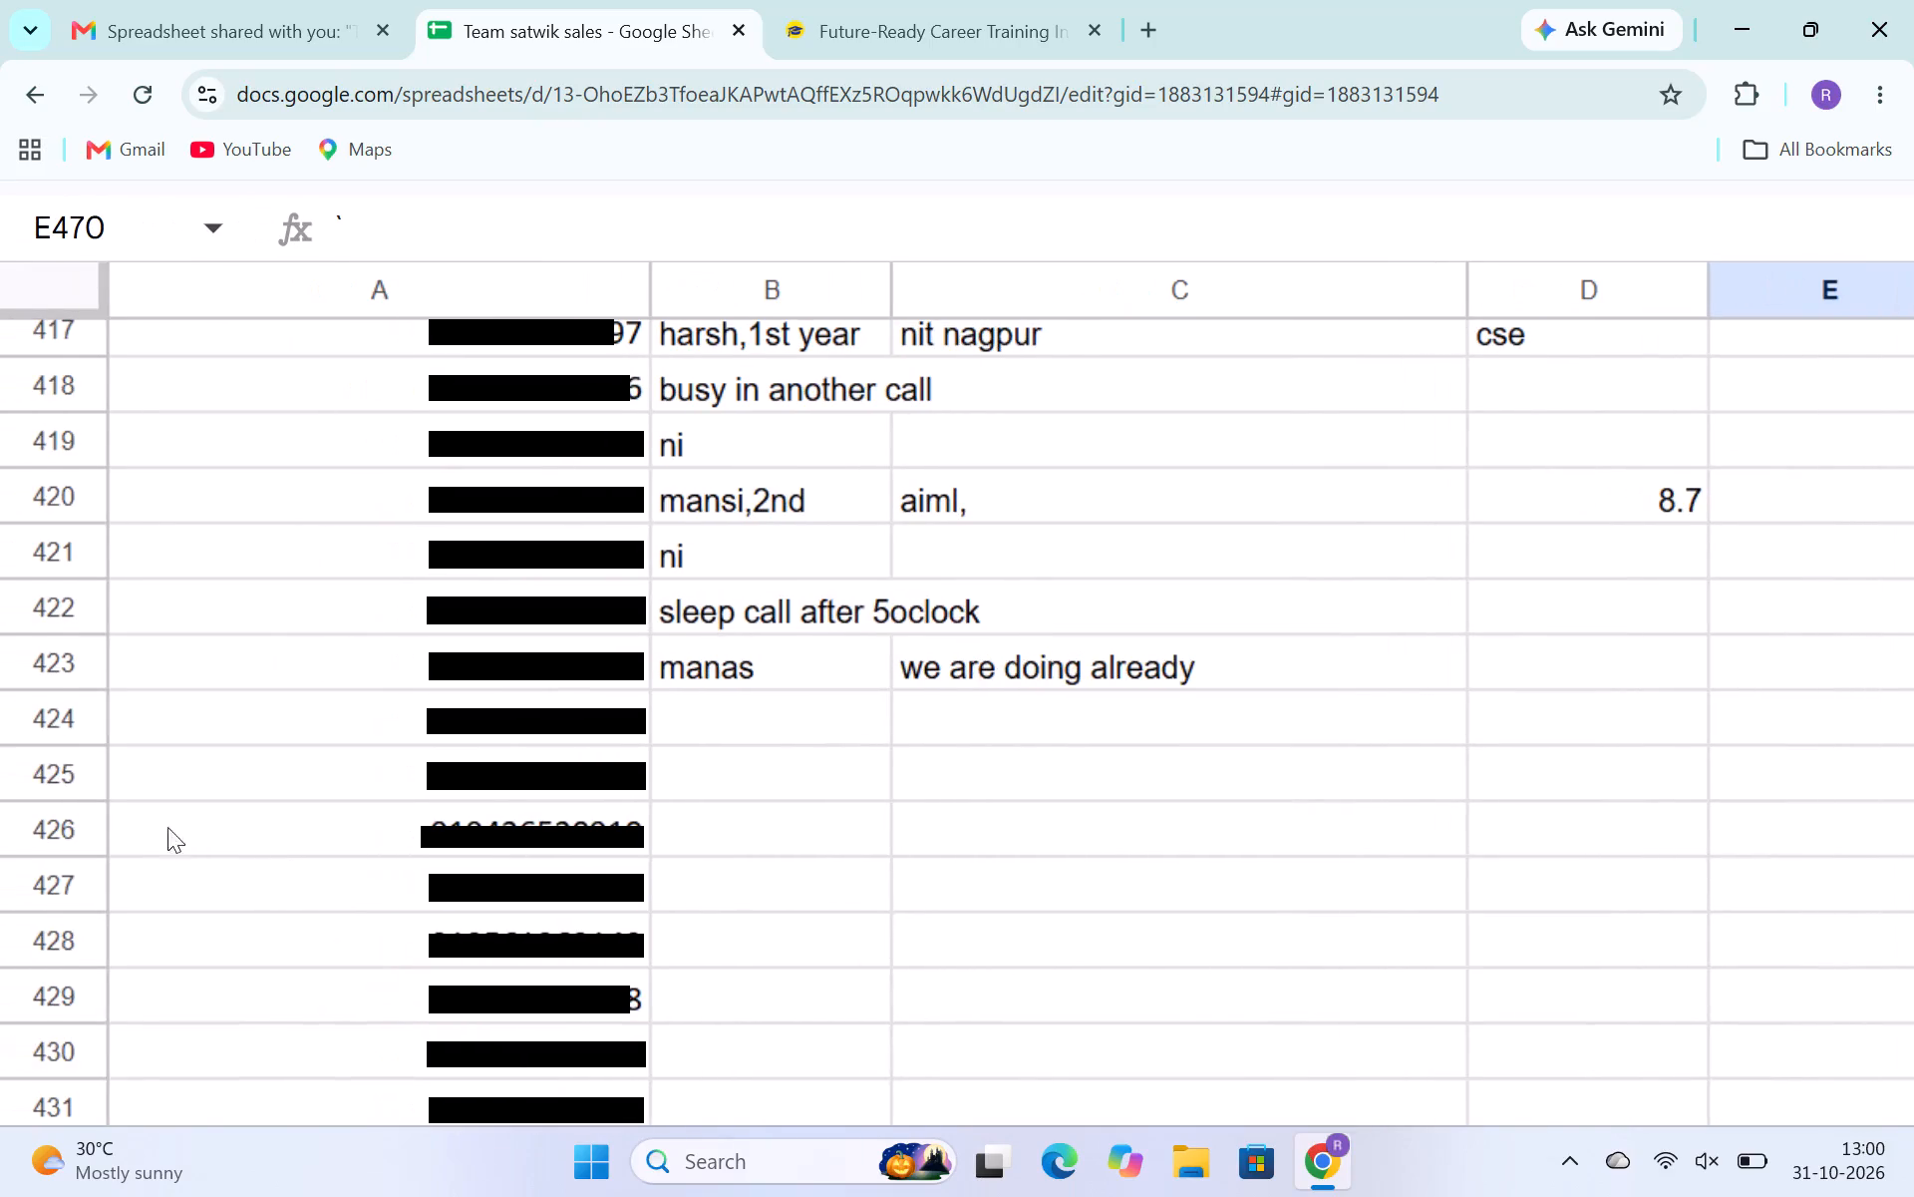
{"action": "left_click", "coordinate": [72, 730]}
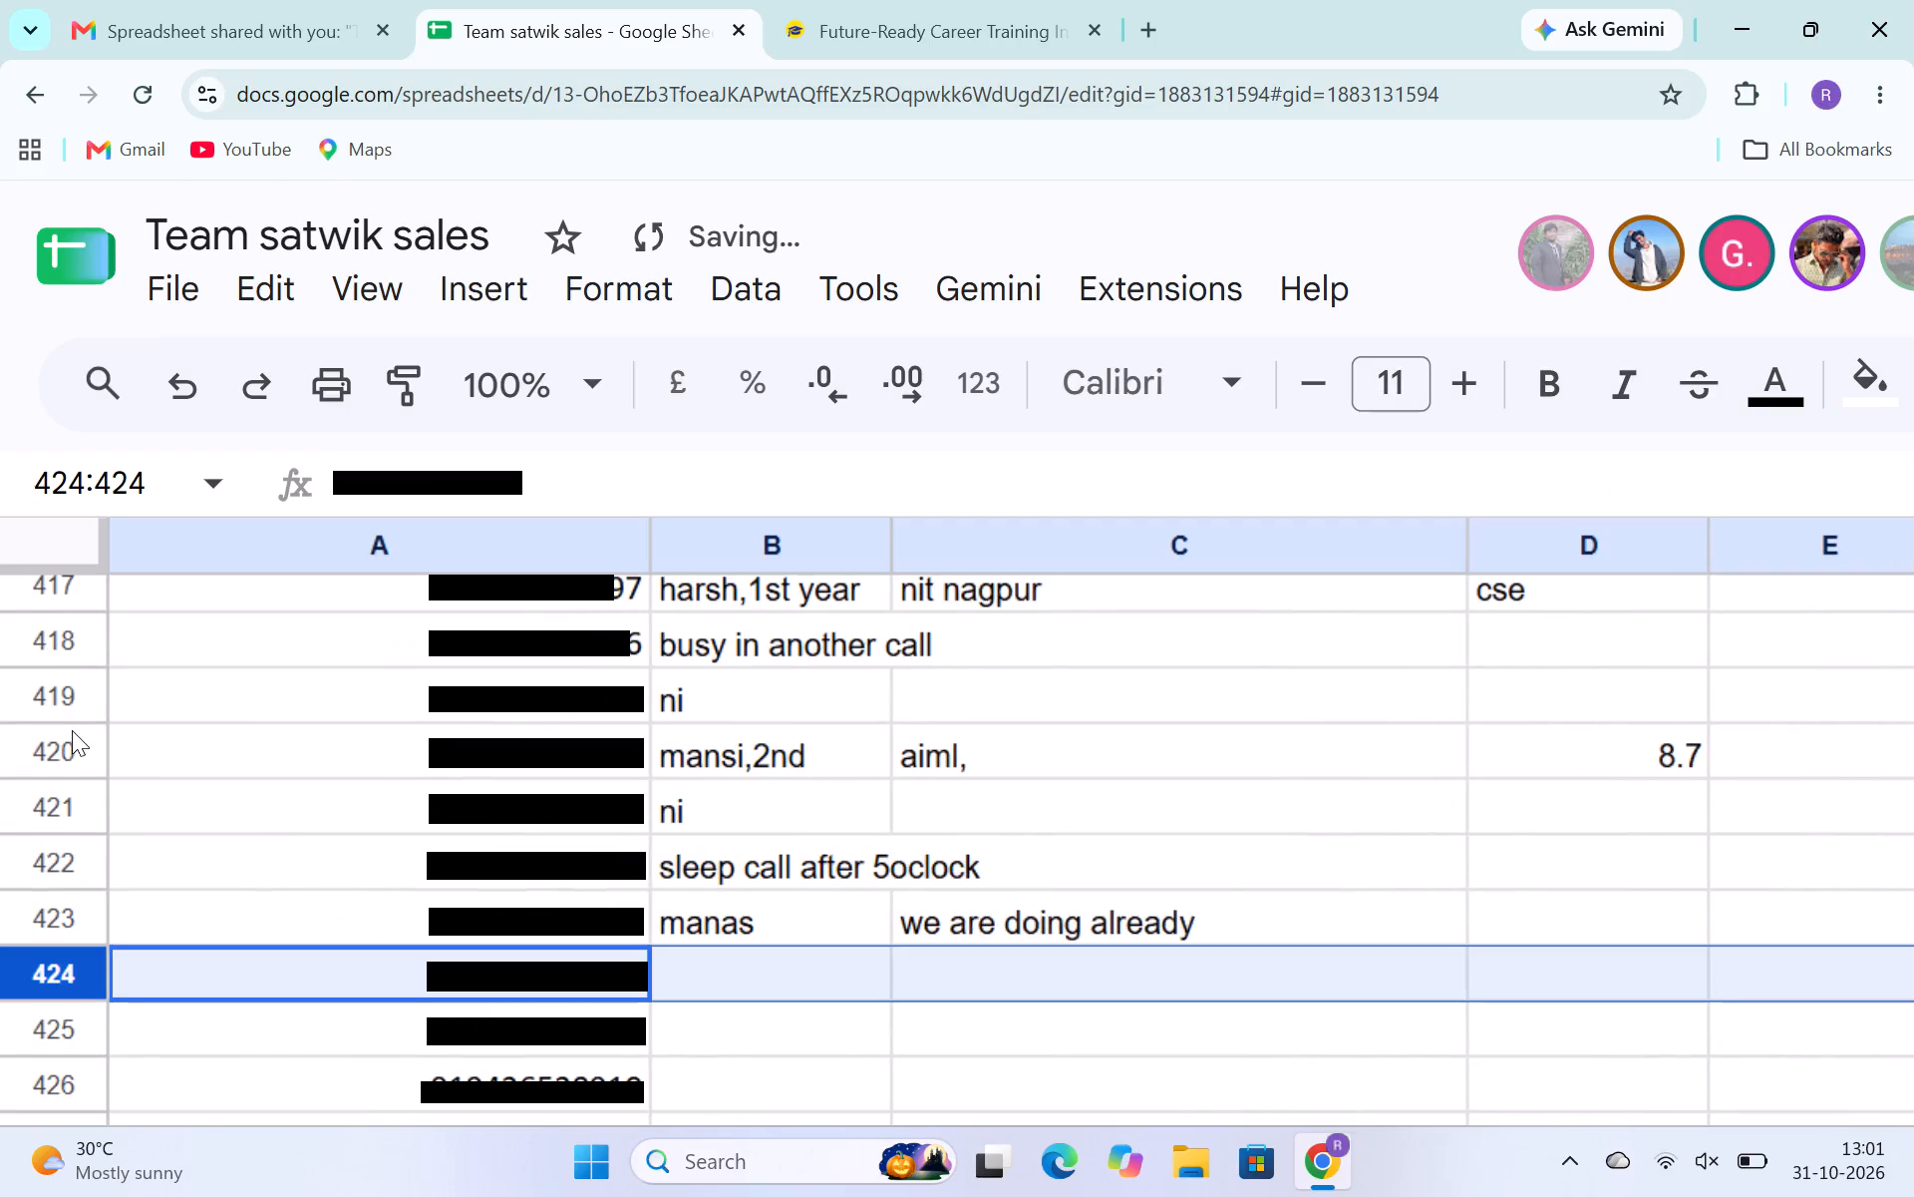
{"action": "left_click", "coordinate": [727, 981]}
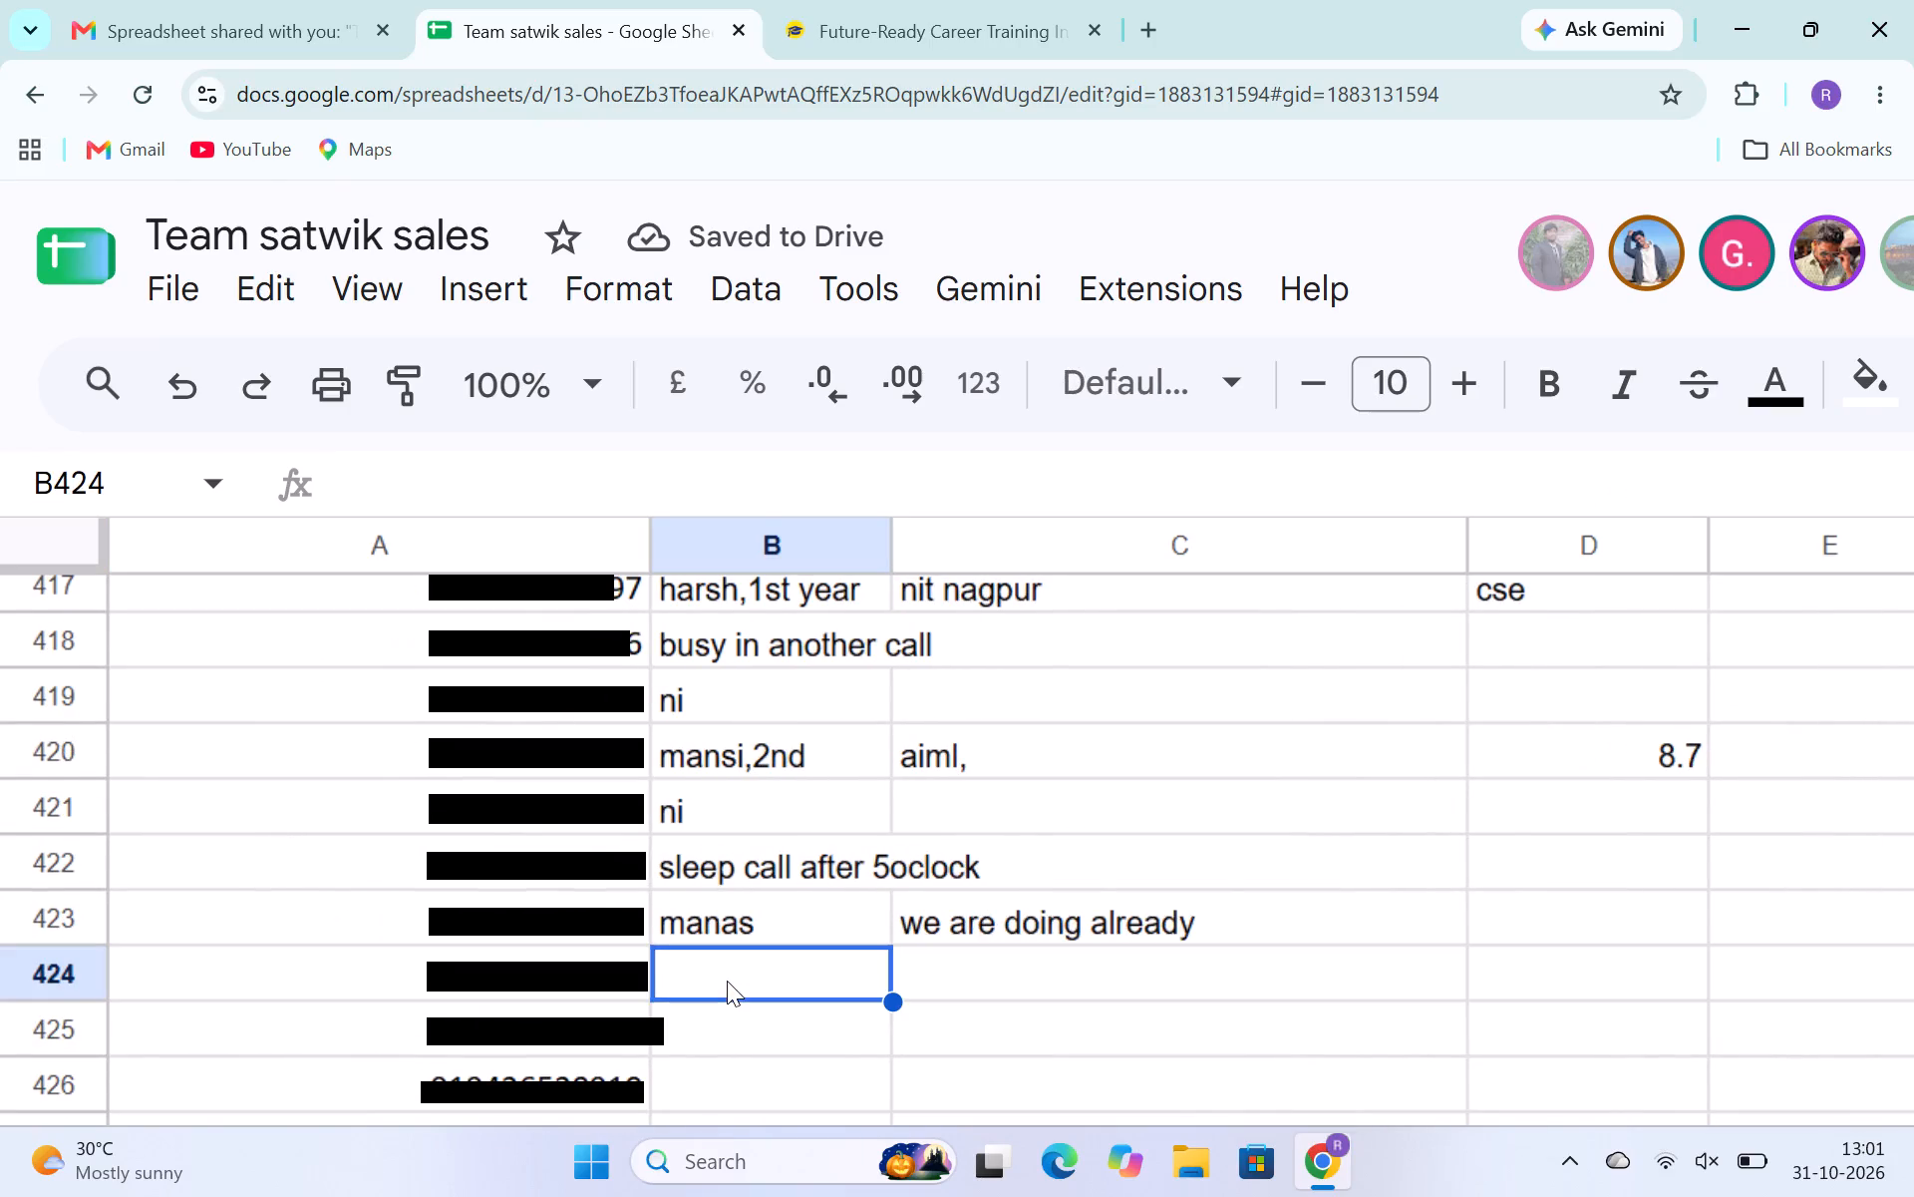
{"action": "scroll", "coordinate": [727, 981], "scroll_direction": "down", "scroll_amount": 1}
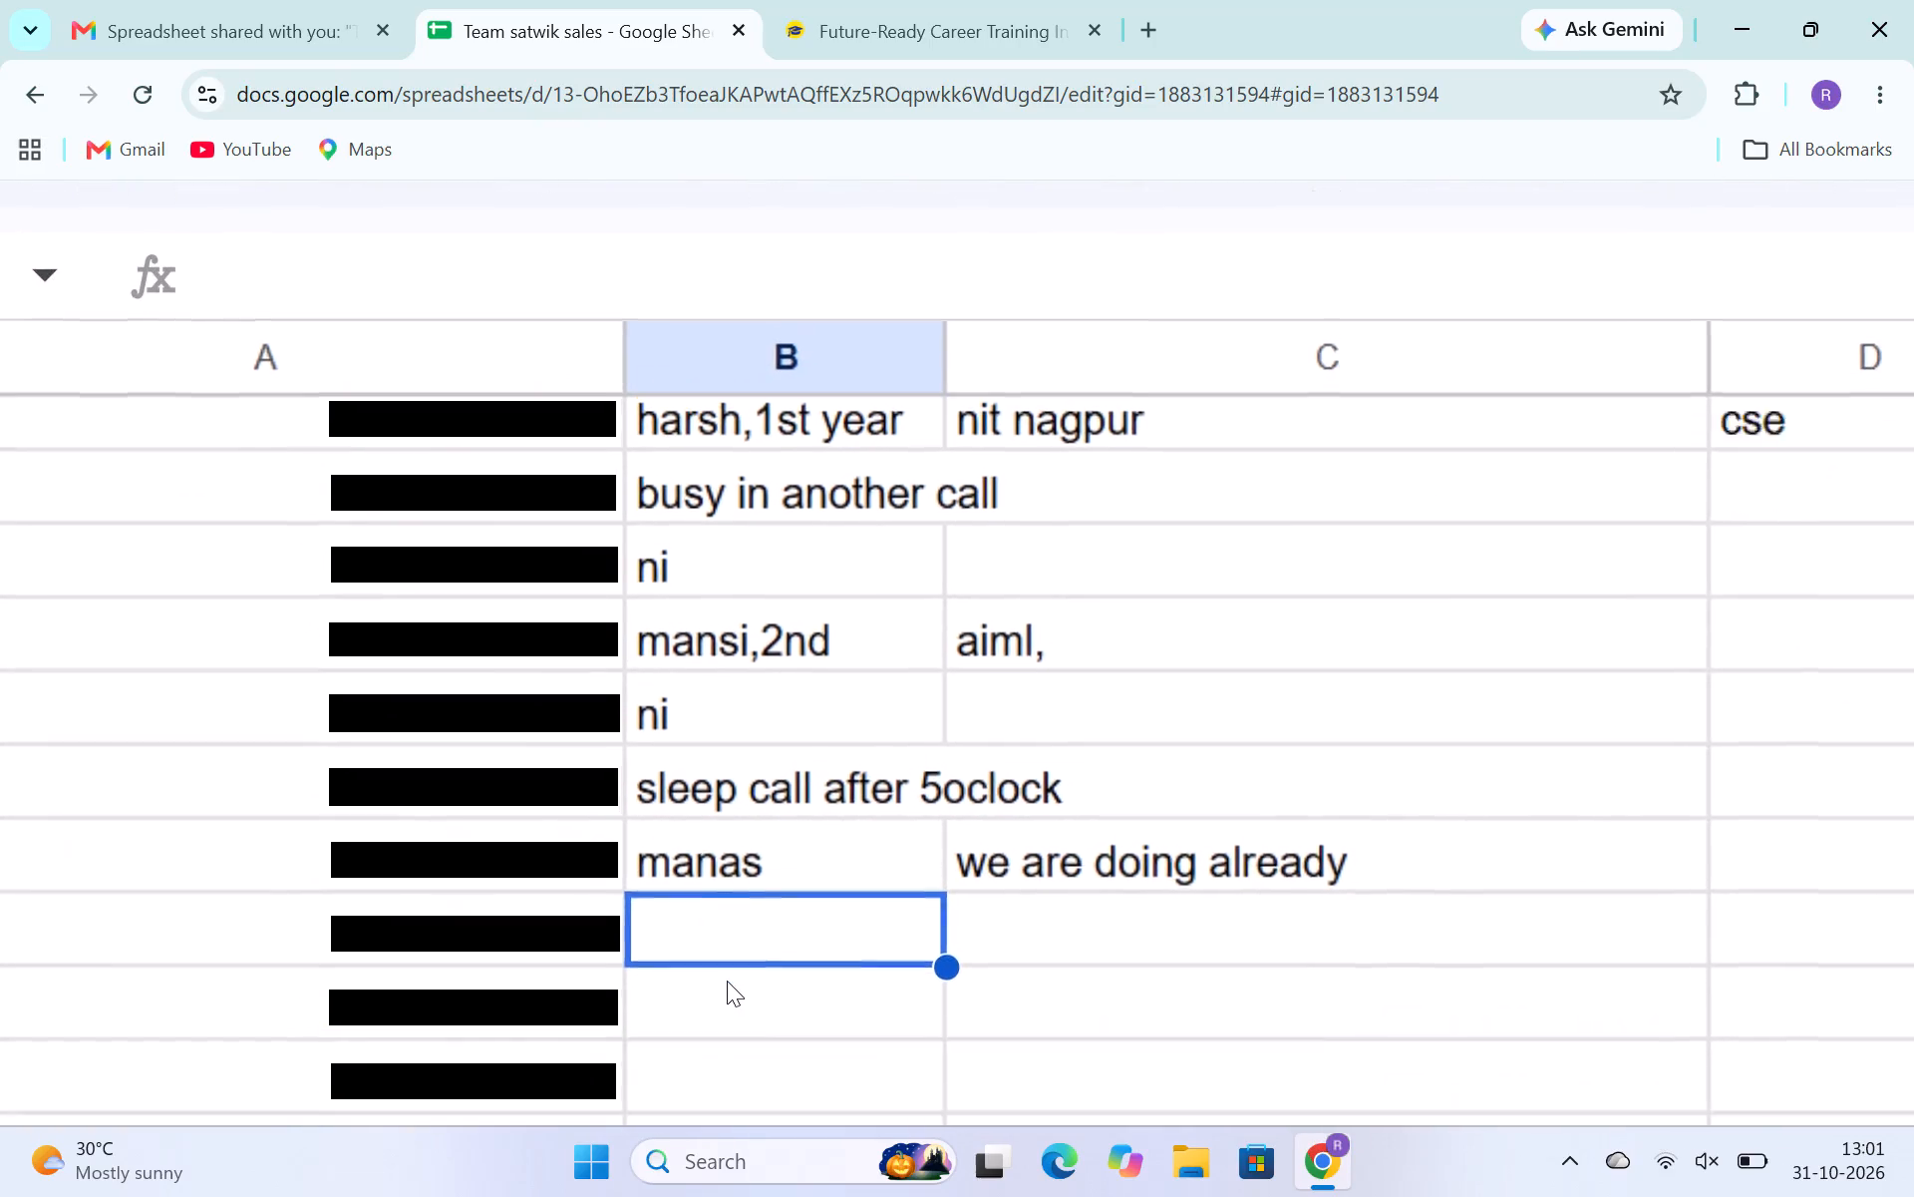
{"action": "scroll", "coordinate": [727, 981], "scroll_direction": "down", "scroll_amount": 1}
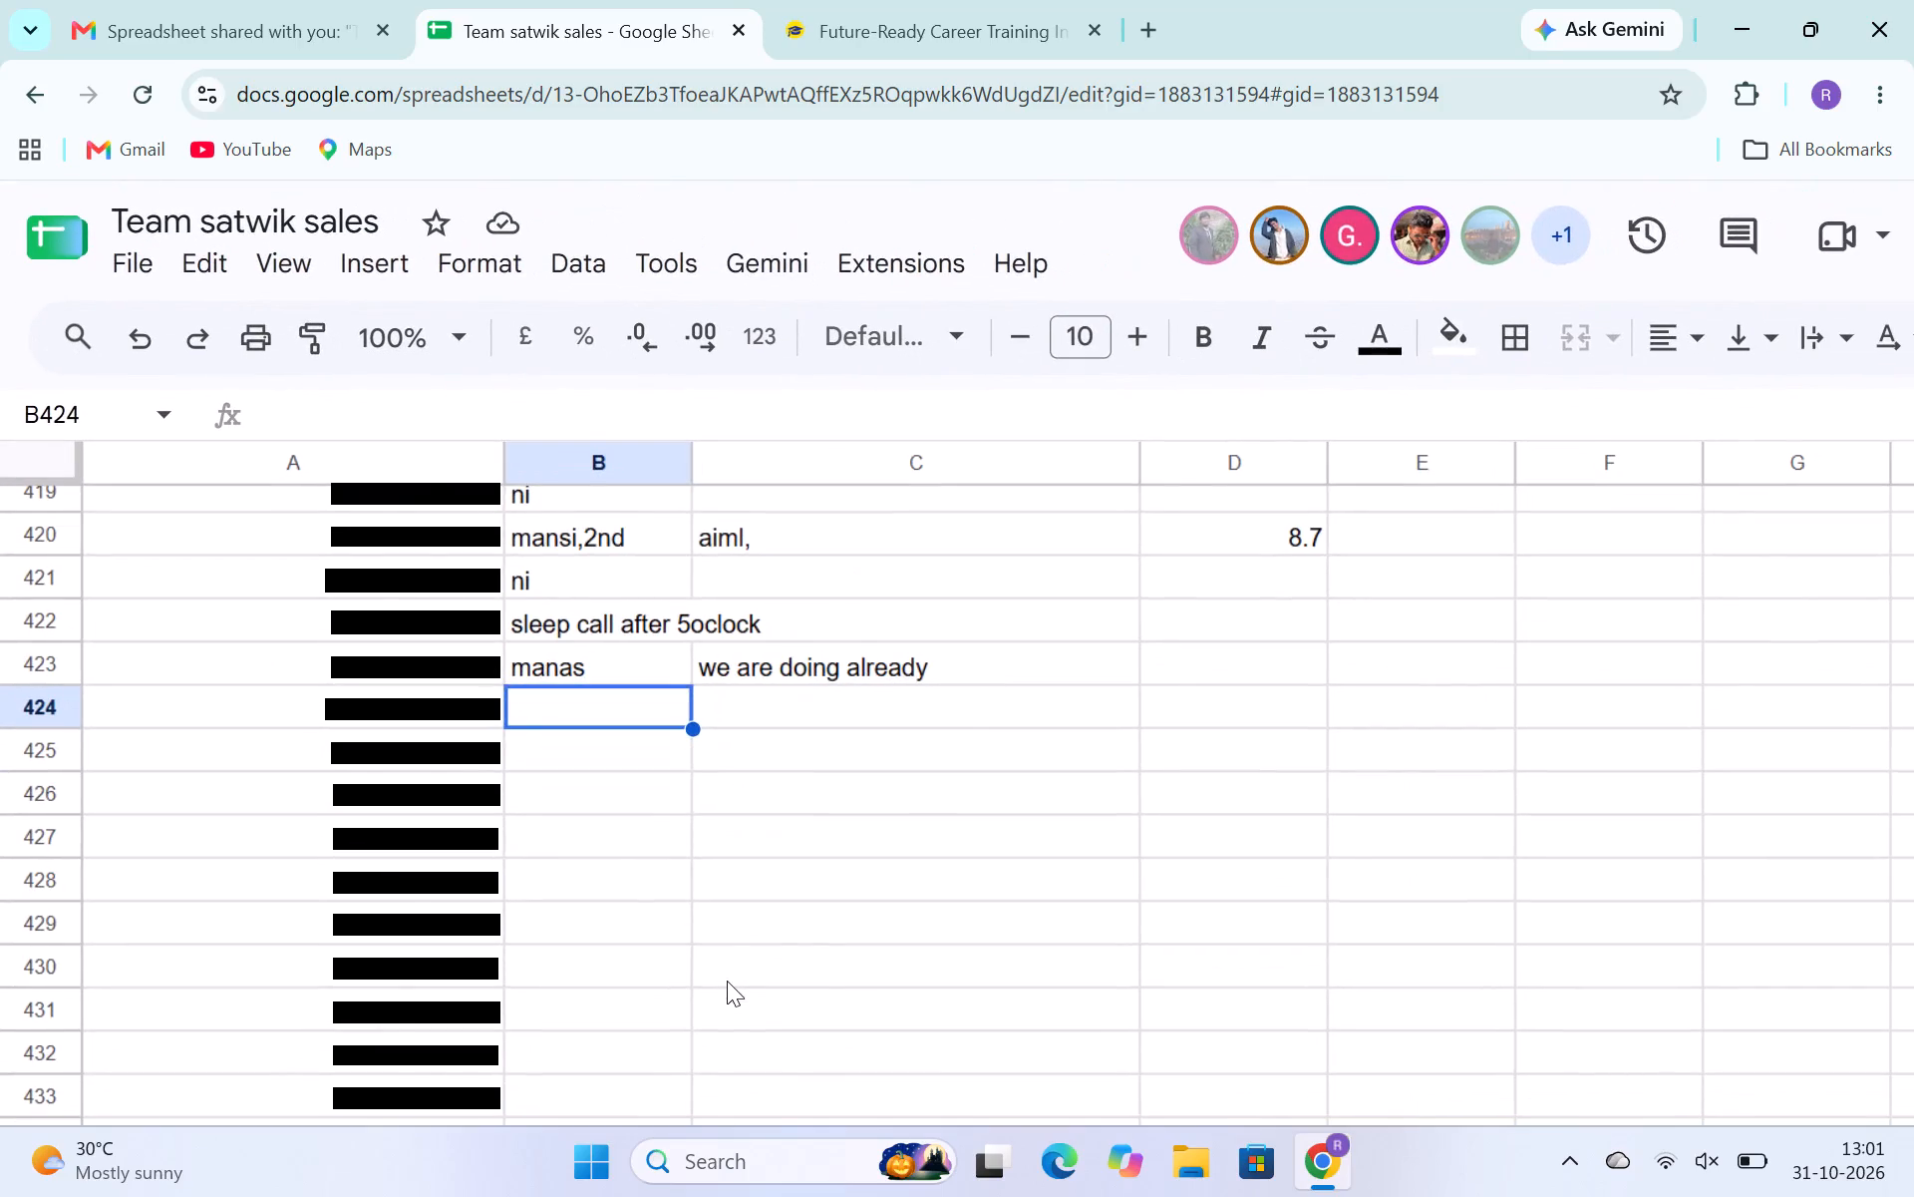
{"action": "scroll", "coordinate": [727, 981], "scroll_direction": "up", "scroll_amount": 2}
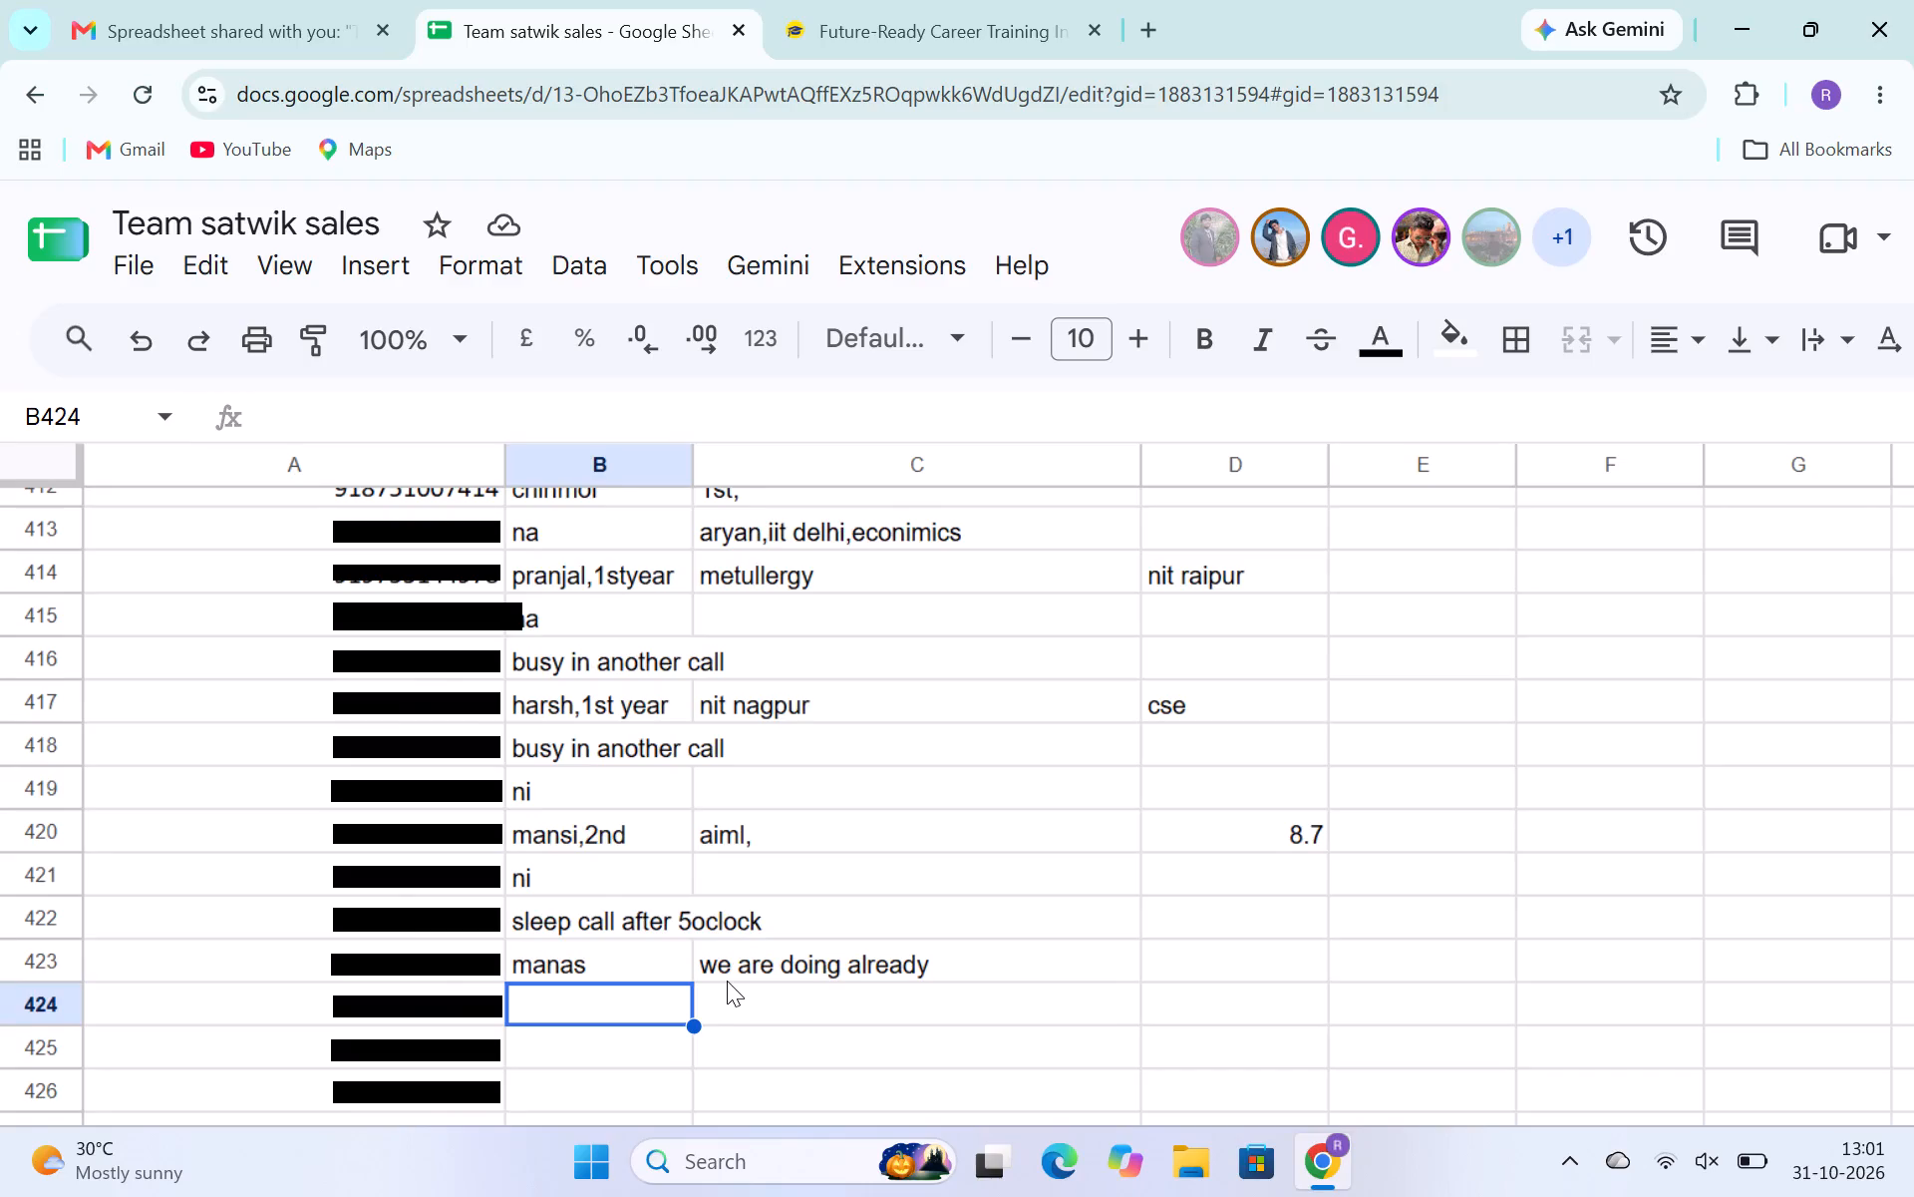
{"action": "type", "text": "krishna"}
{"action": "key", "text": "Right"}
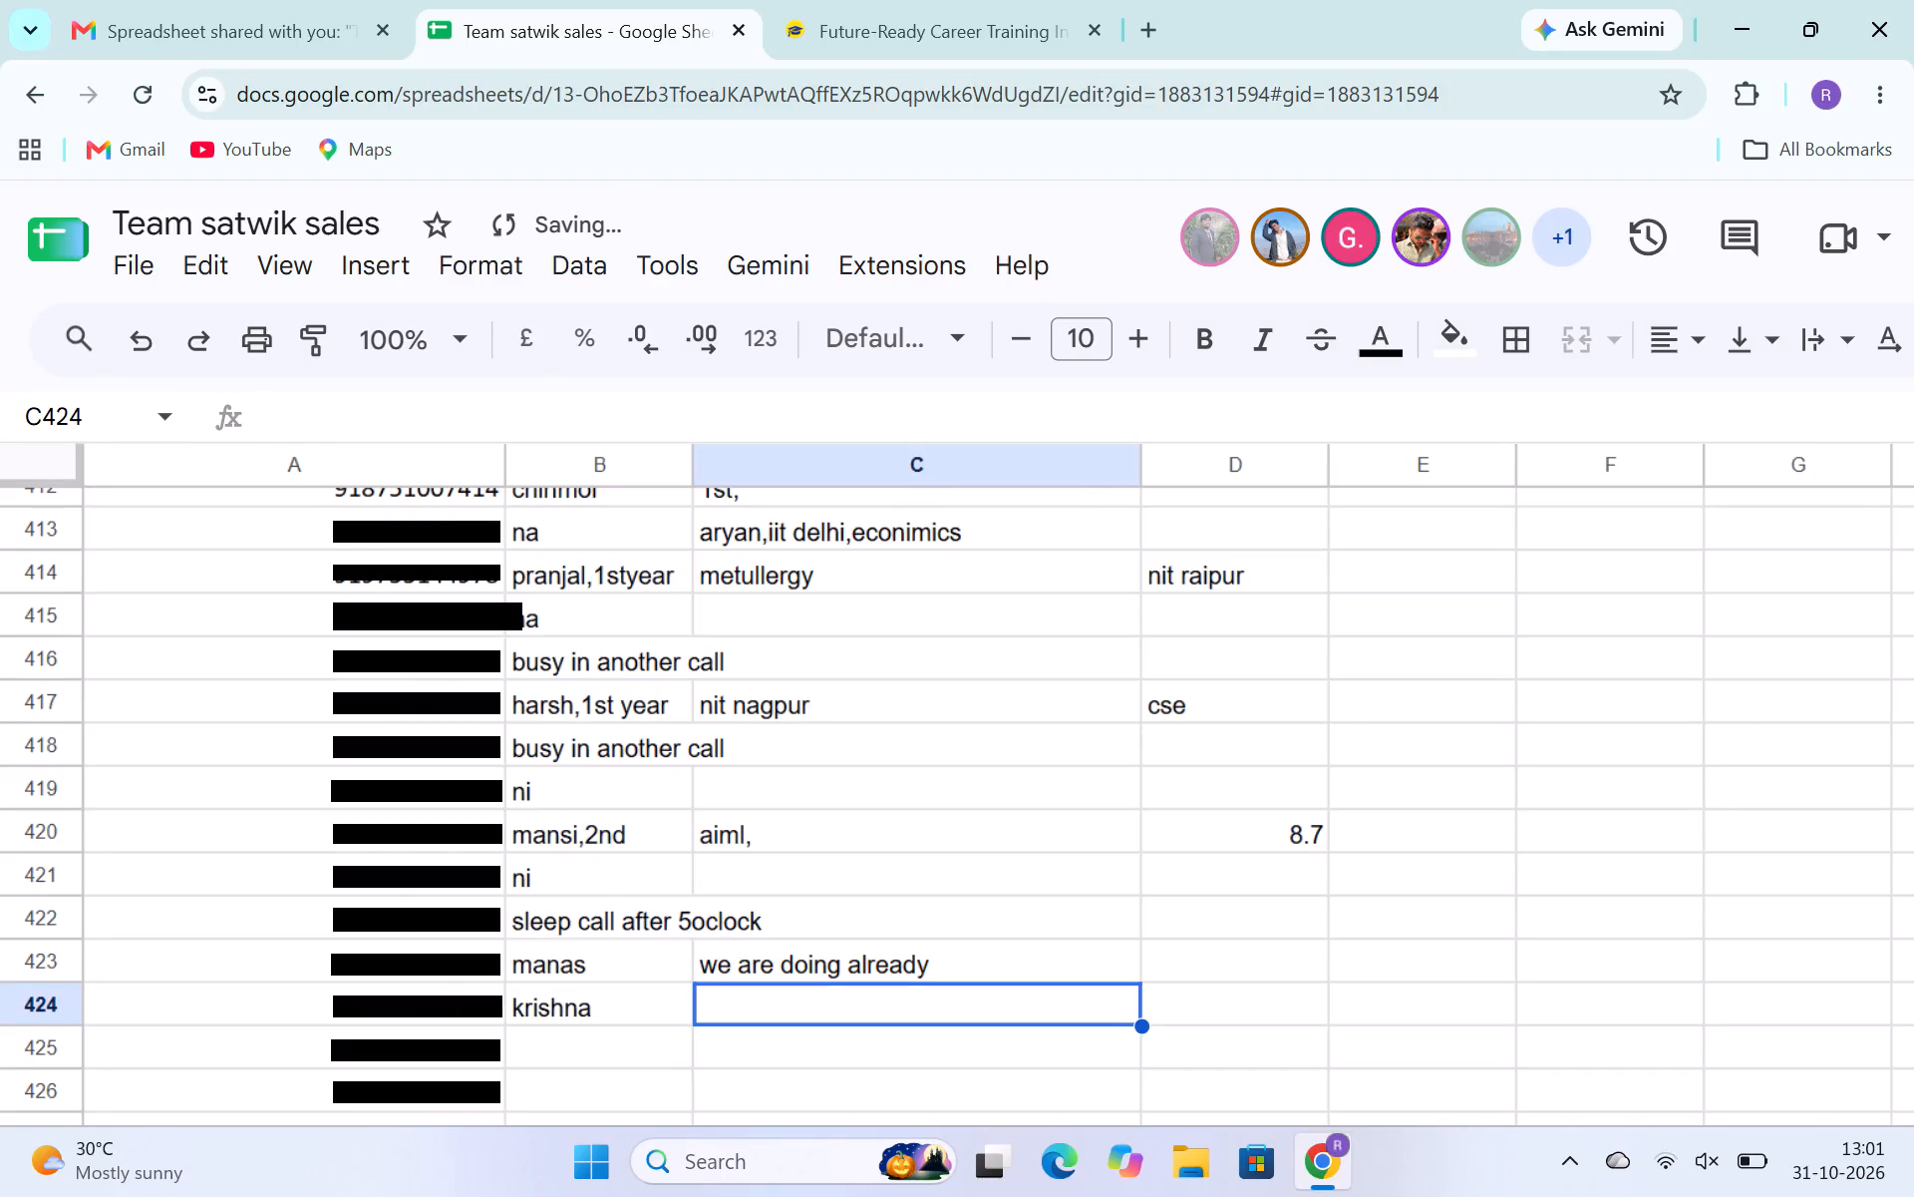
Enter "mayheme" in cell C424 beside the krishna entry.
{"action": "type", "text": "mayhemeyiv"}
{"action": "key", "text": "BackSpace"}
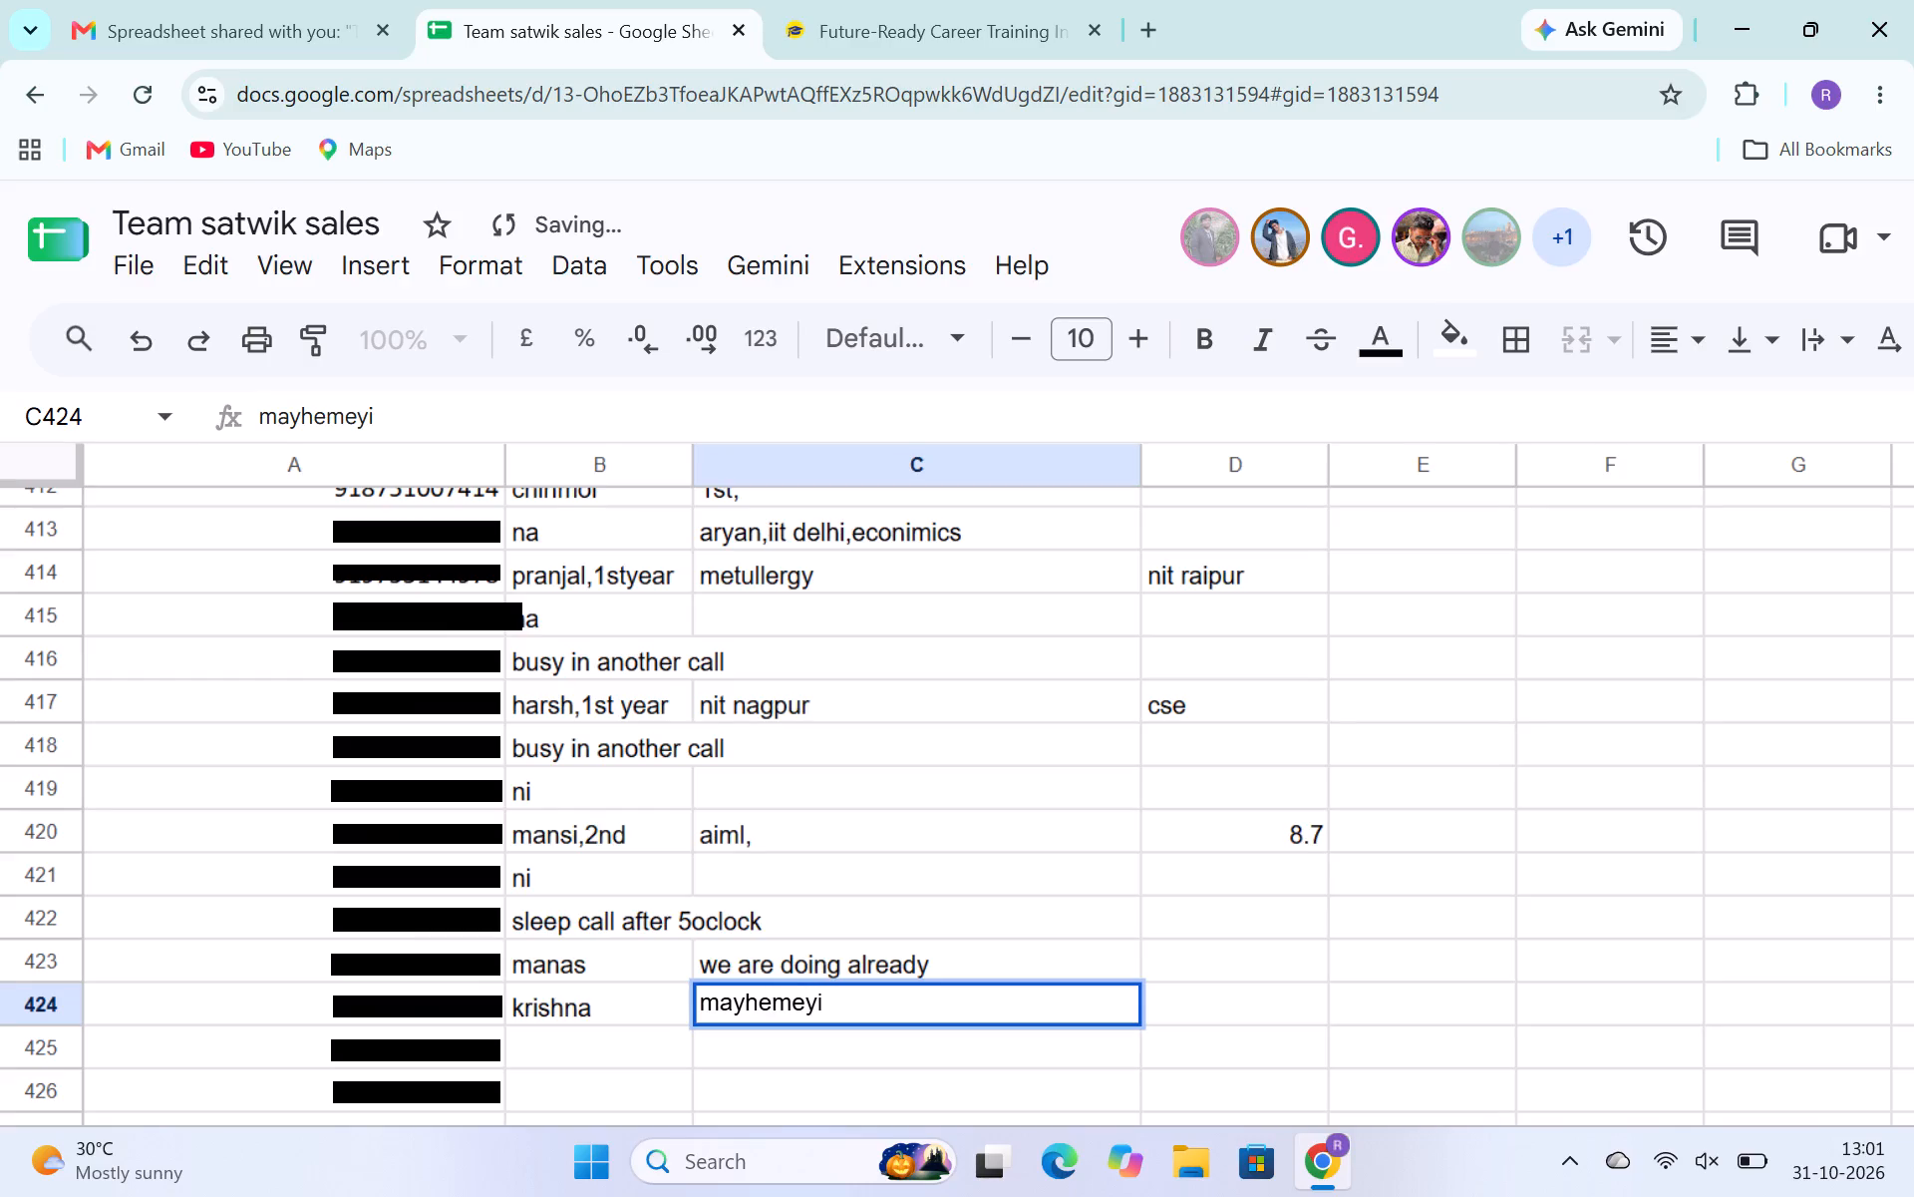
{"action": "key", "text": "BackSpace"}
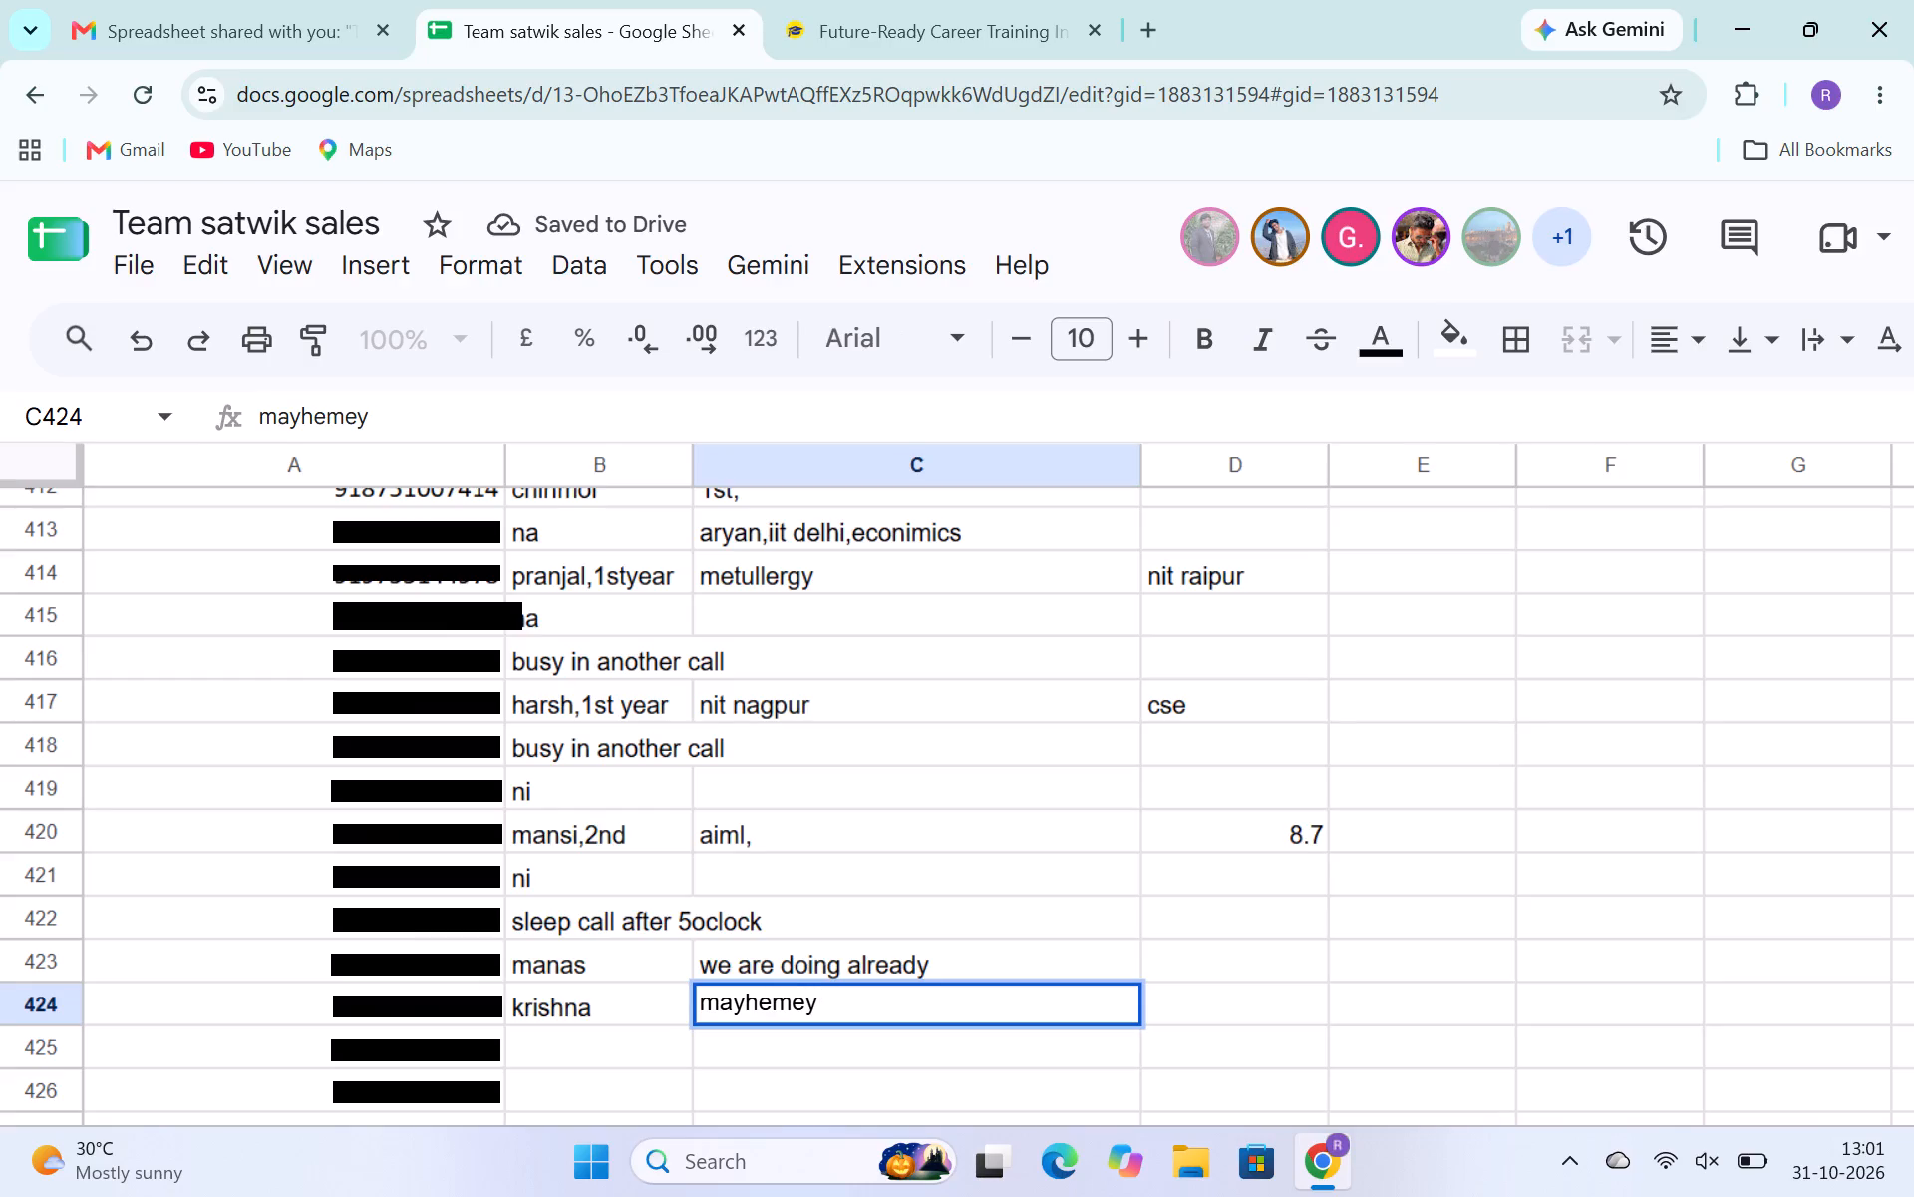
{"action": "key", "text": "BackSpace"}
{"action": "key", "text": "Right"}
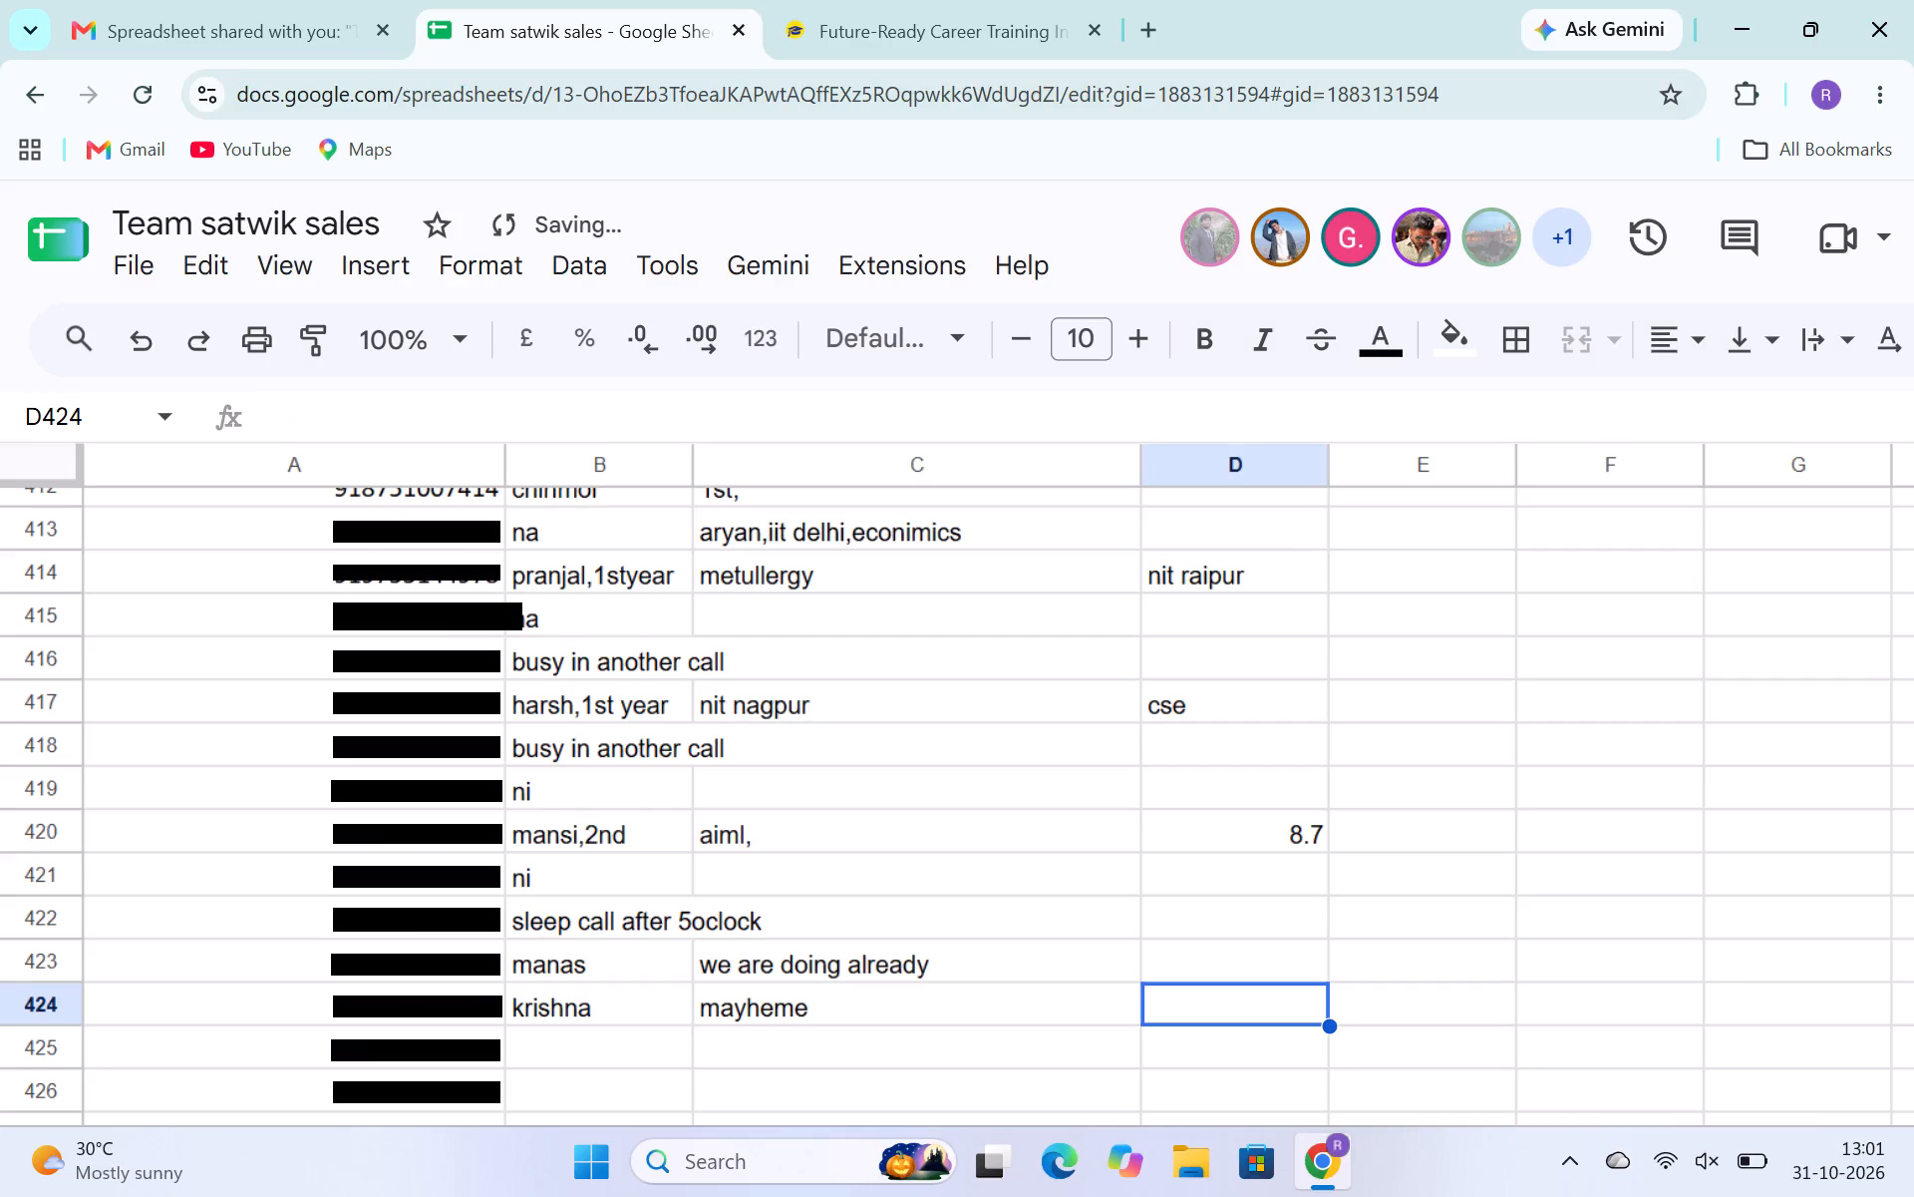
Enter "bit" in cell D424 of the krishna row.
{"action": "type", "text": "bit"}
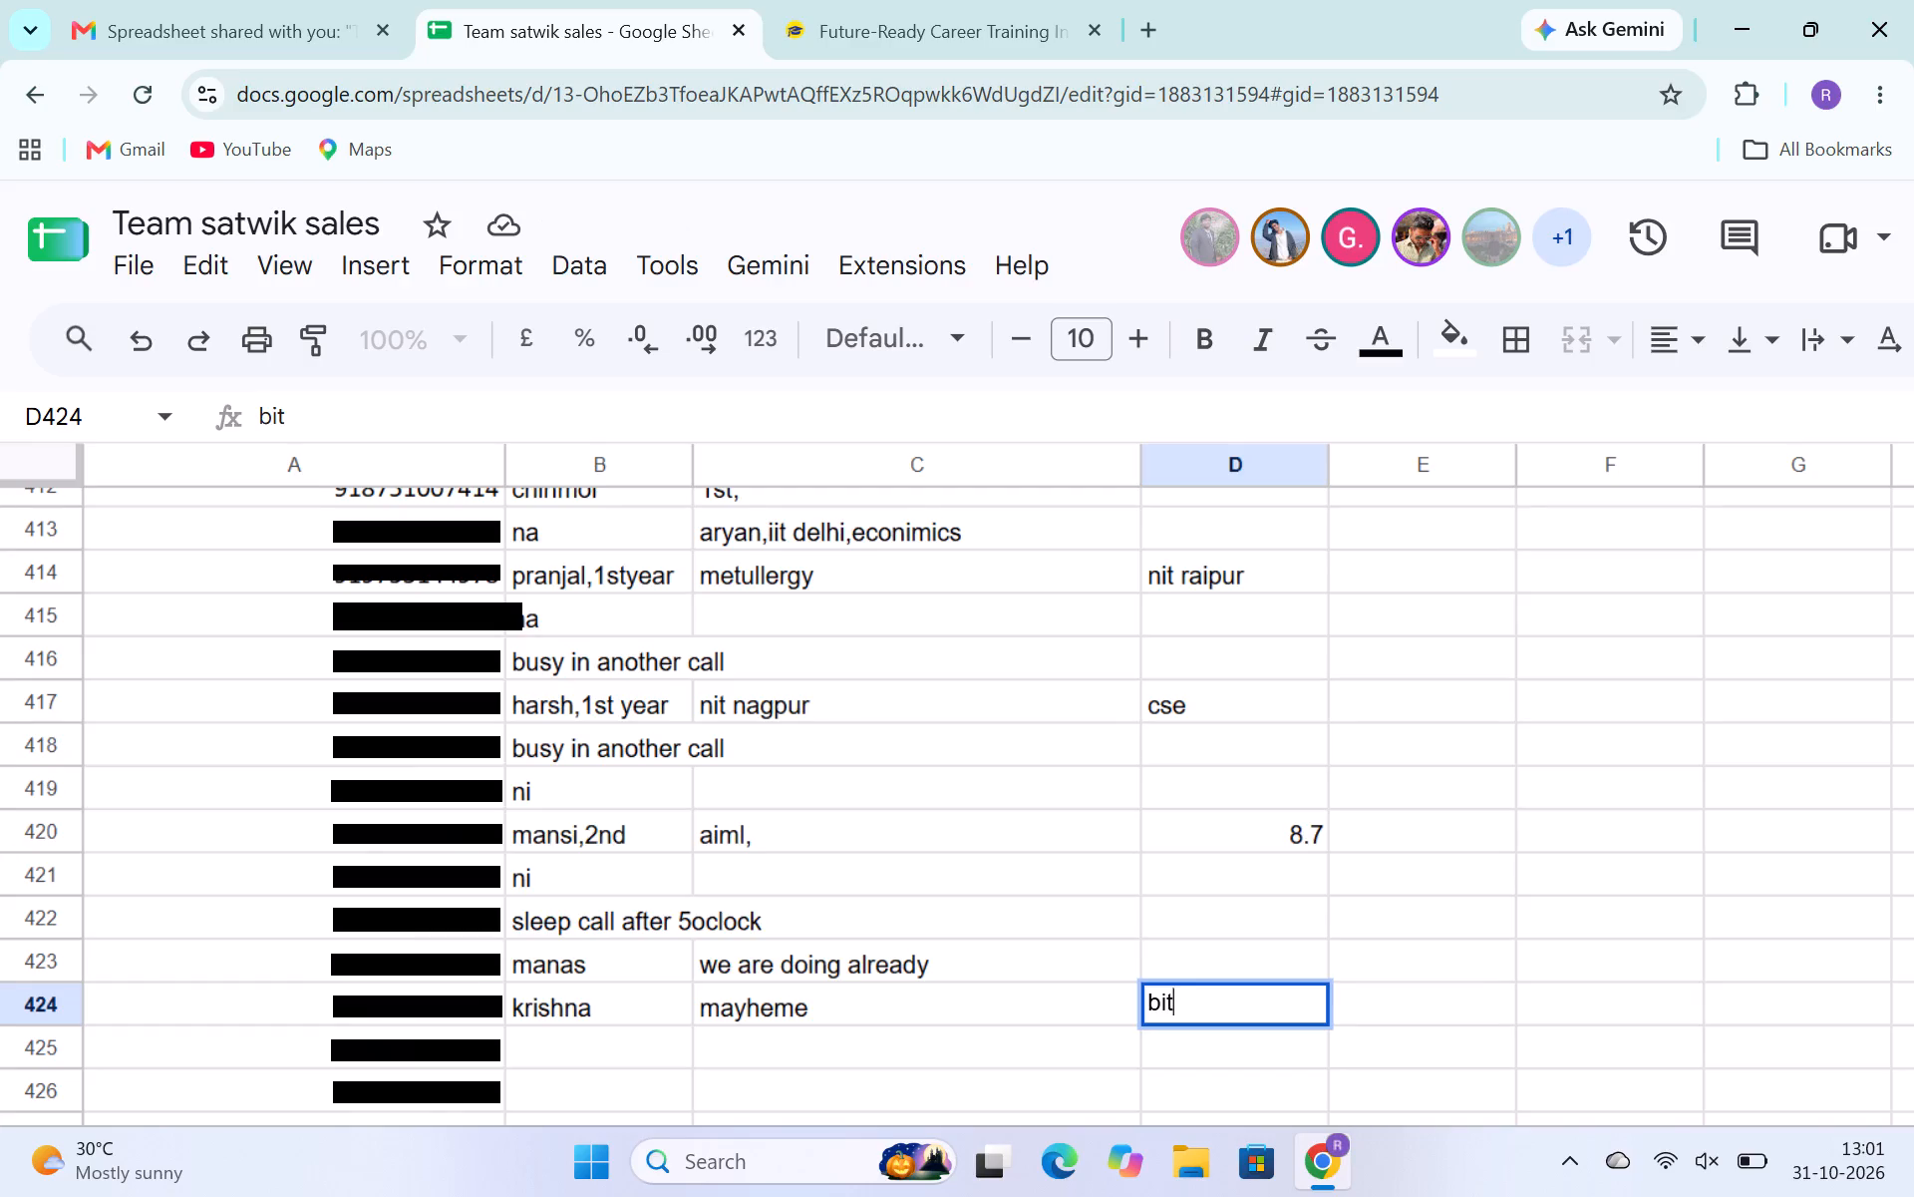
{"action": "key", "text": "Left"}
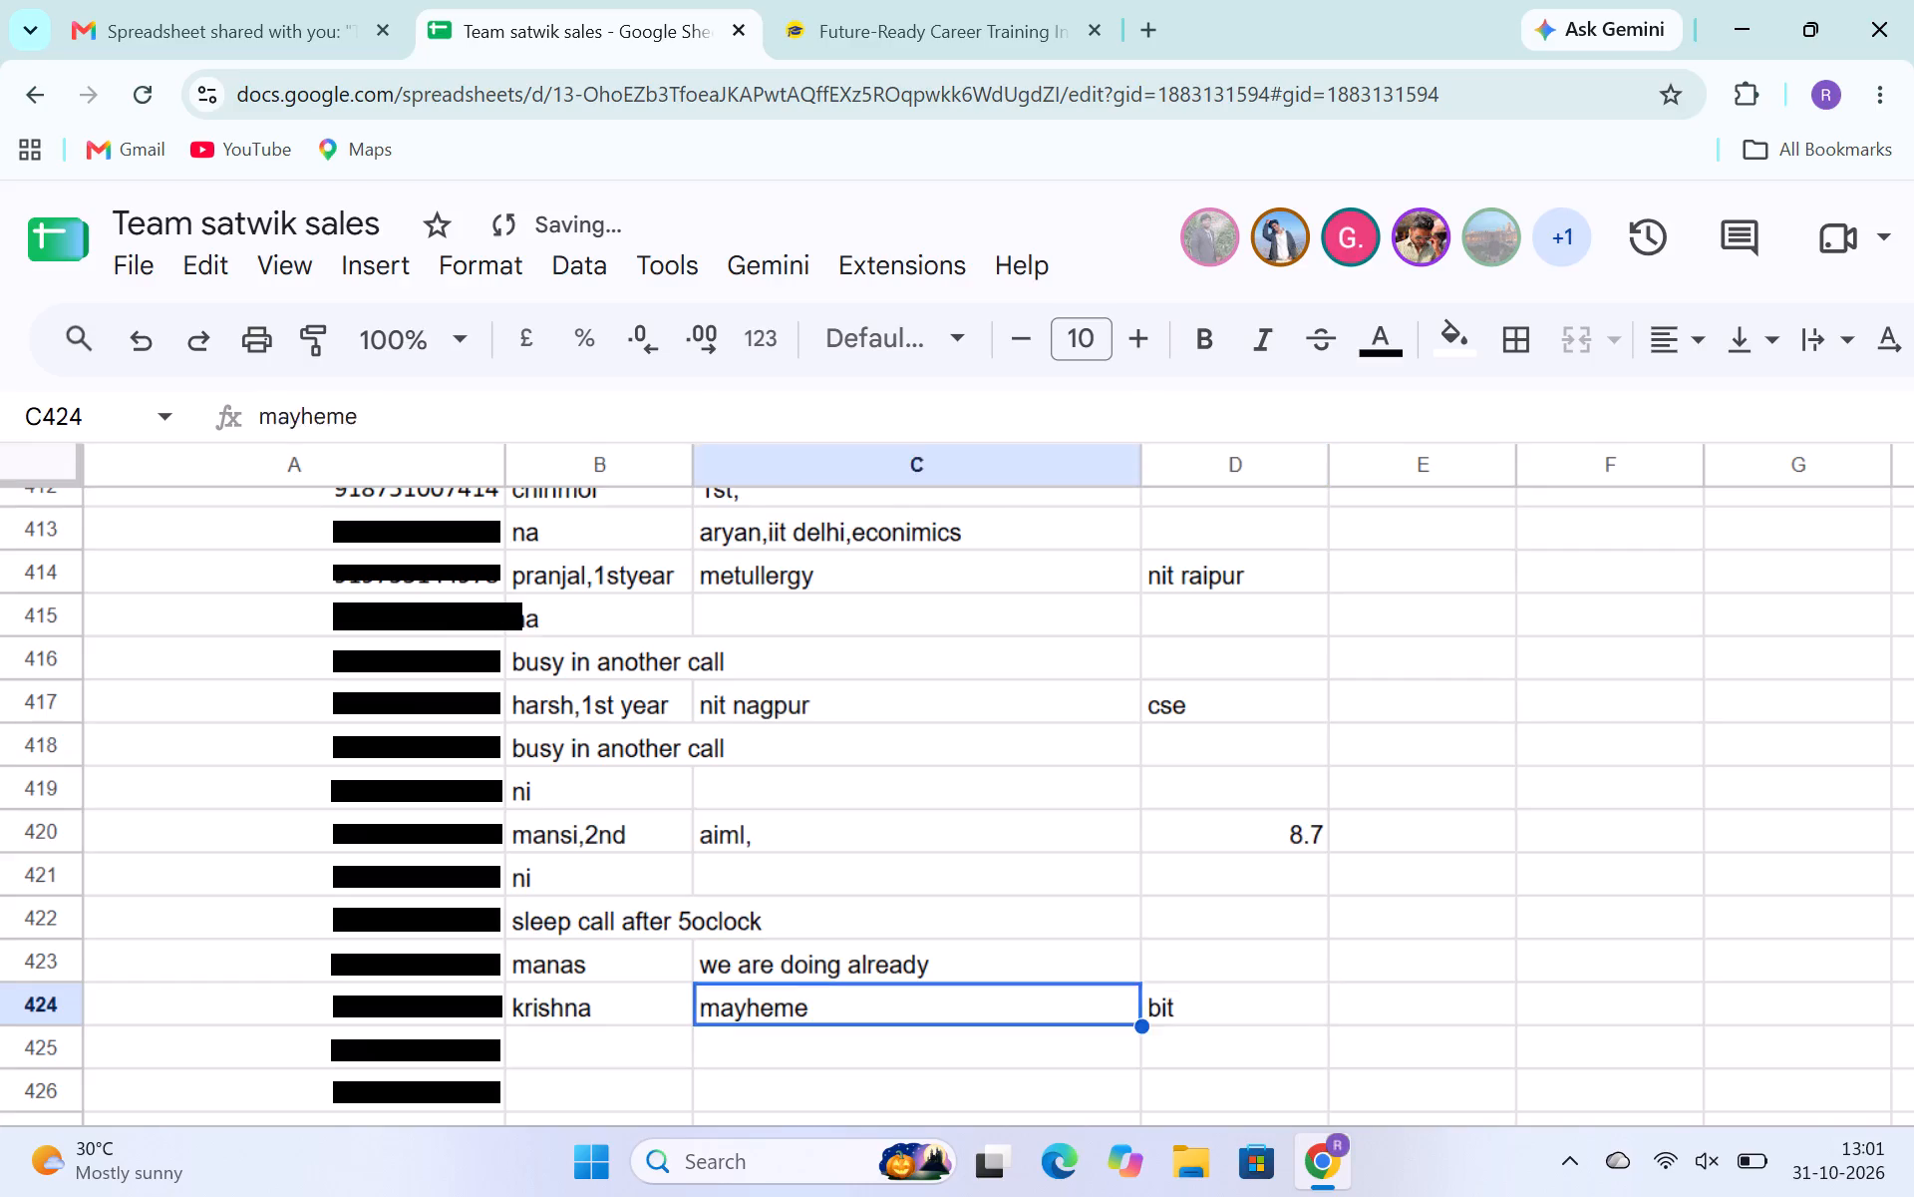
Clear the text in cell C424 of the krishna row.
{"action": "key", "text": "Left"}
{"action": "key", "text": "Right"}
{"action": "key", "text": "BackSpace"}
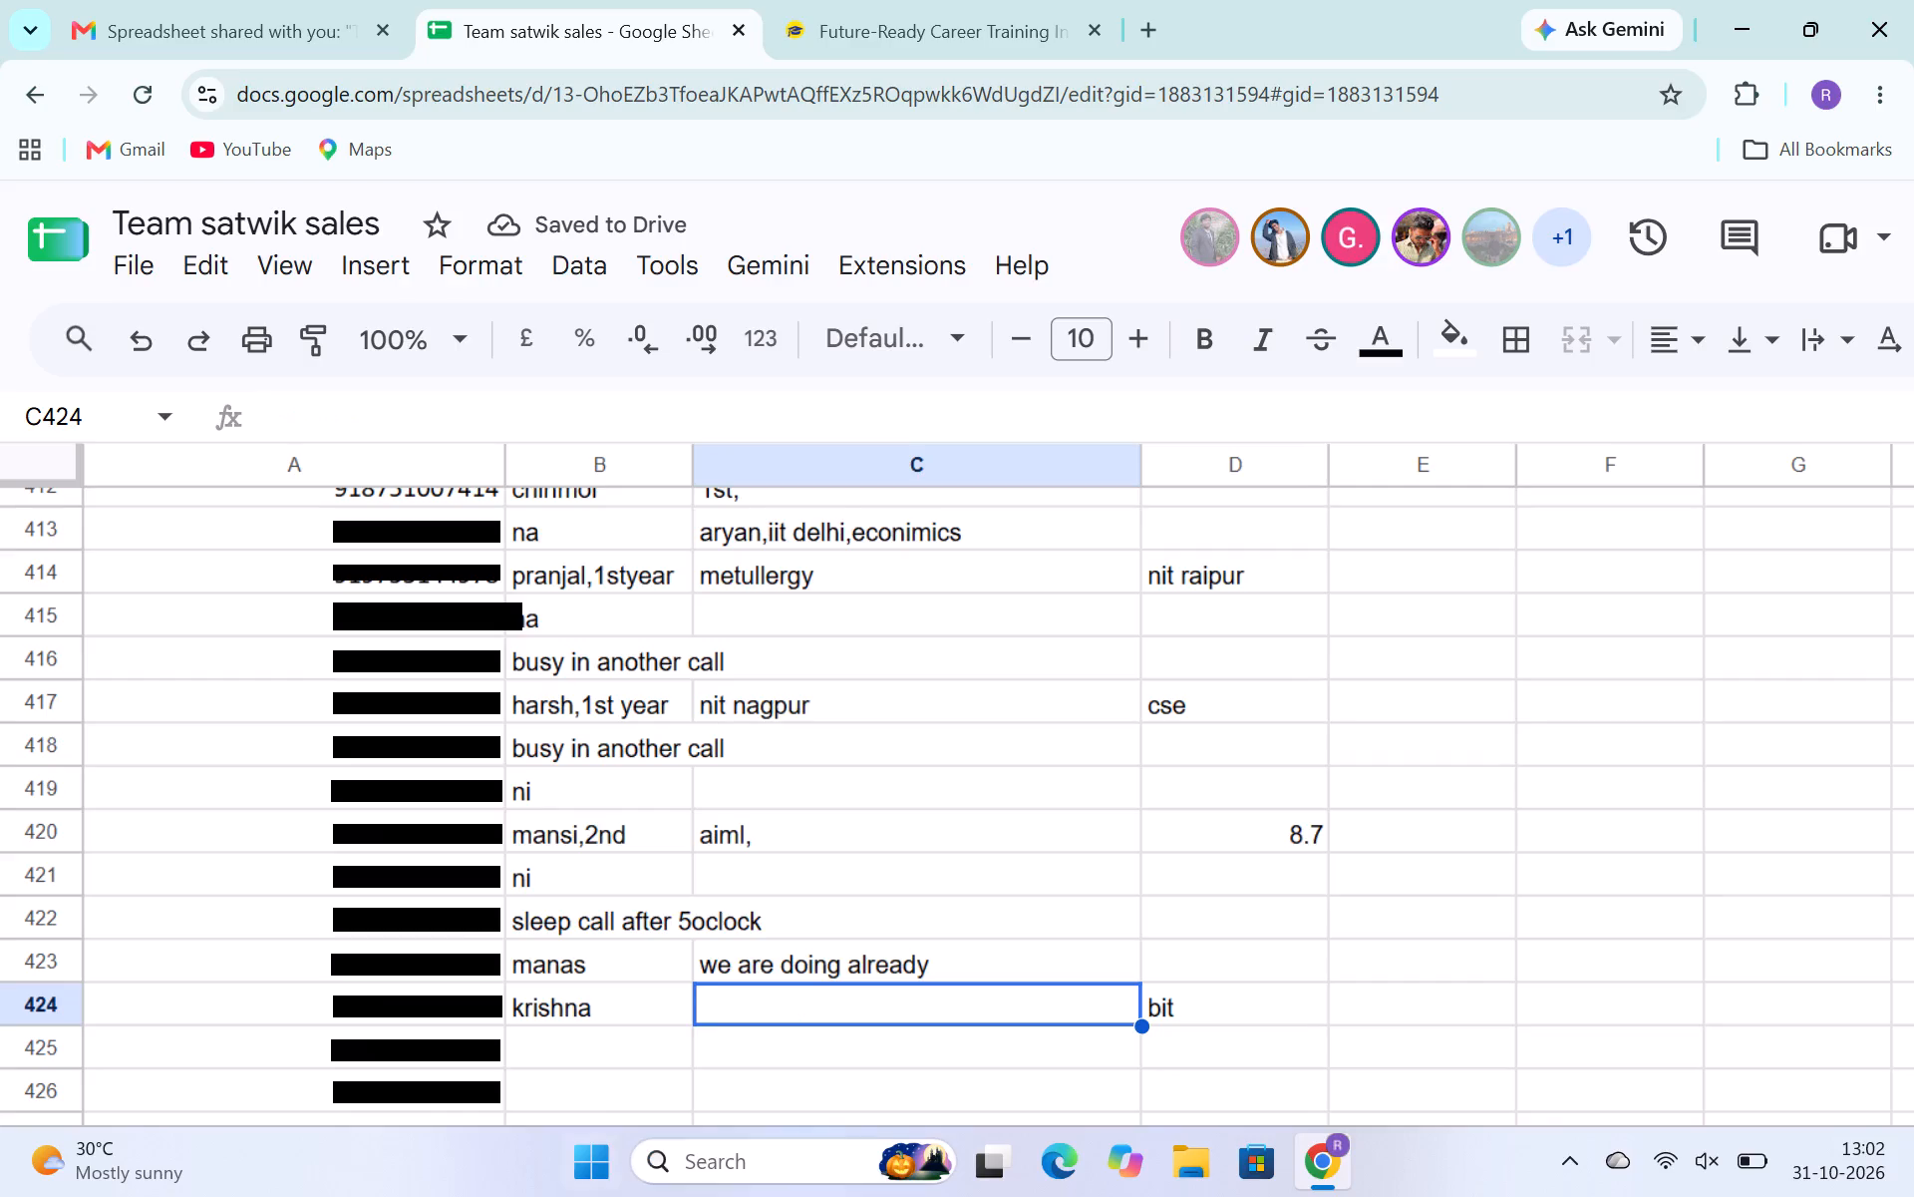
Select the contact number in cell A424.
{"action": "left_click", "coordinate": [383, 988]}
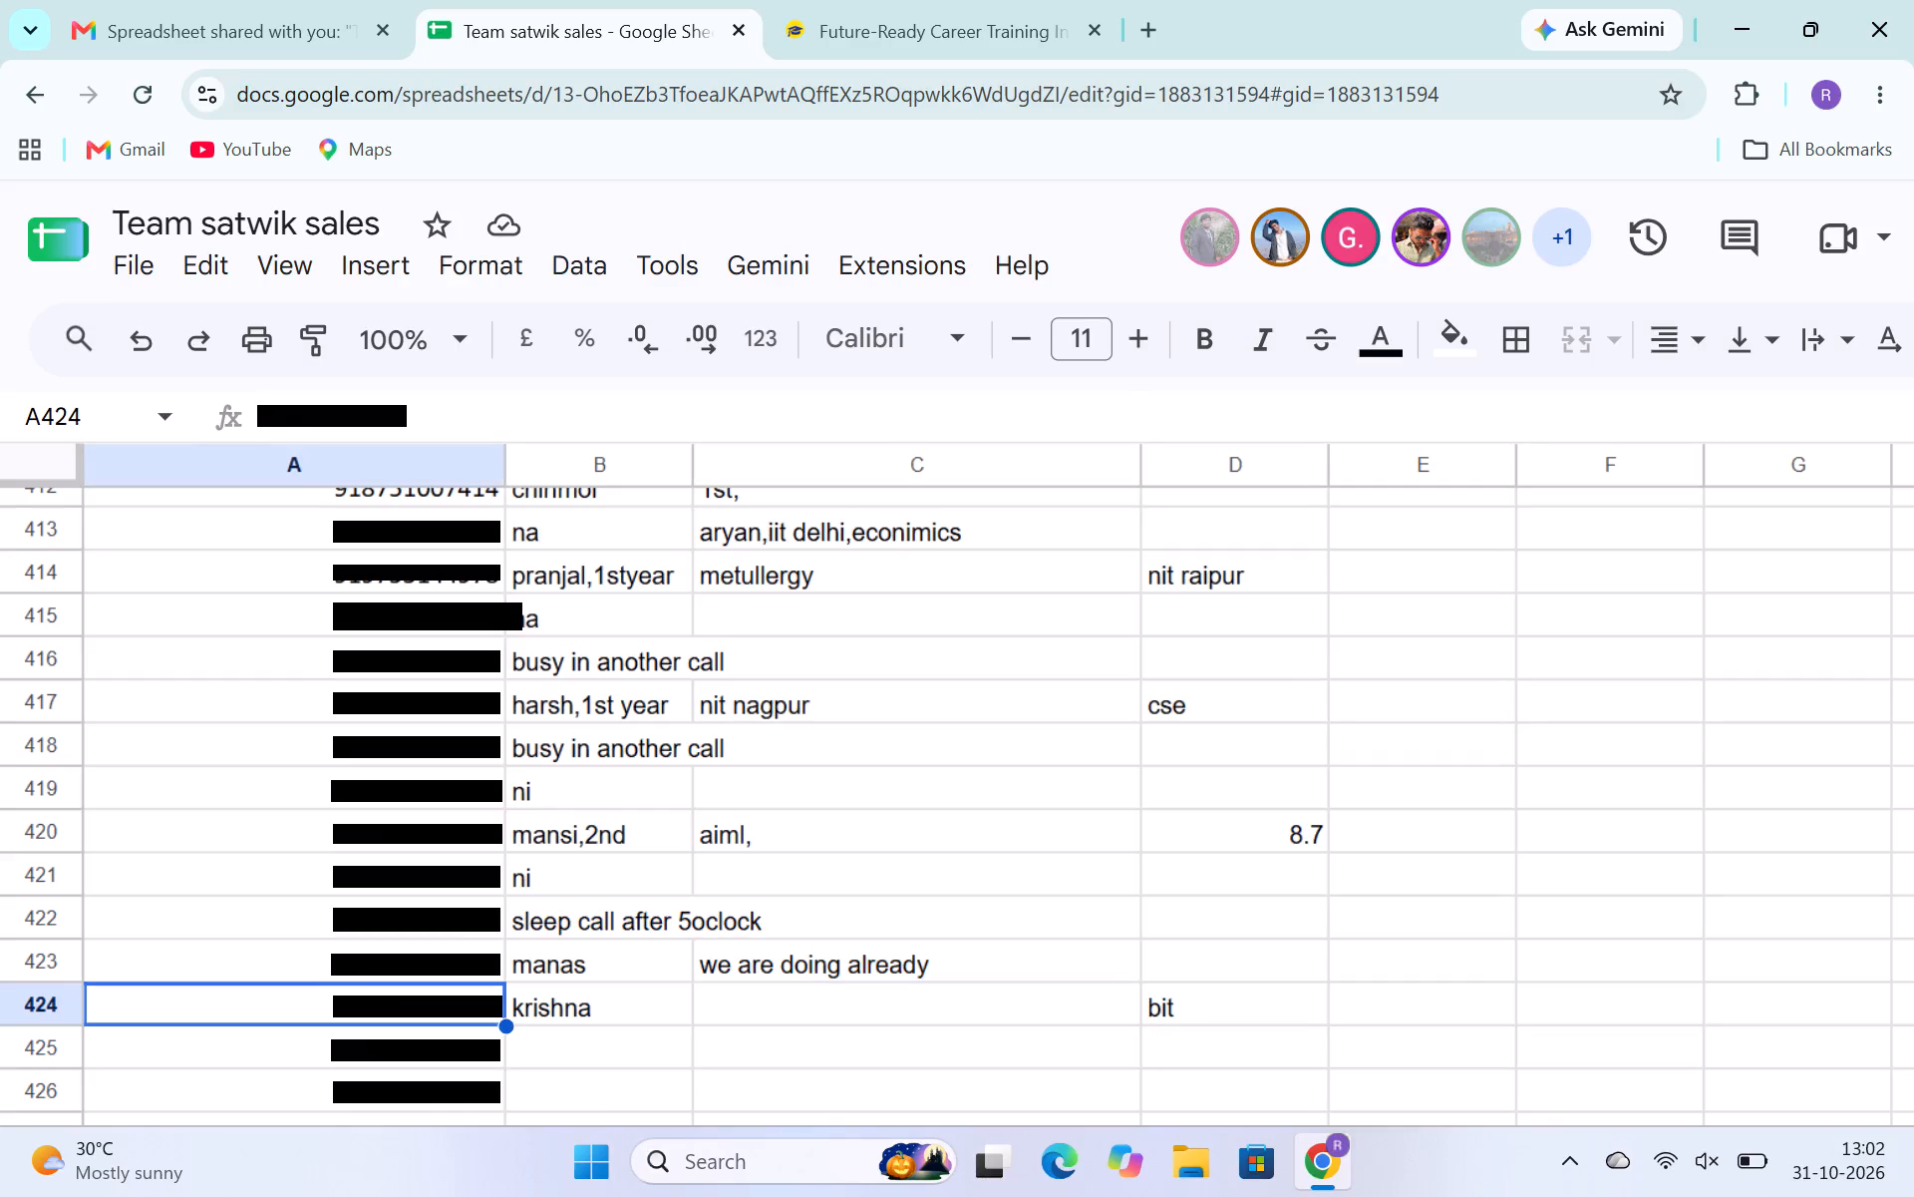
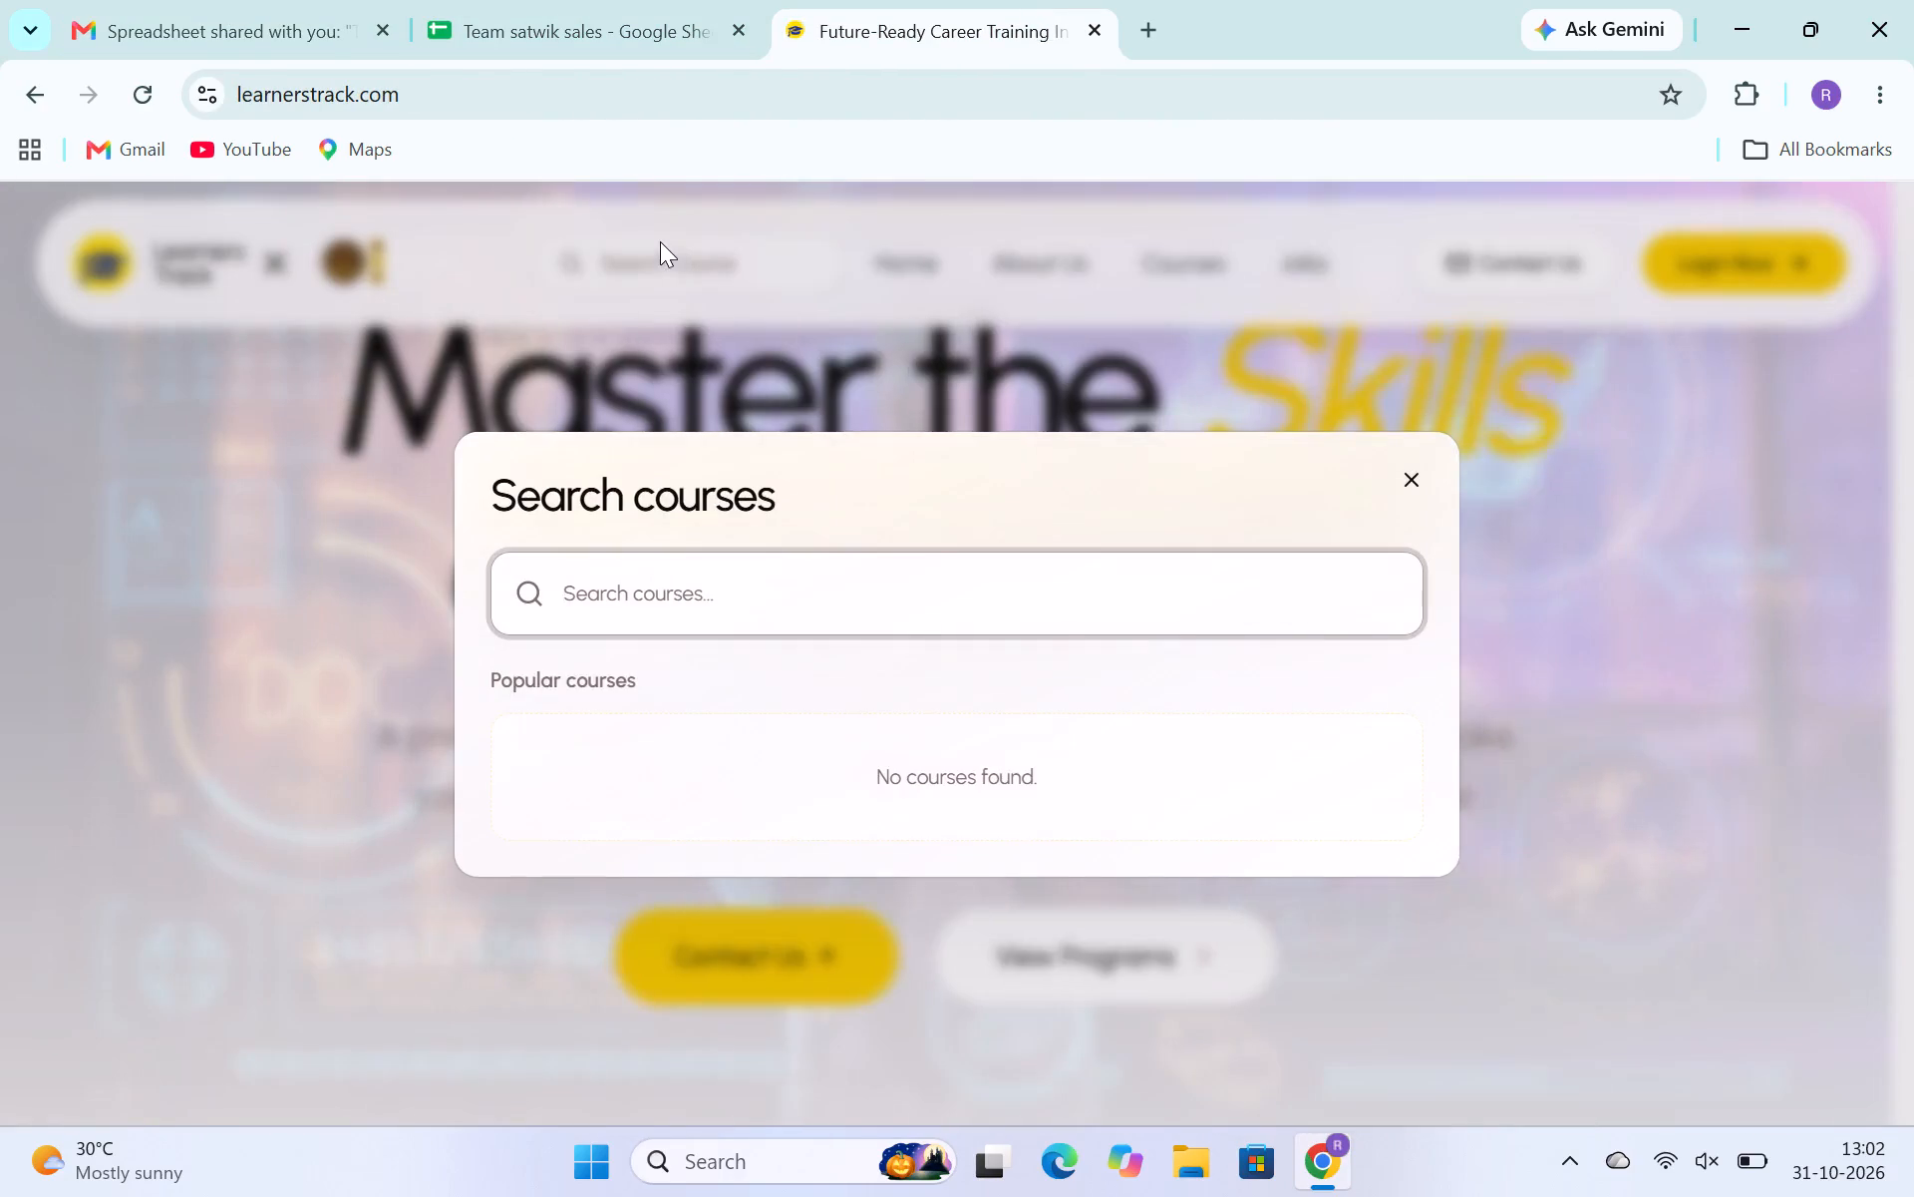
Close the course search and look through the Learners Track homepage for the cards of offered courses.
{"action": "left_click", "coordinate": [1414, 266]}
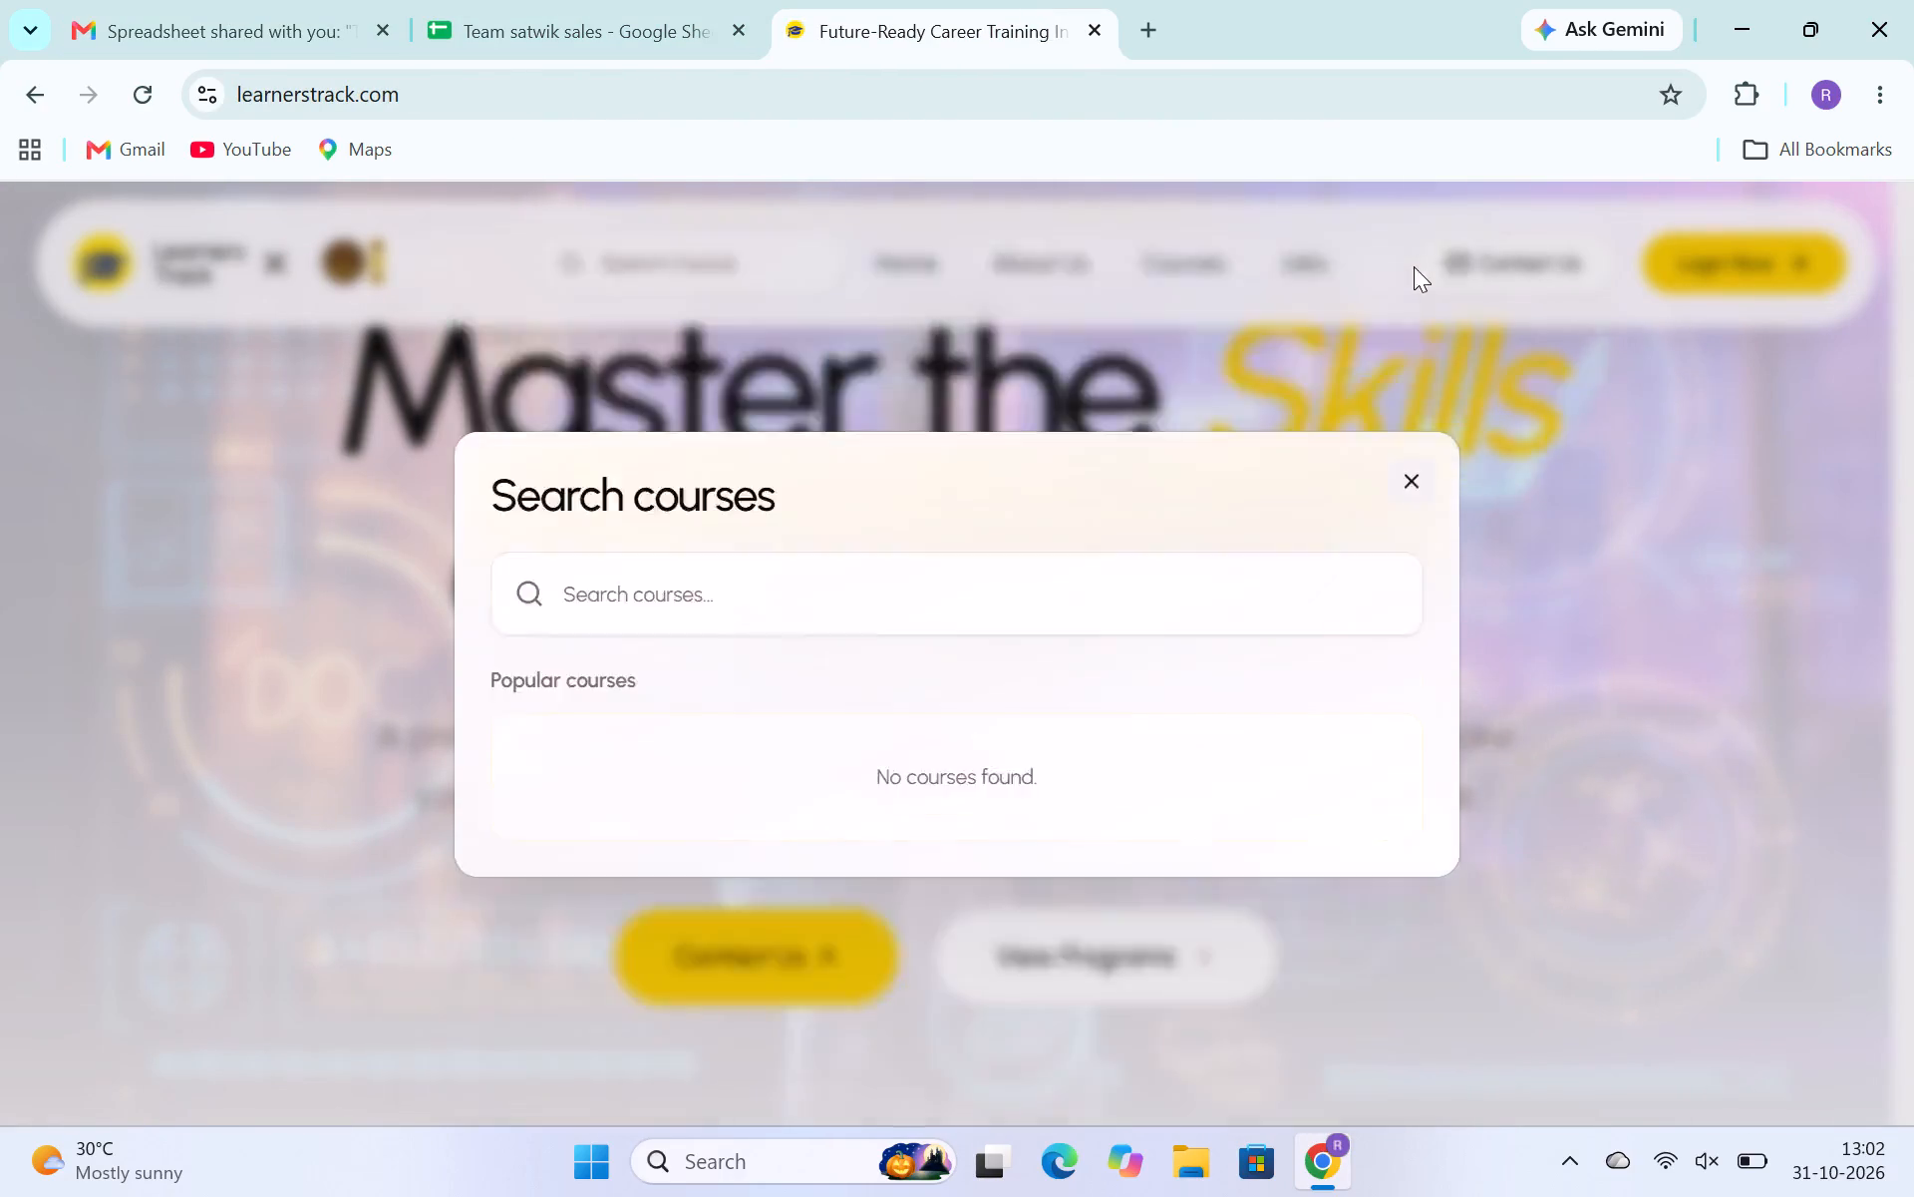
{"action": "scroll", "coordinate": [918, 814], "scroll_direction": "down", "scroll_amount": 10}
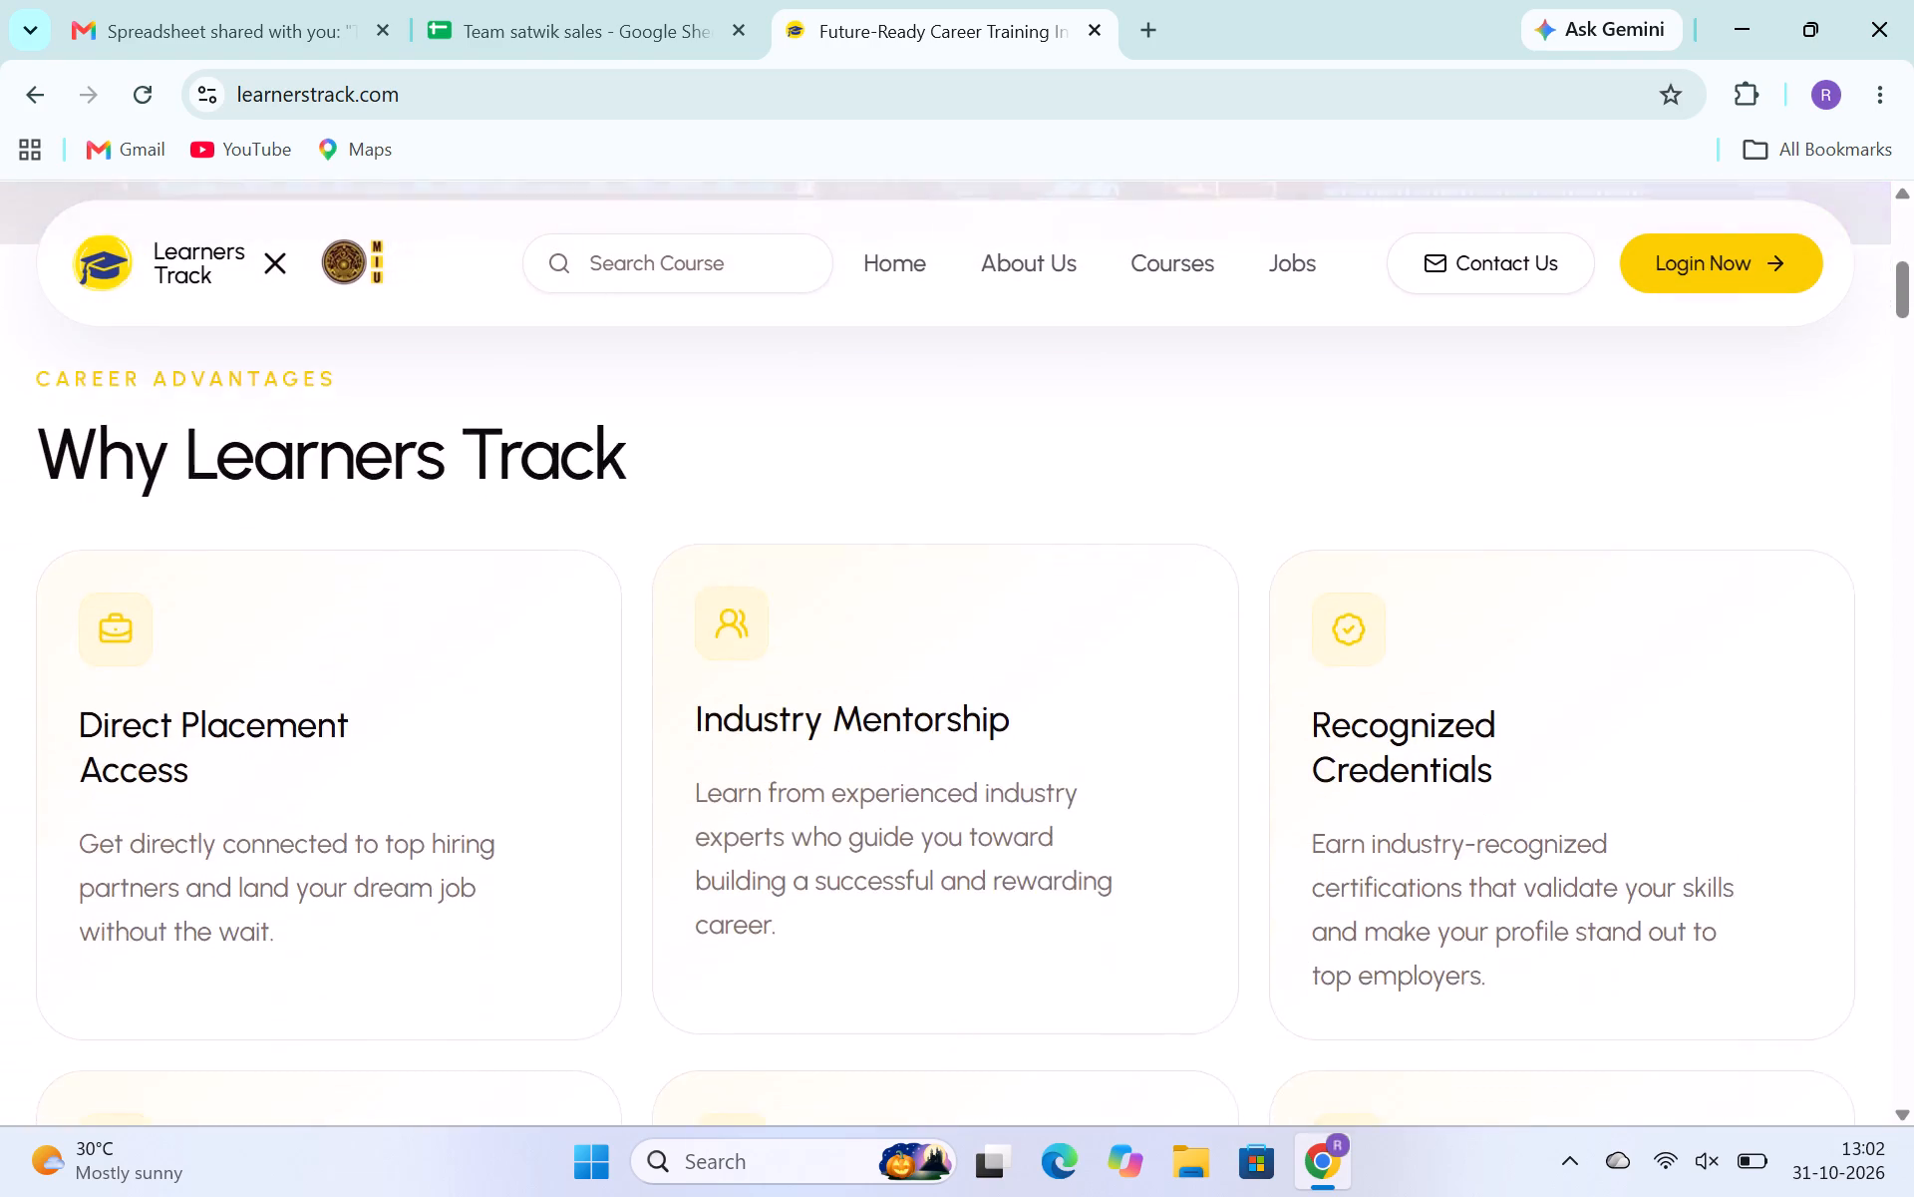
{"action": "scroll", "coordinate": [918, 814], "scroll_direction": "down", "scroll_amount": 14}
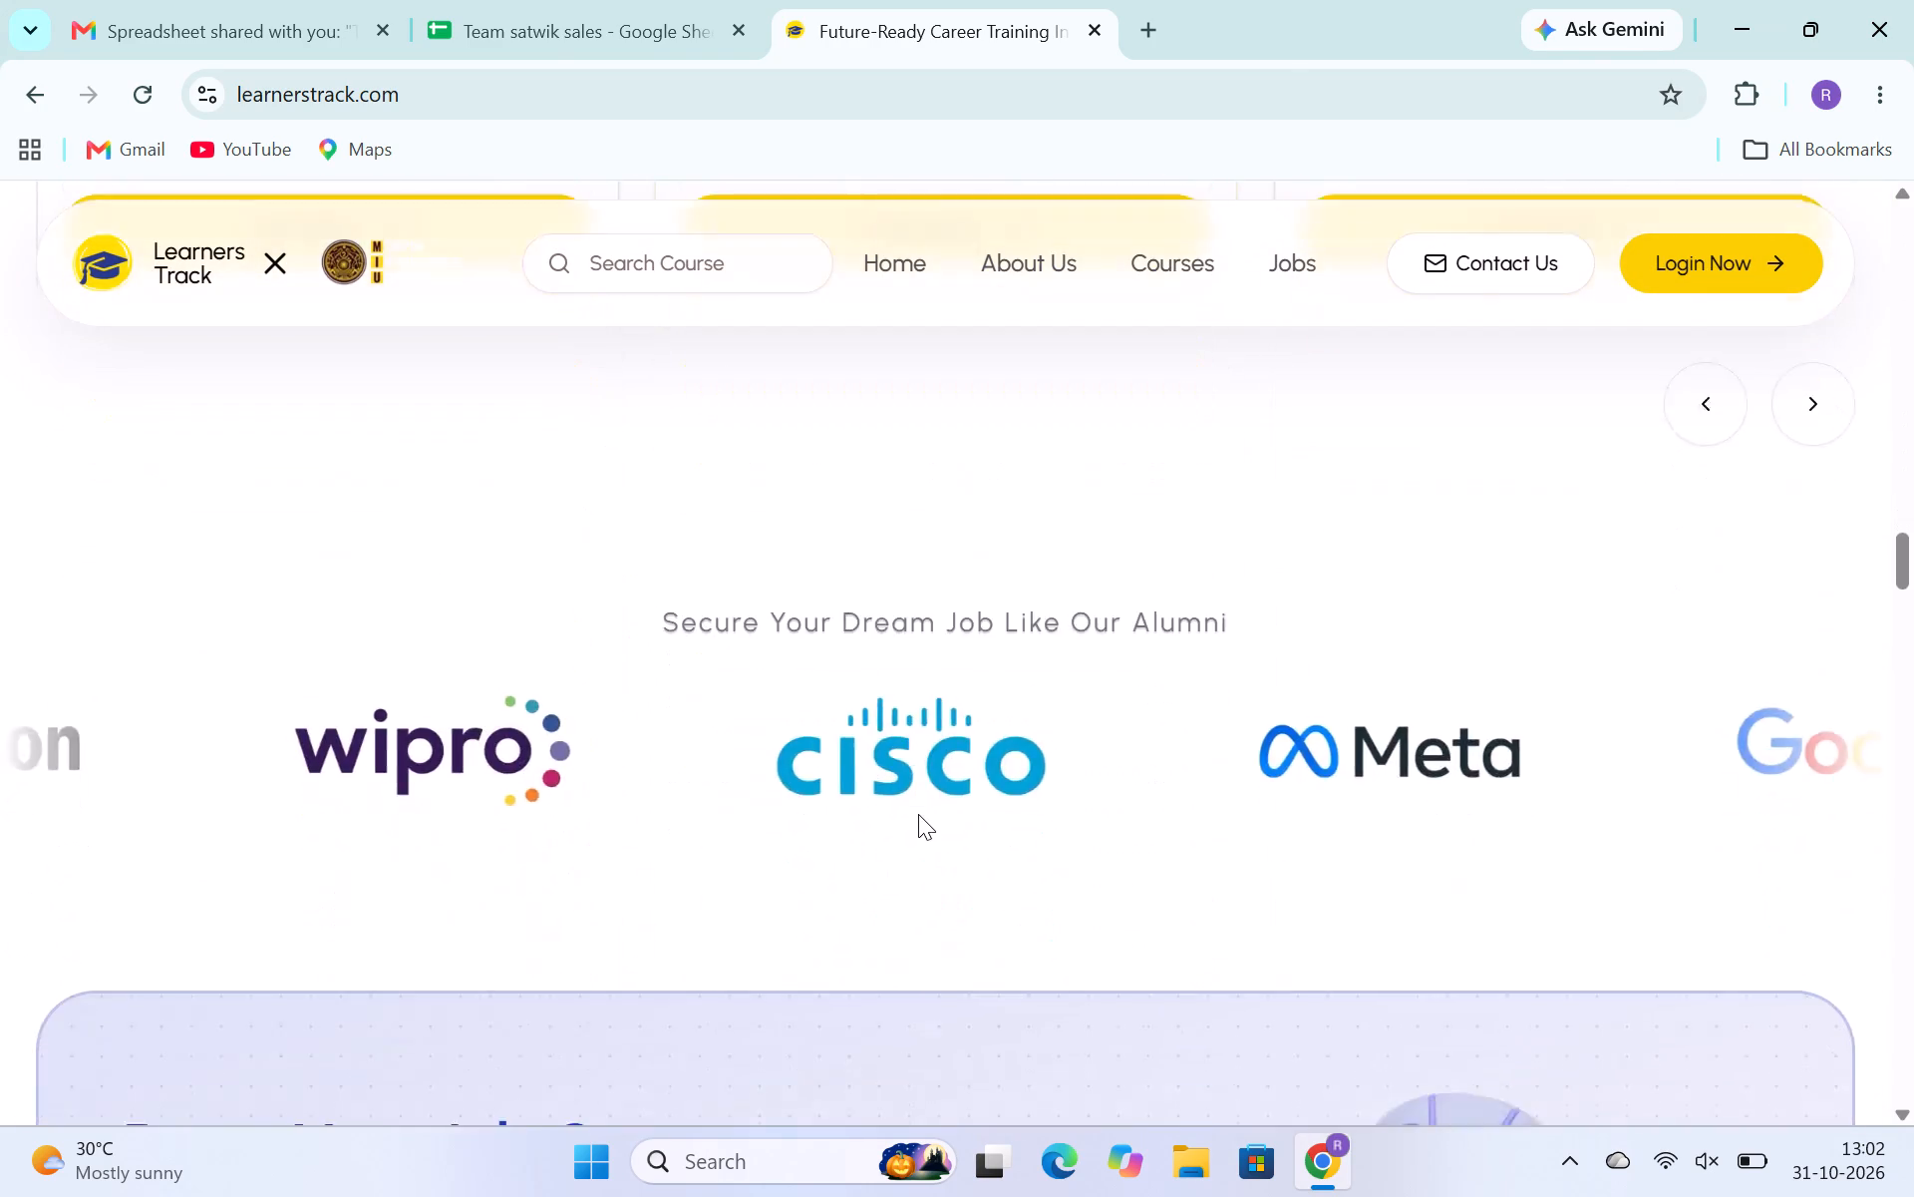
{"action": "scroll", "coordinate": [918, 814], "scroll_direction": "up", "scroll_amount": 5}
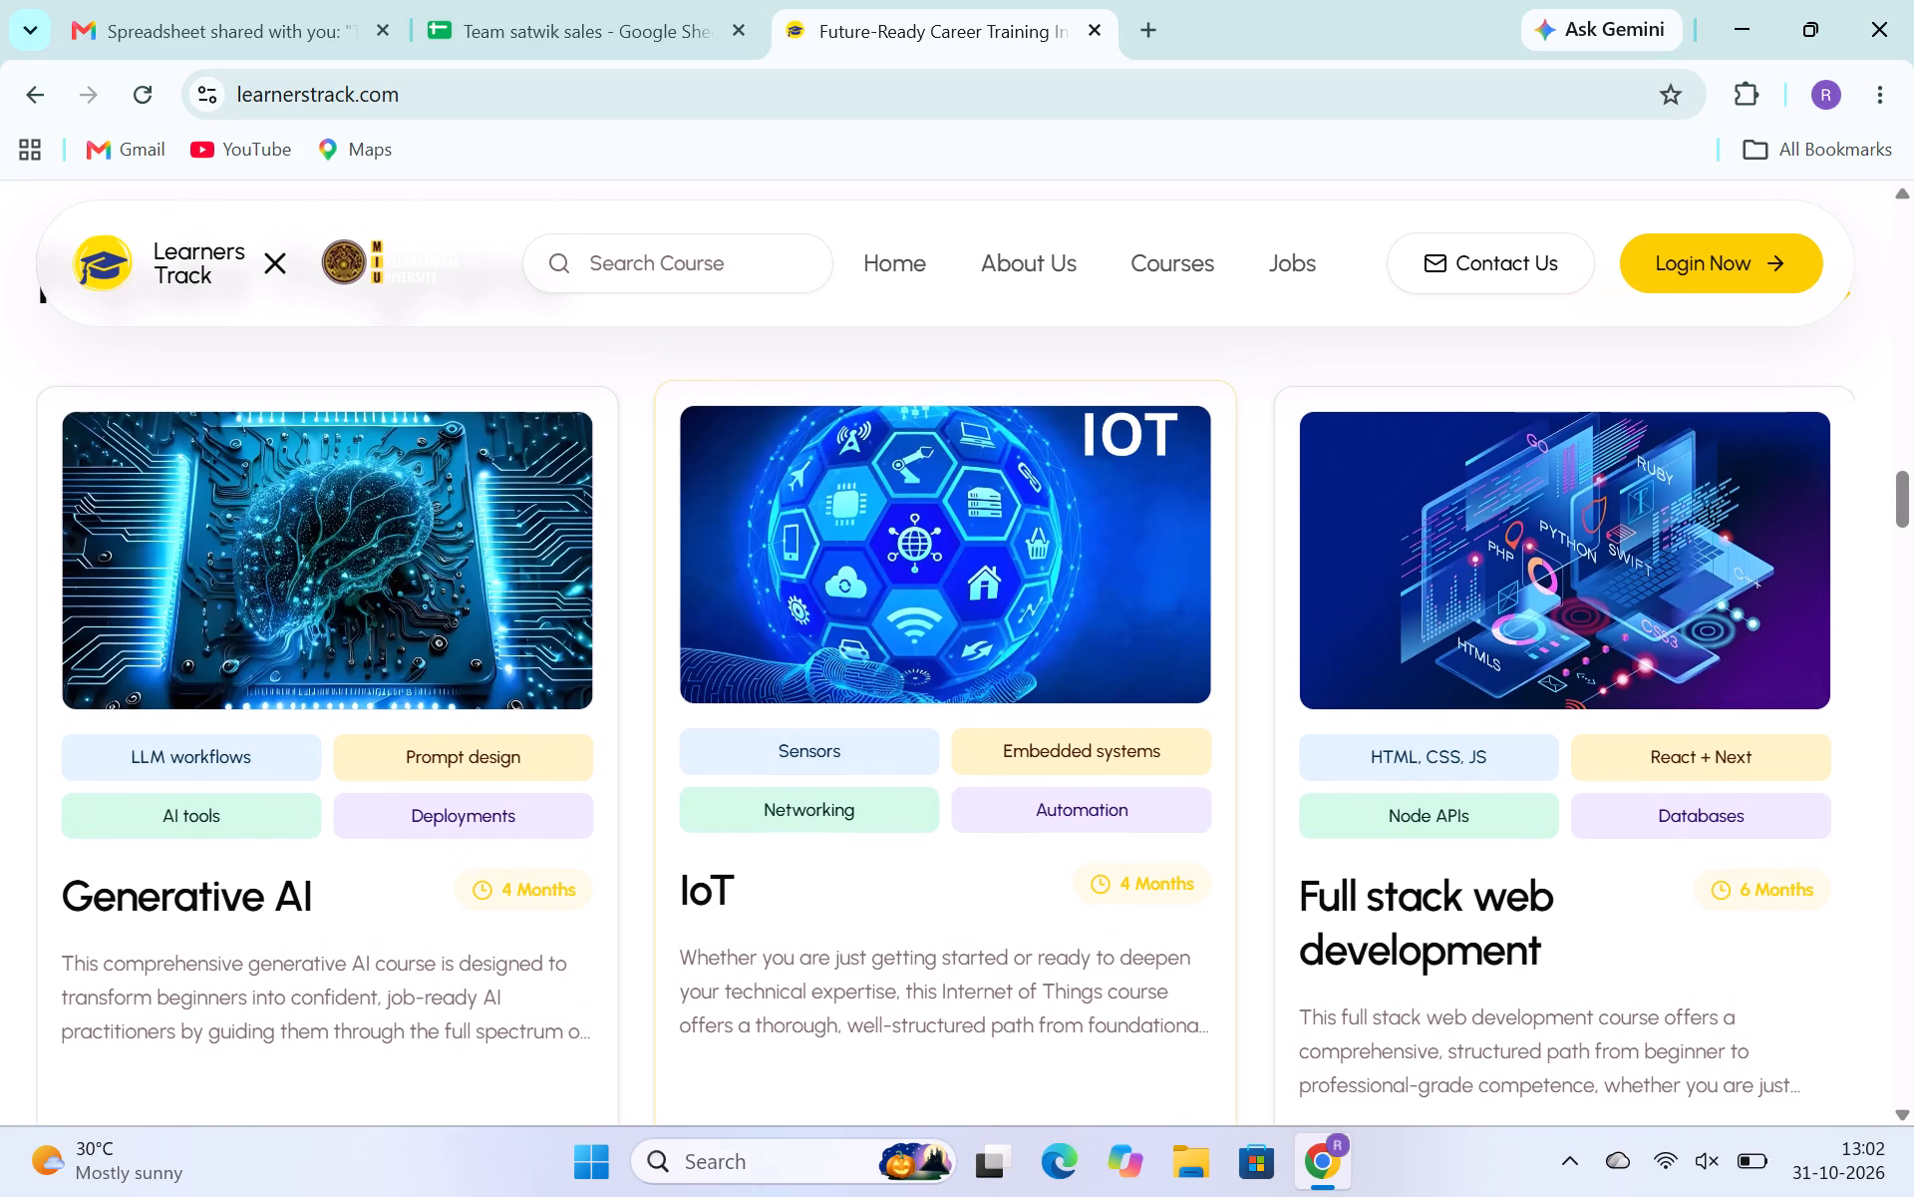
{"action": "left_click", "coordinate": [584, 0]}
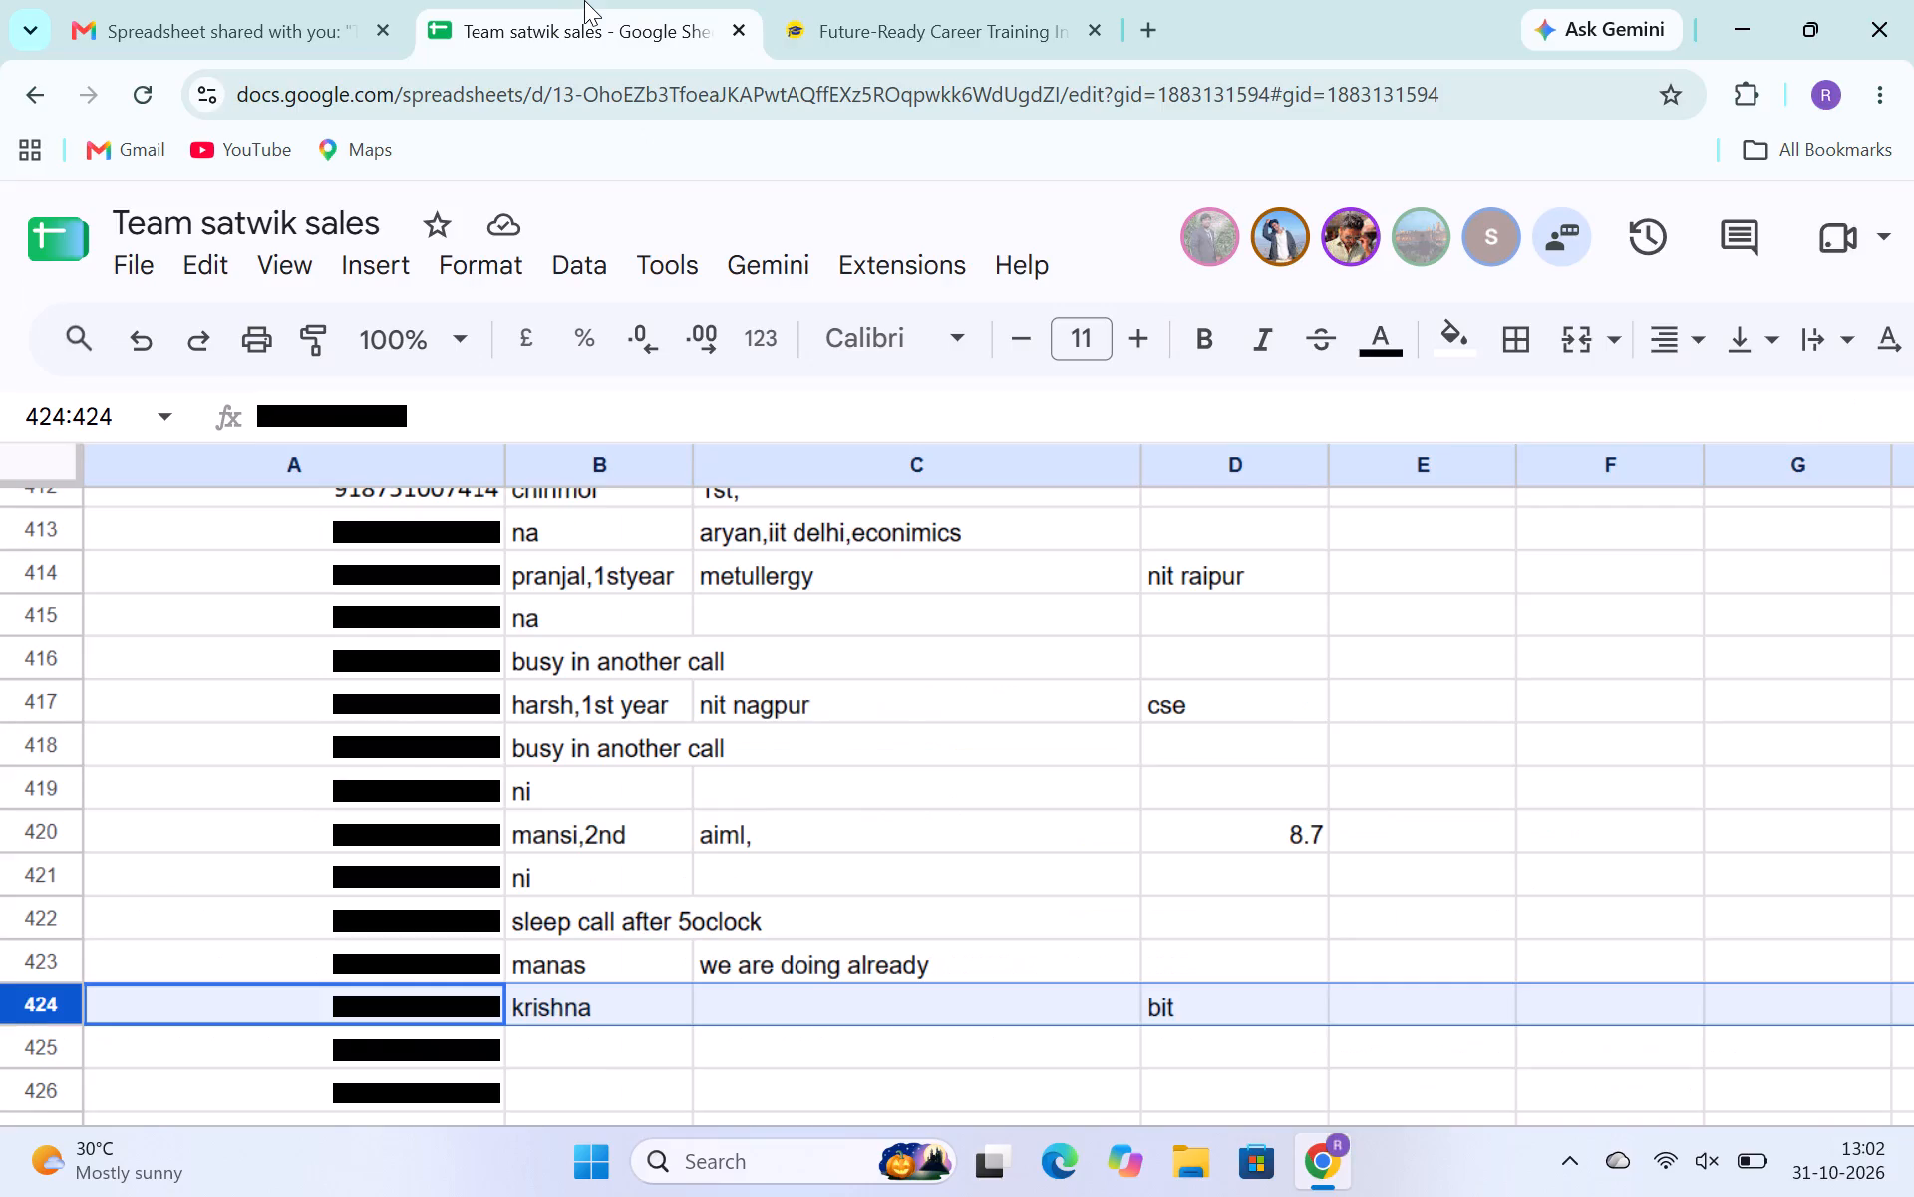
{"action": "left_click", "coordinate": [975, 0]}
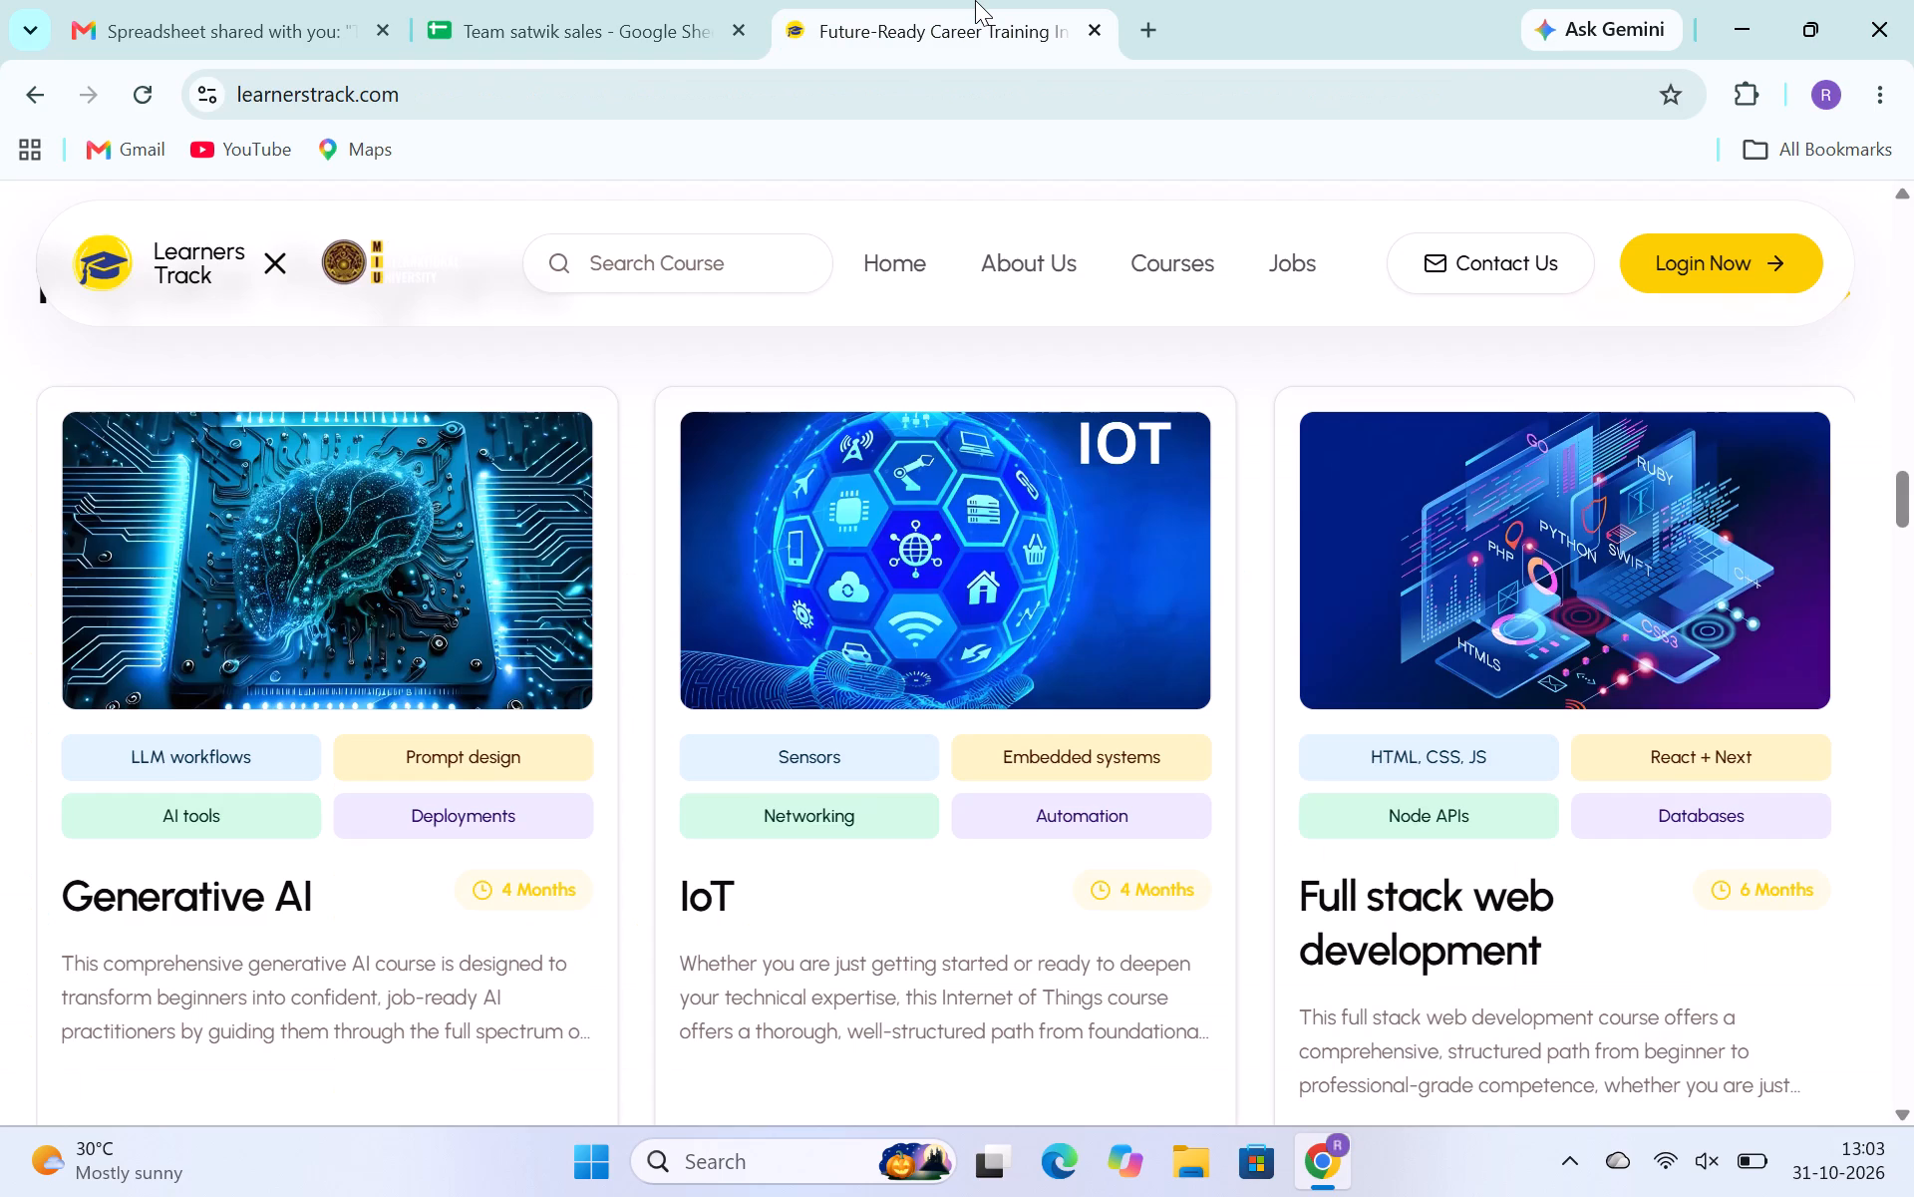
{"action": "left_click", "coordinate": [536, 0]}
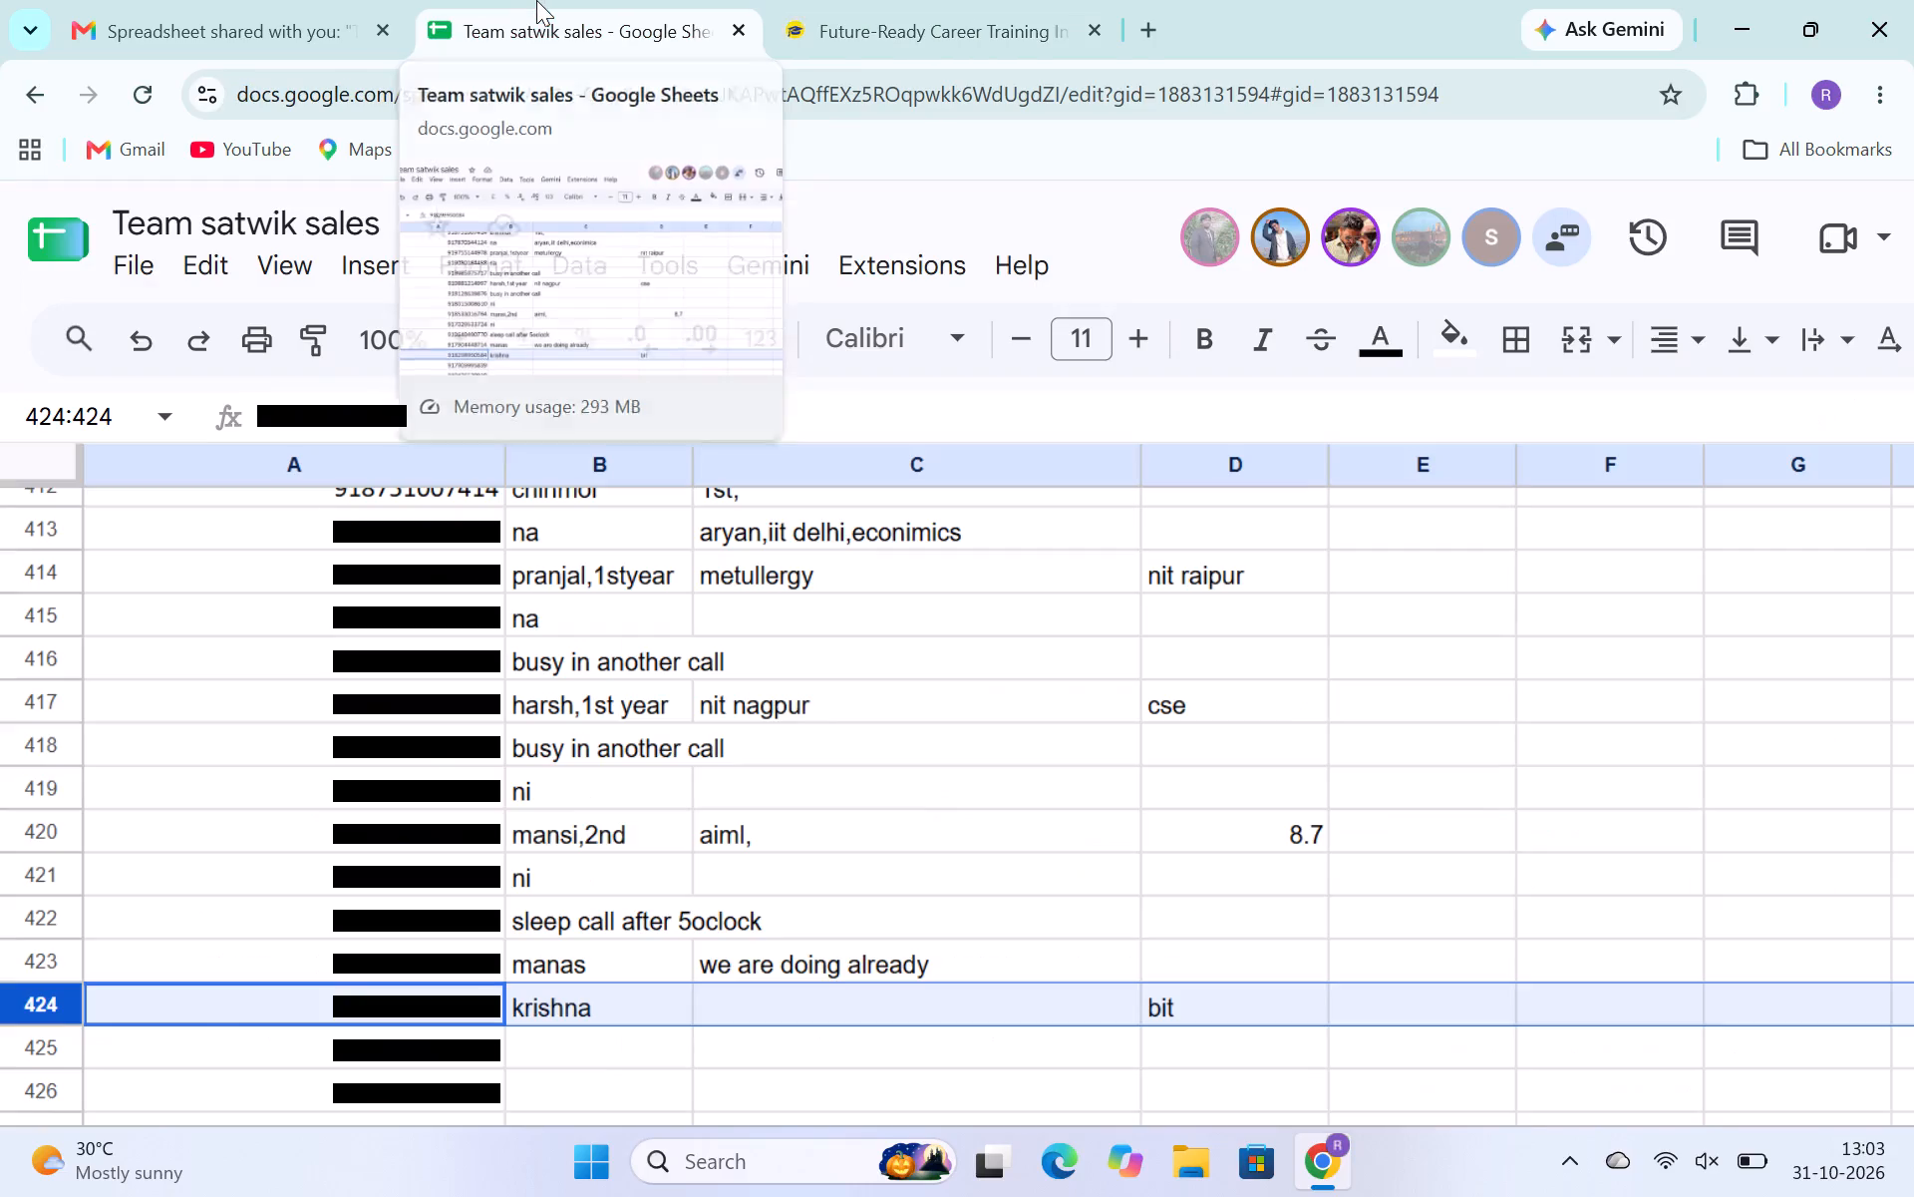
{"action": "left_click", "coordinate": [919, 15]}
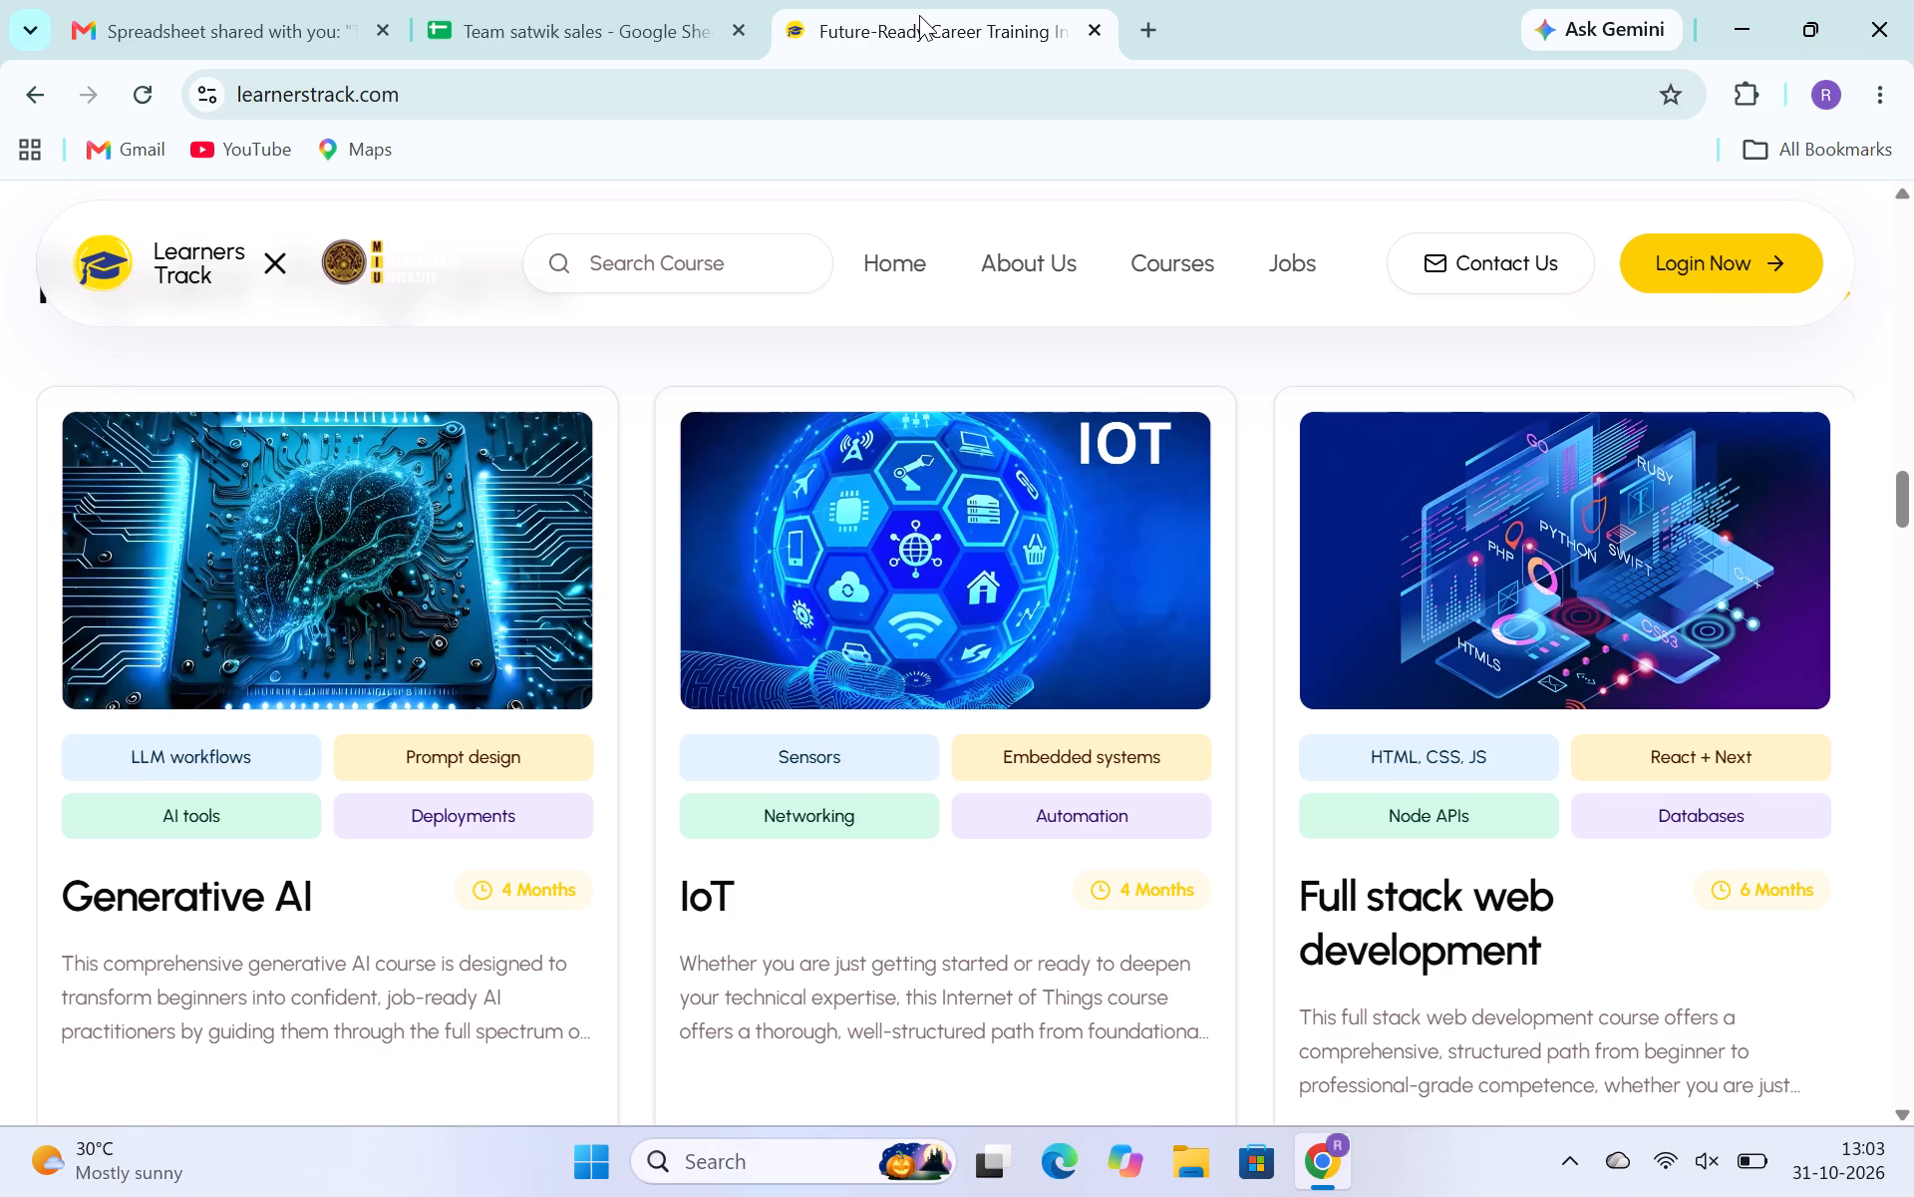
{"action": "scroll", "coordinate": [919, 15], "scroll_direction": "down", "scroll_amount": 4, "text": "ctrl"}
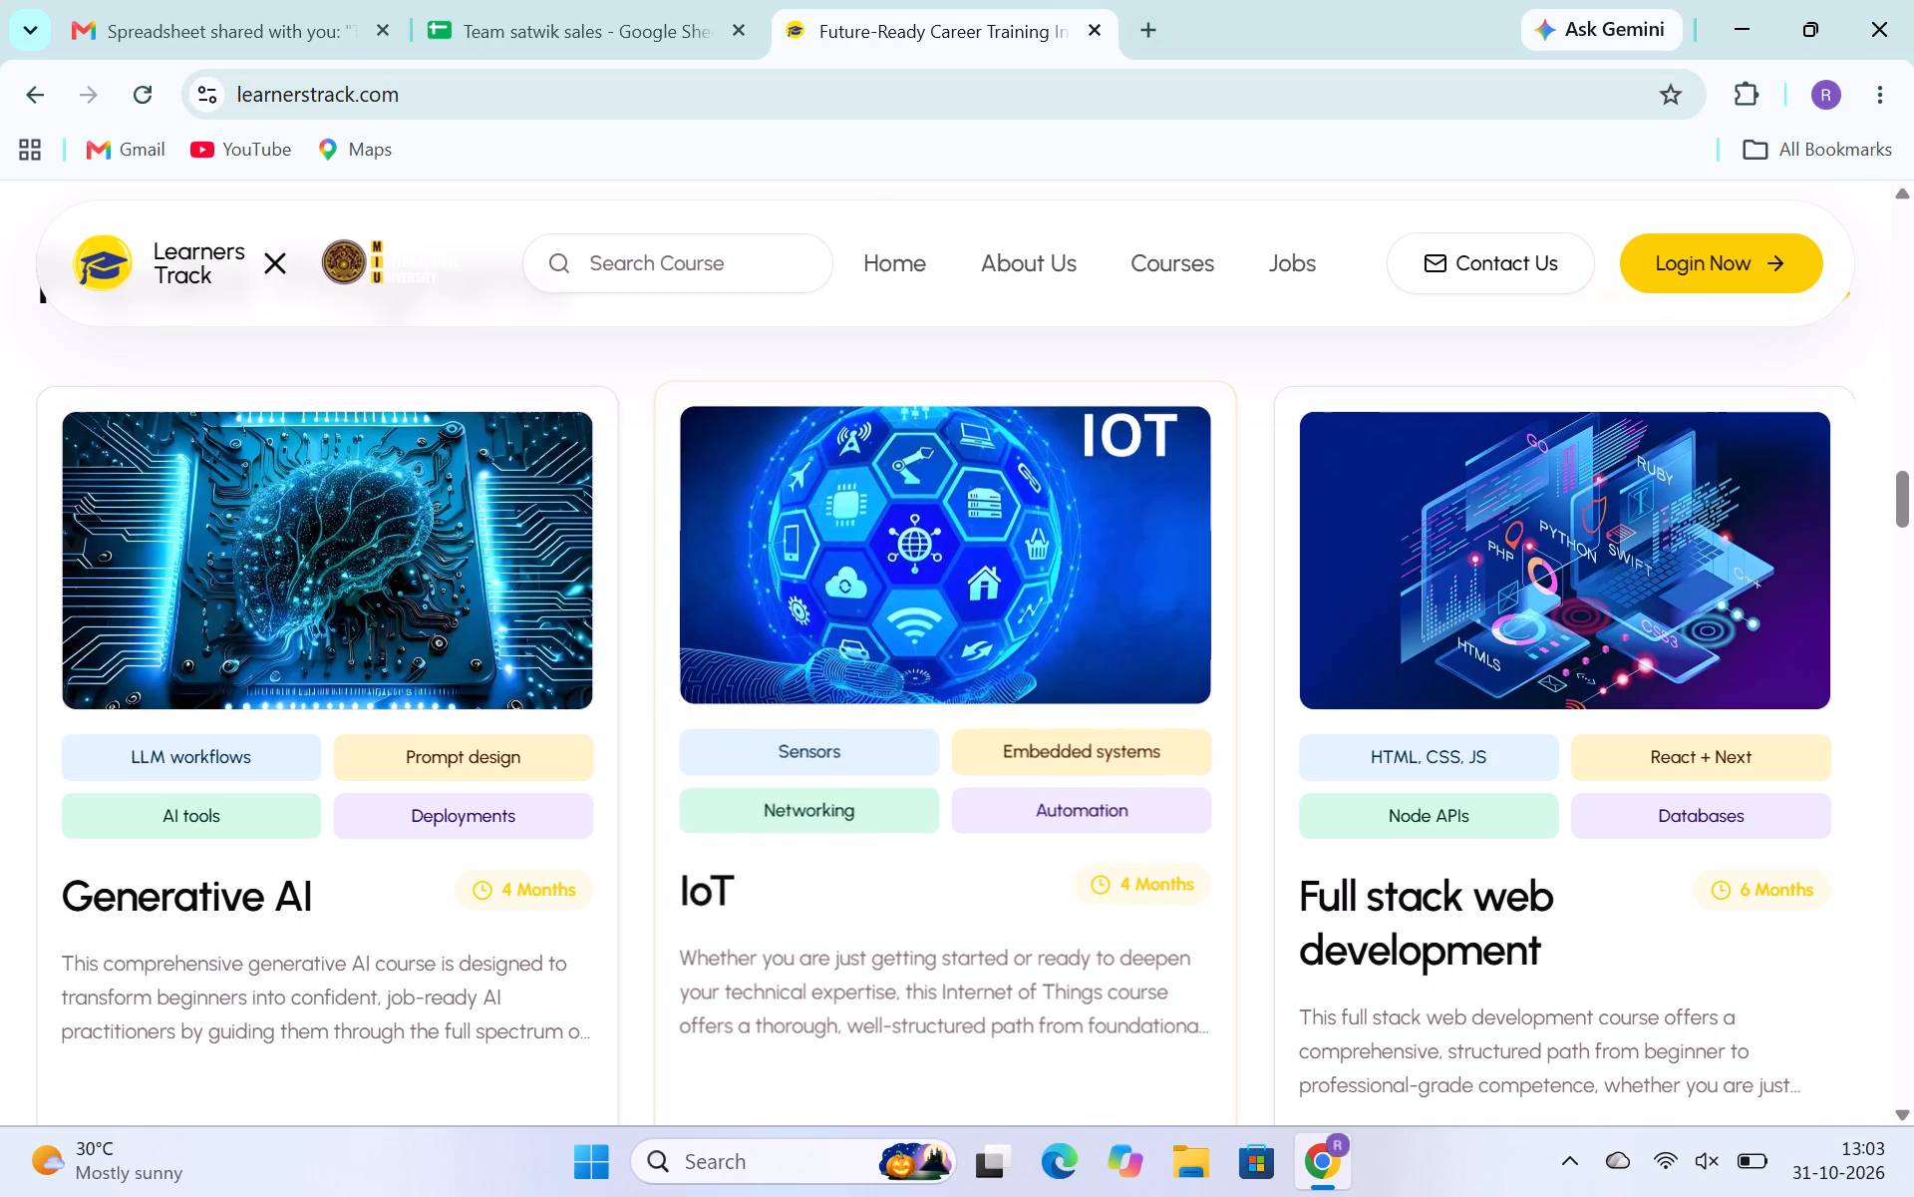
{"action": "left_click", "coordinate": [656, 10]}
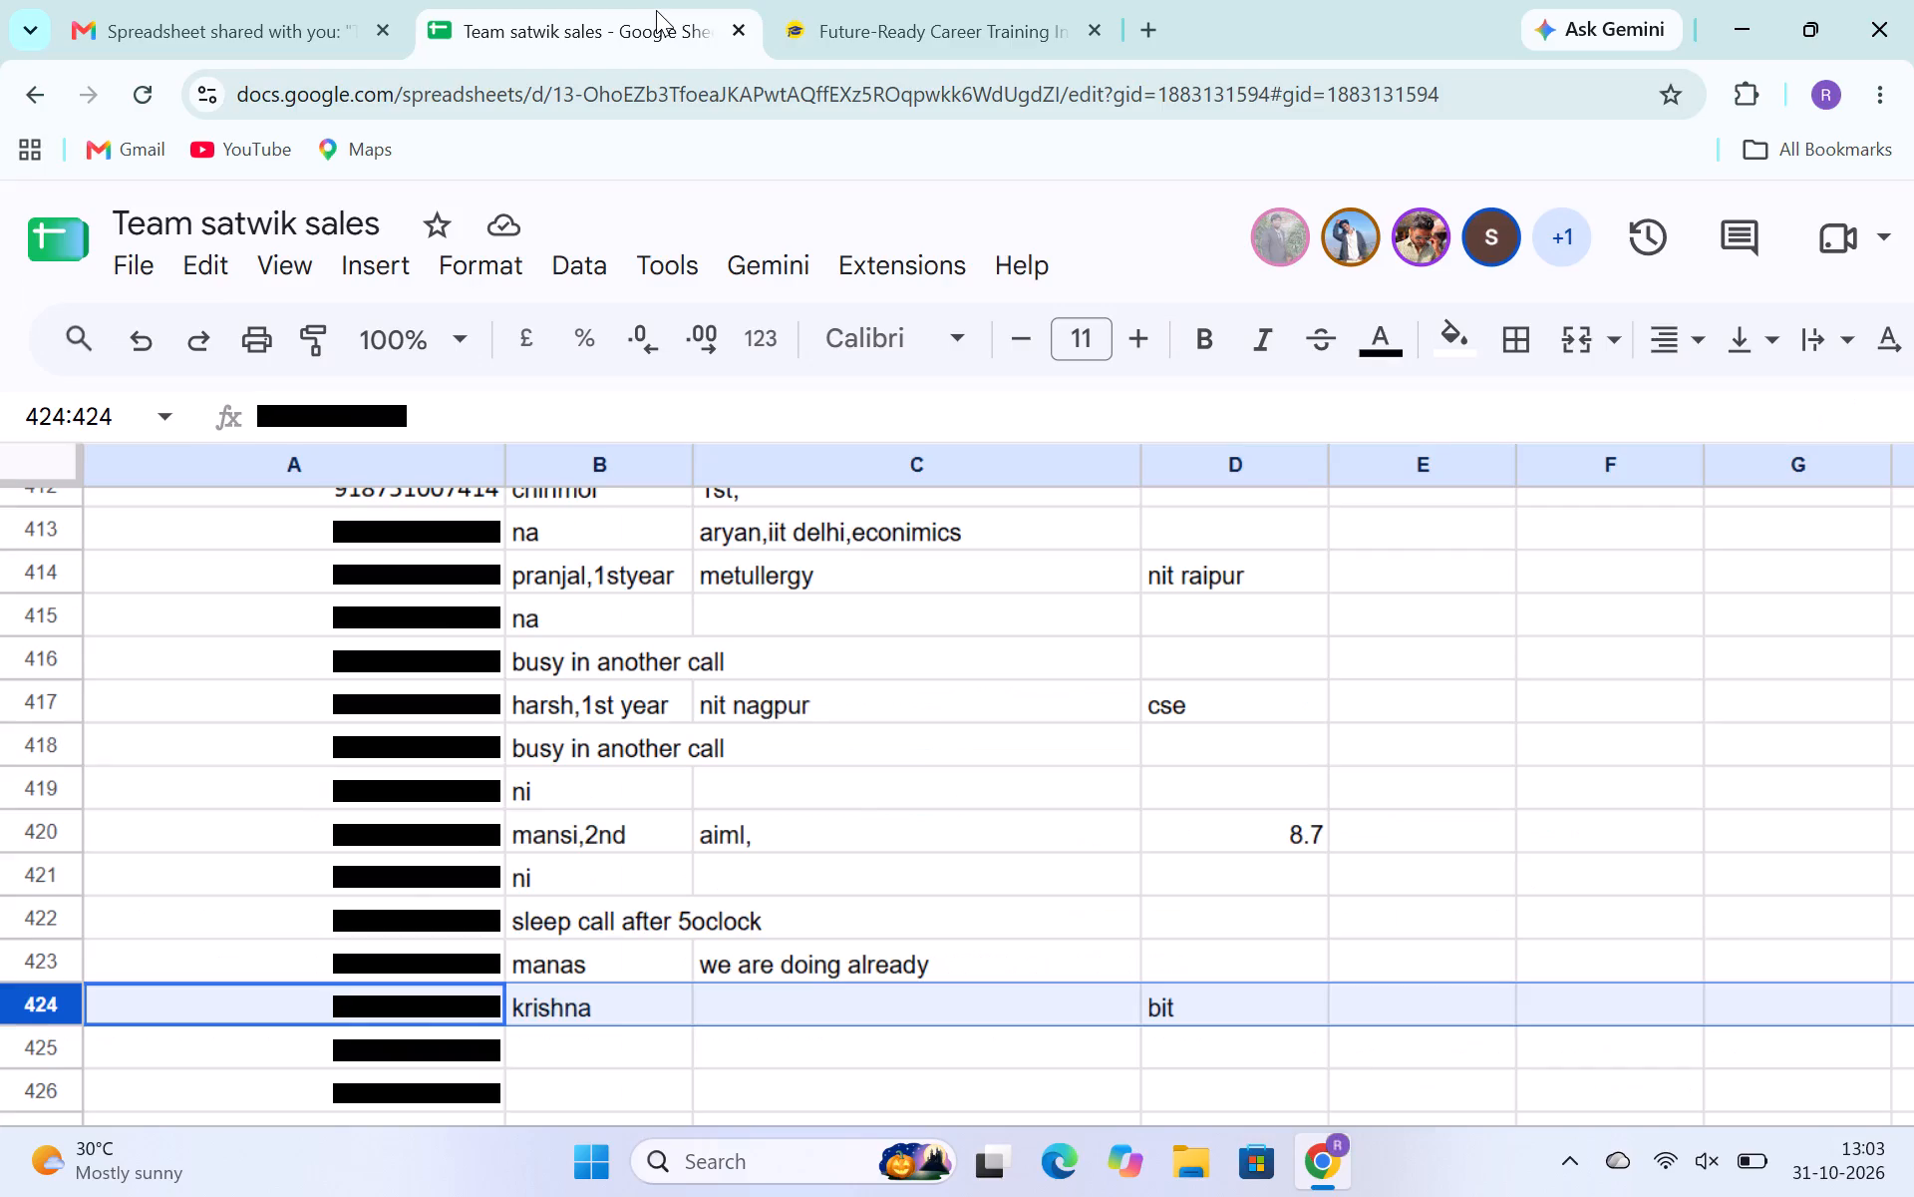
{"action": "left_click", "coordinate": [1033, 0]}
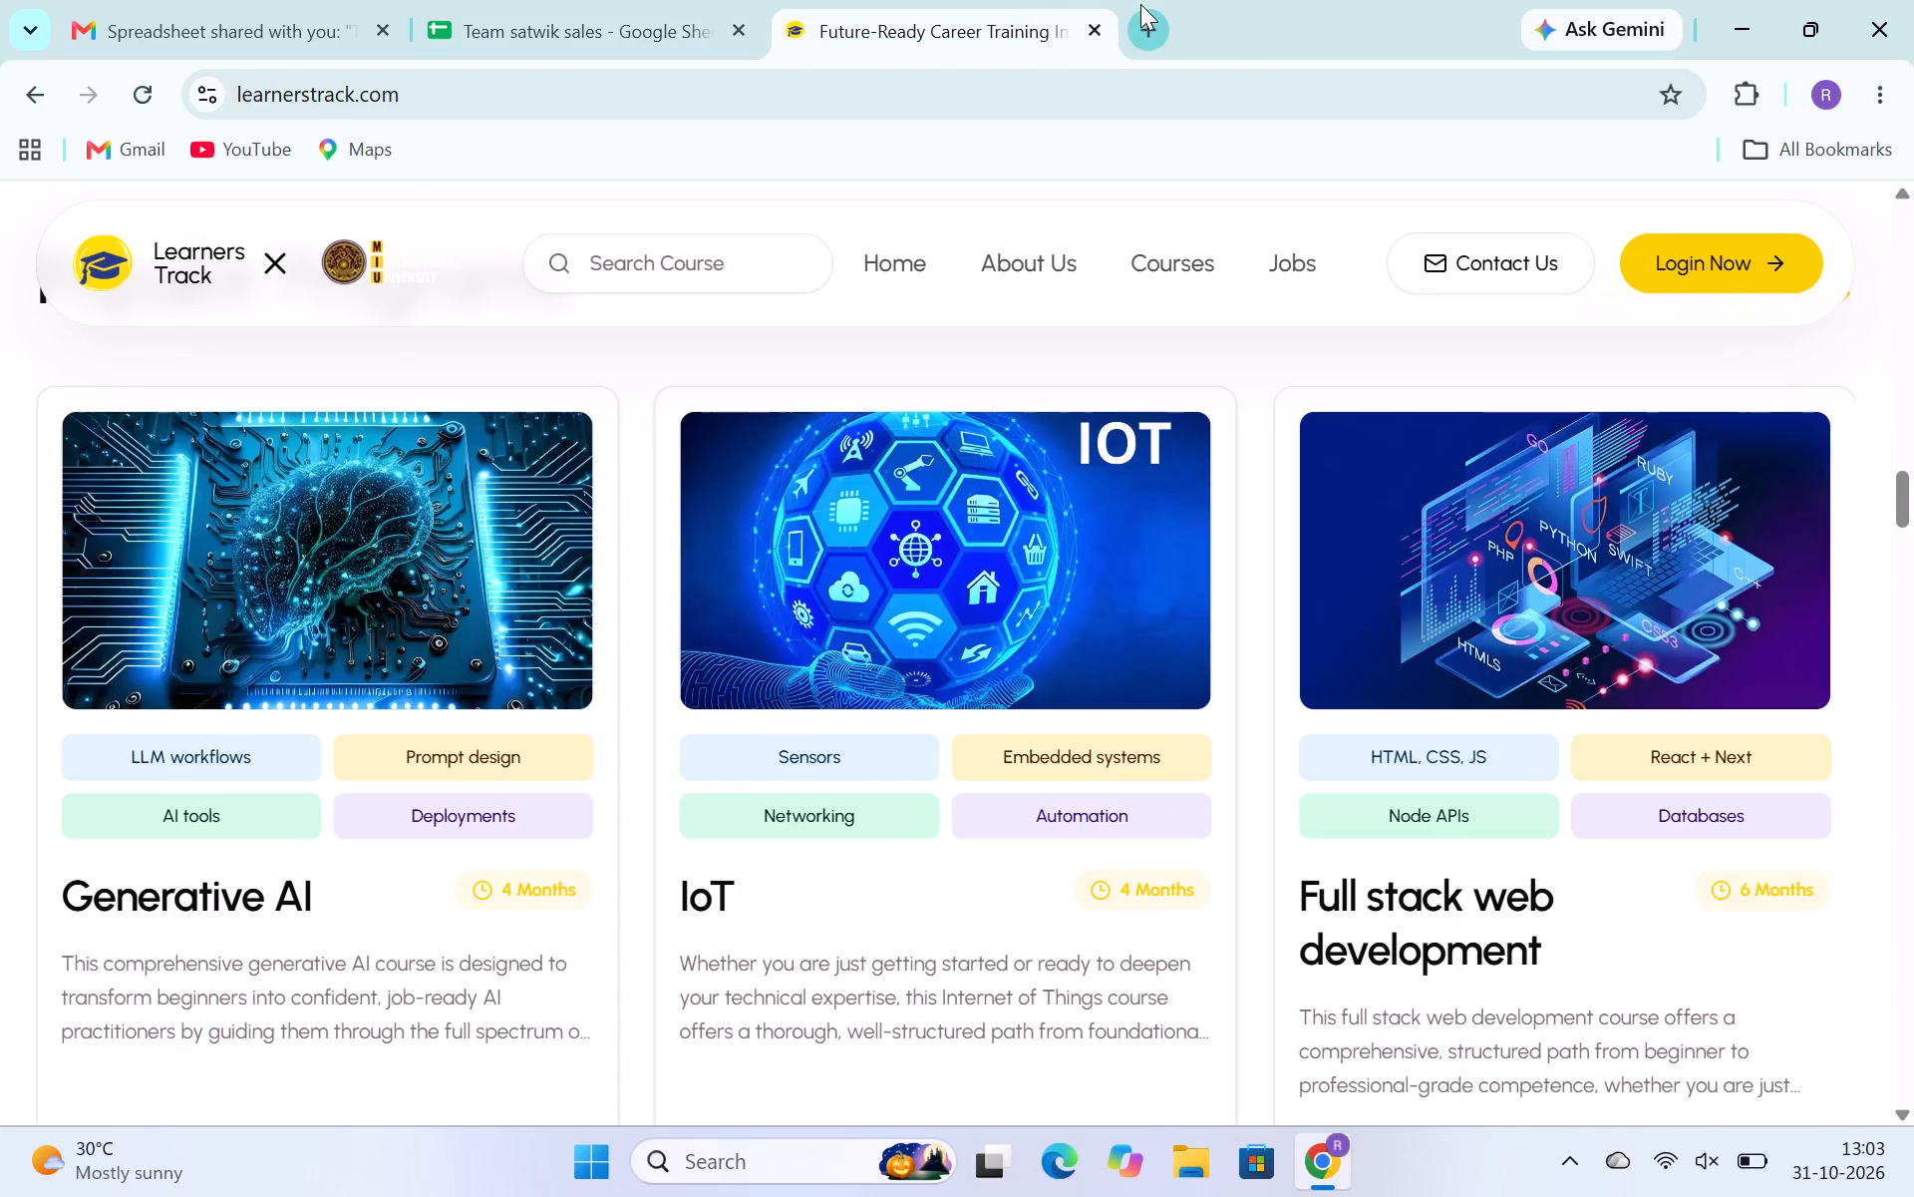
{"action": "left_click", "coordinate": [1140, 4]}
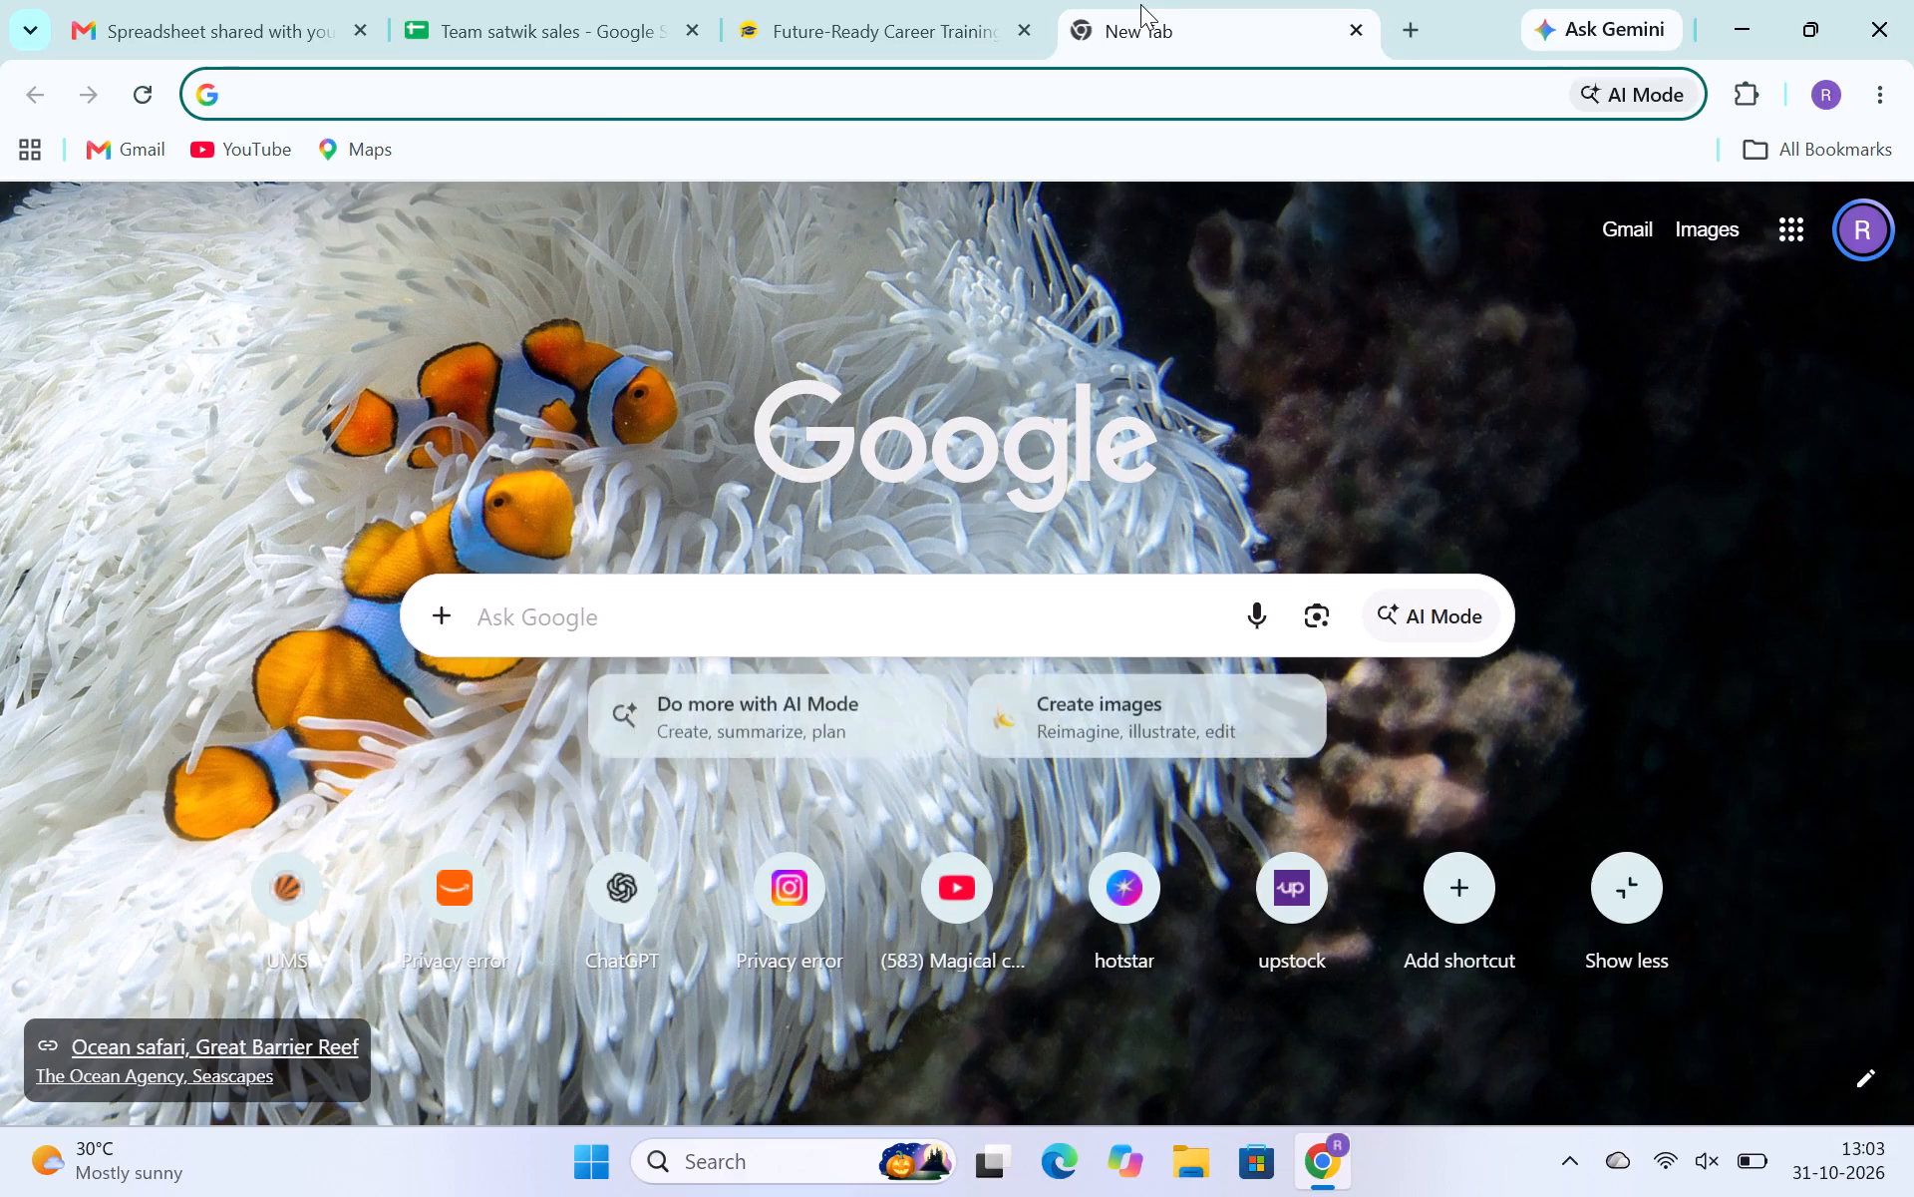
In the Team satwik sales sheet, enter "1styear,bsc mathemetics,computers" in cell C424 beside the krishna entry.
{"action": "left_click", "coordinate": [646, 0]}
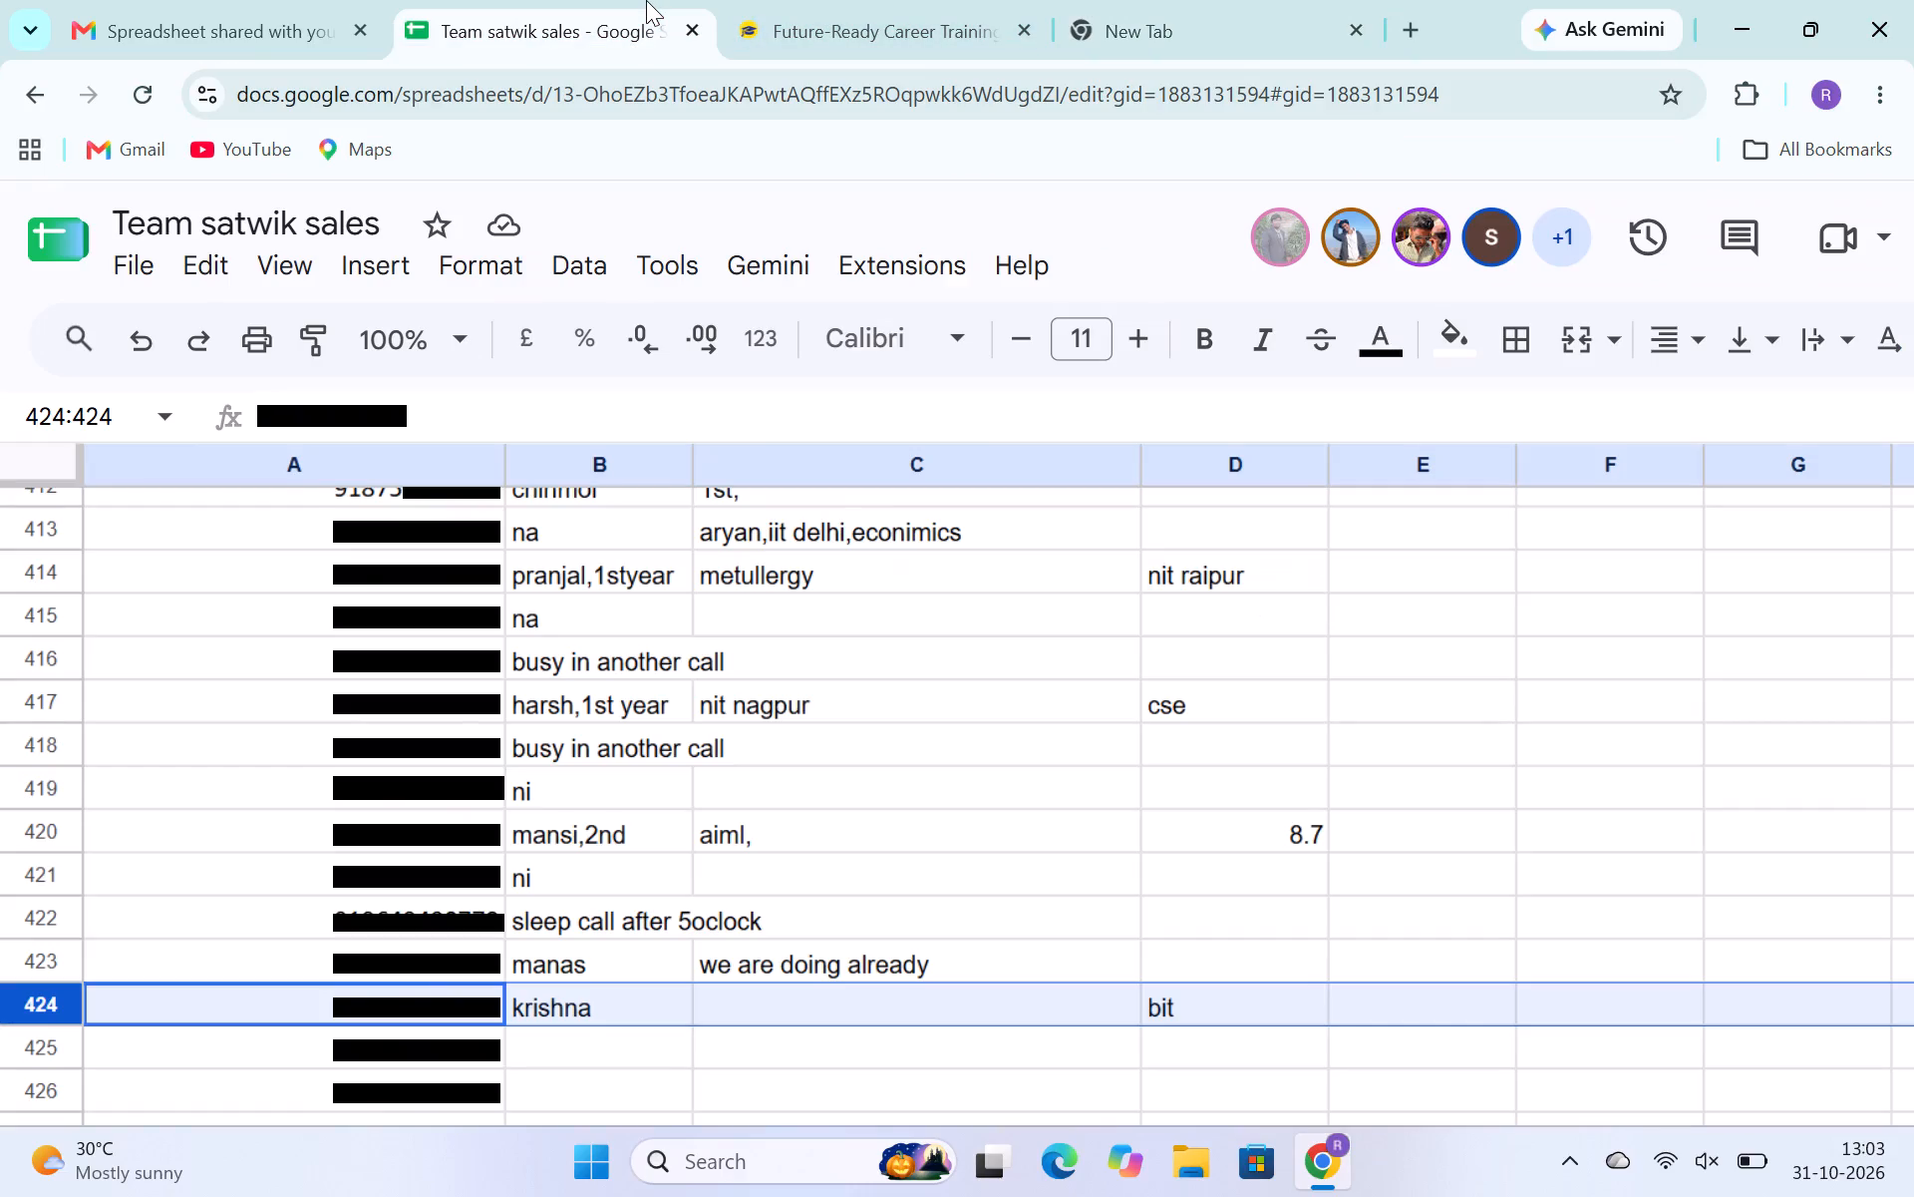
{"action": "left_click", "coordinate": [851, 1004]}
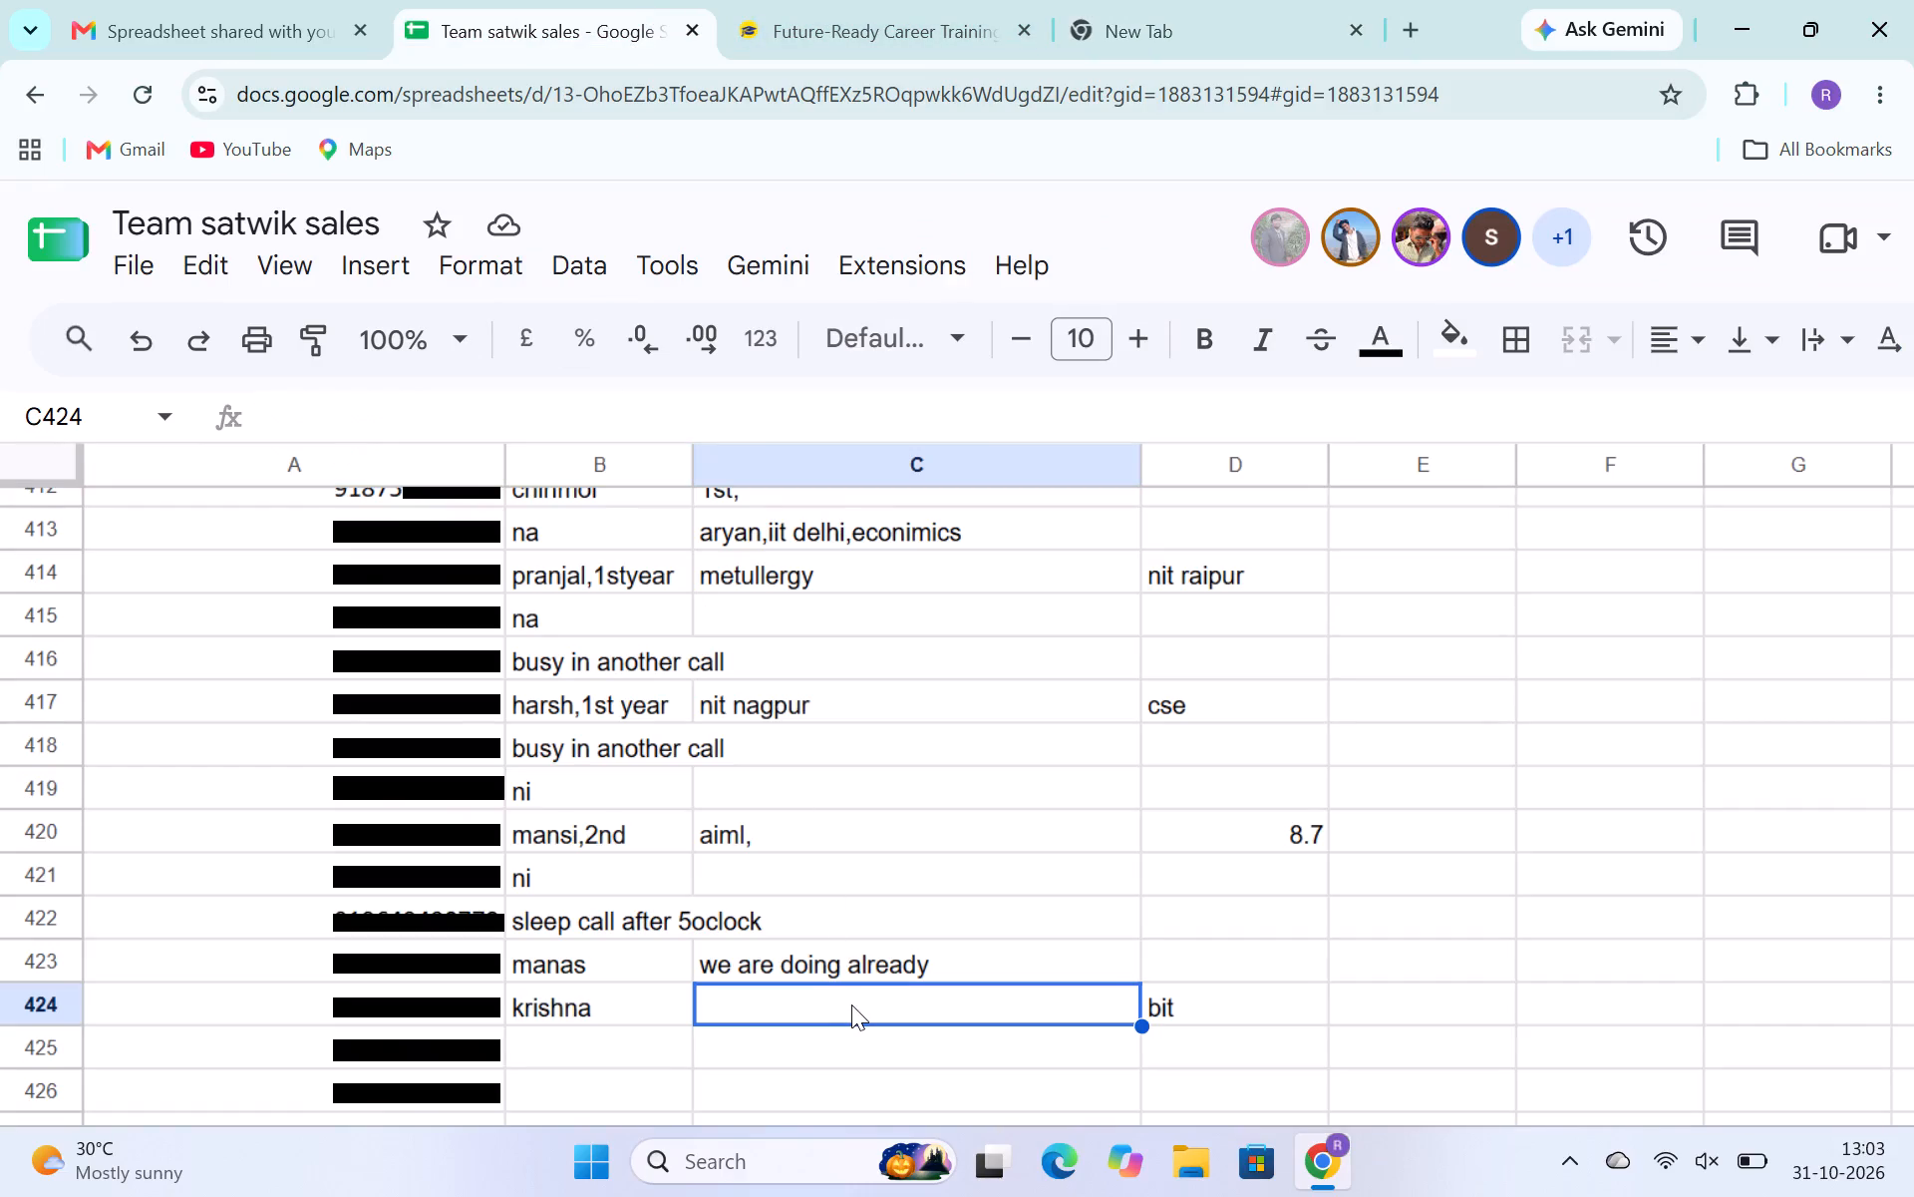
{"action": "type", "text": "1st"}
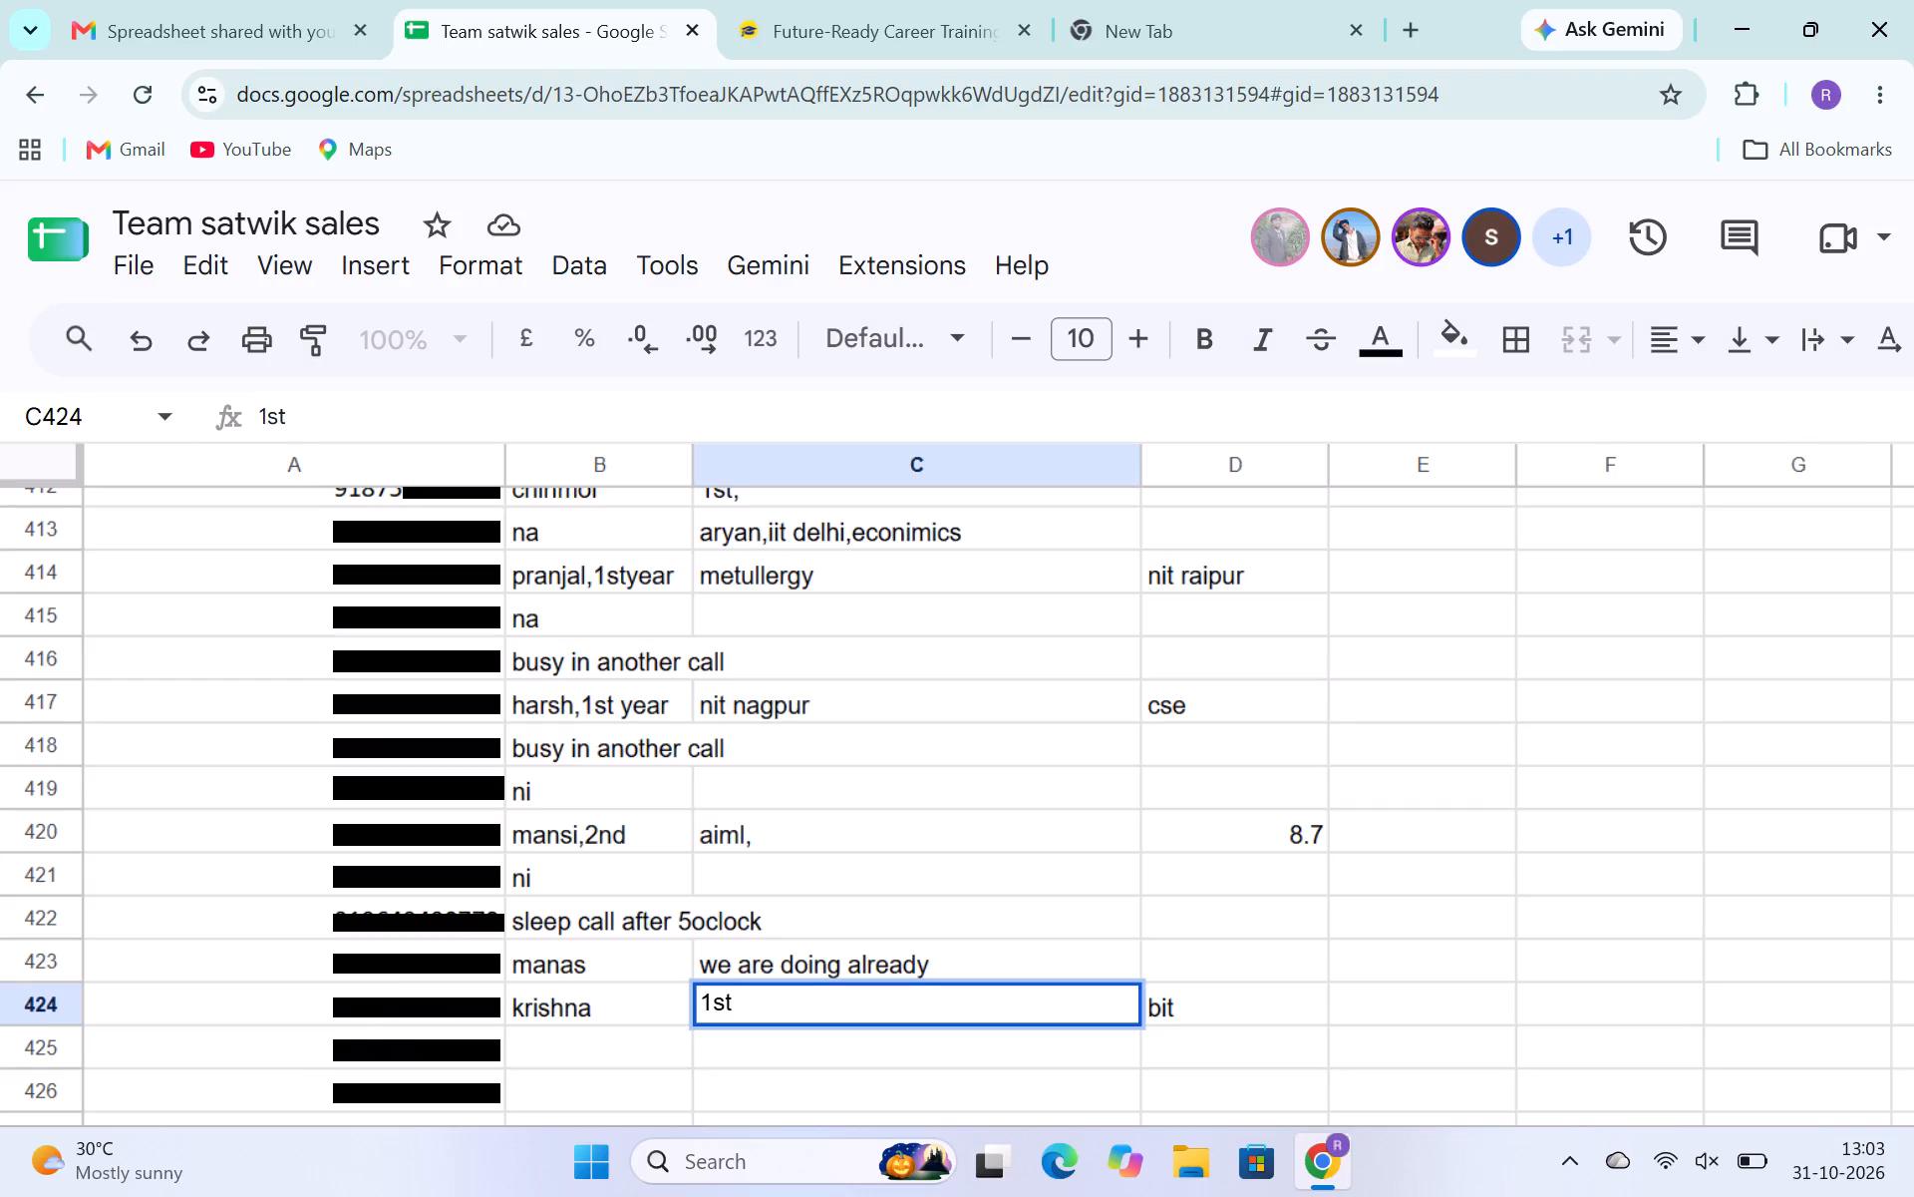
{"action": "type", "text": "year"}
{"action": "key", "text": "comma"}
{"action": "type", "text": "bsc"}
{"action": "key", "text": "space"}
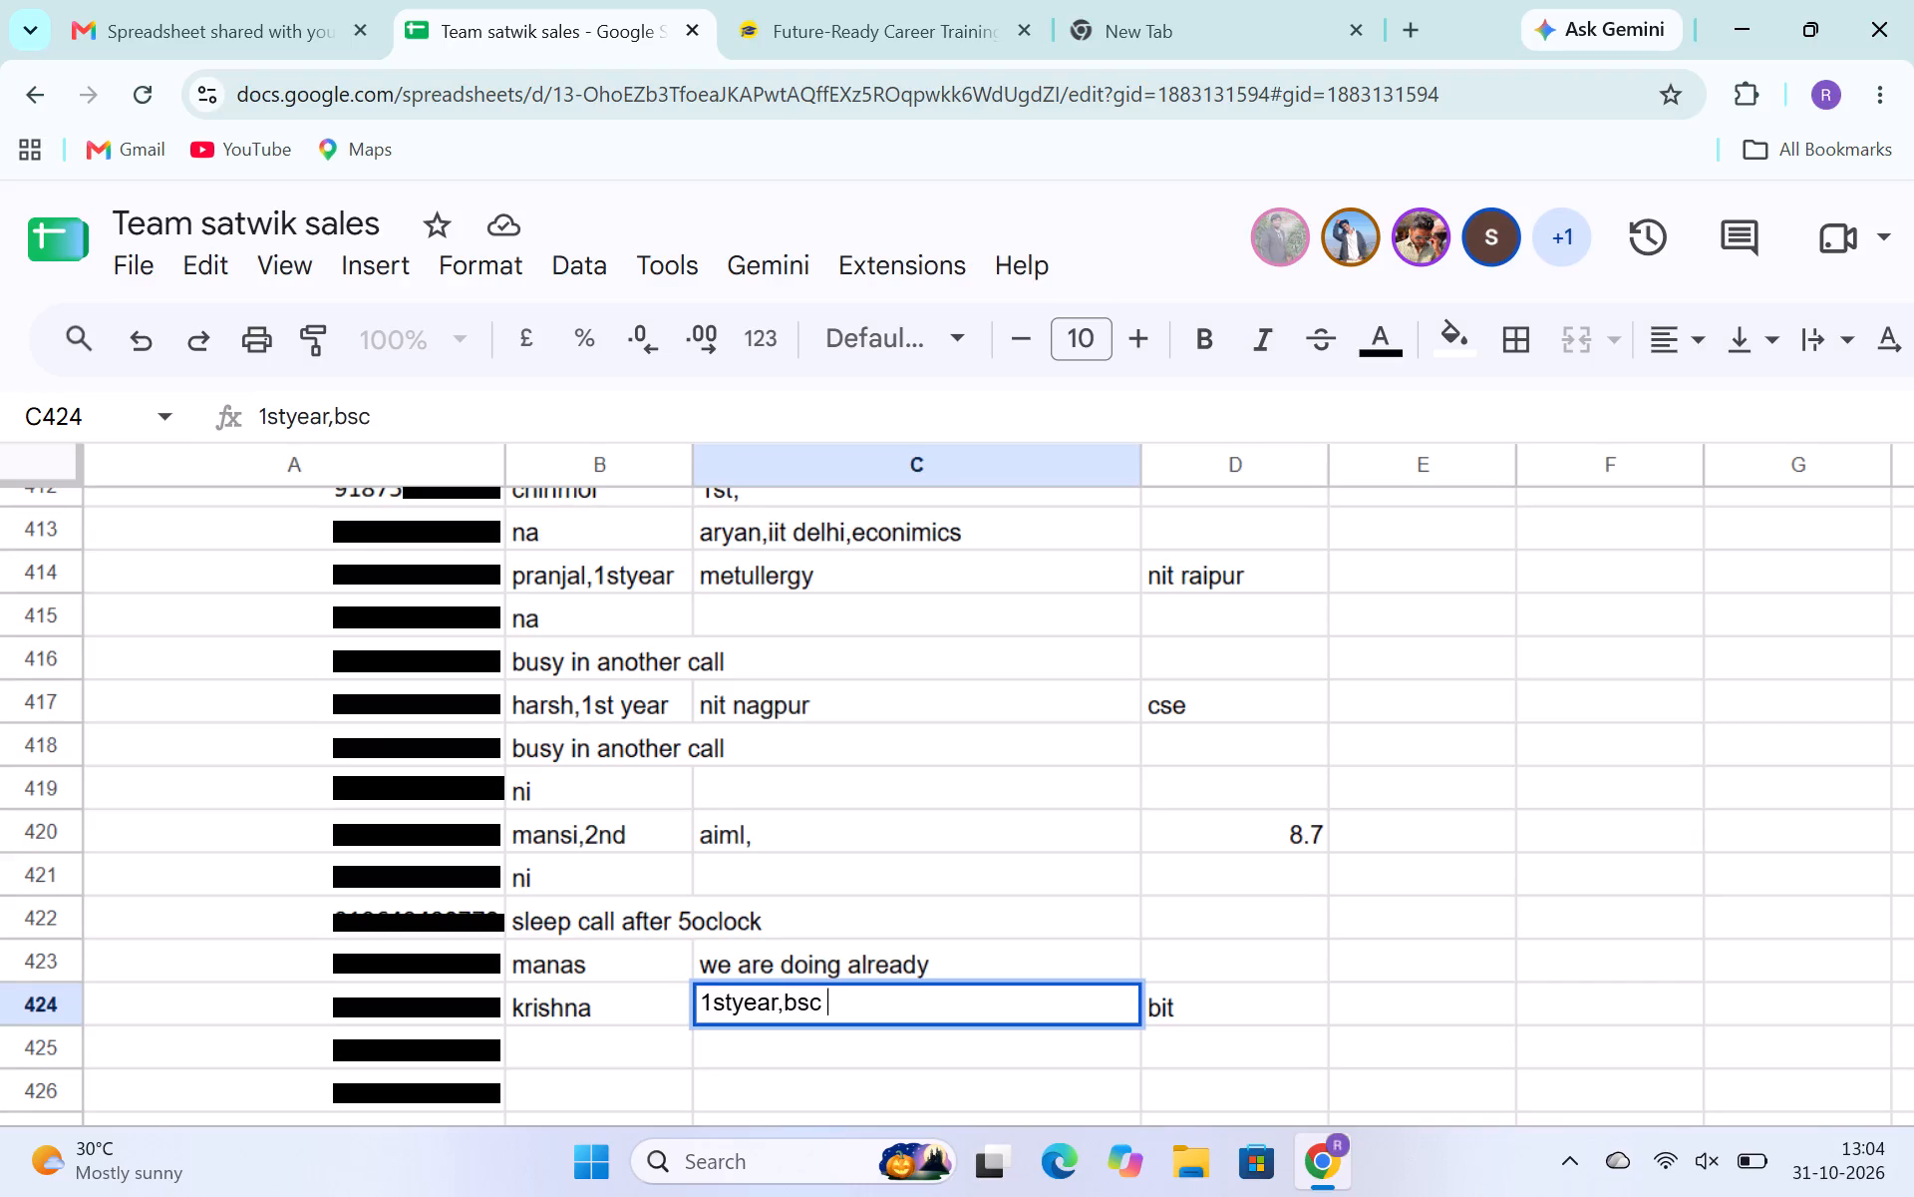
{"action": "type", "text": "mate"}
{"action": "key", "text": "BackSpace"}
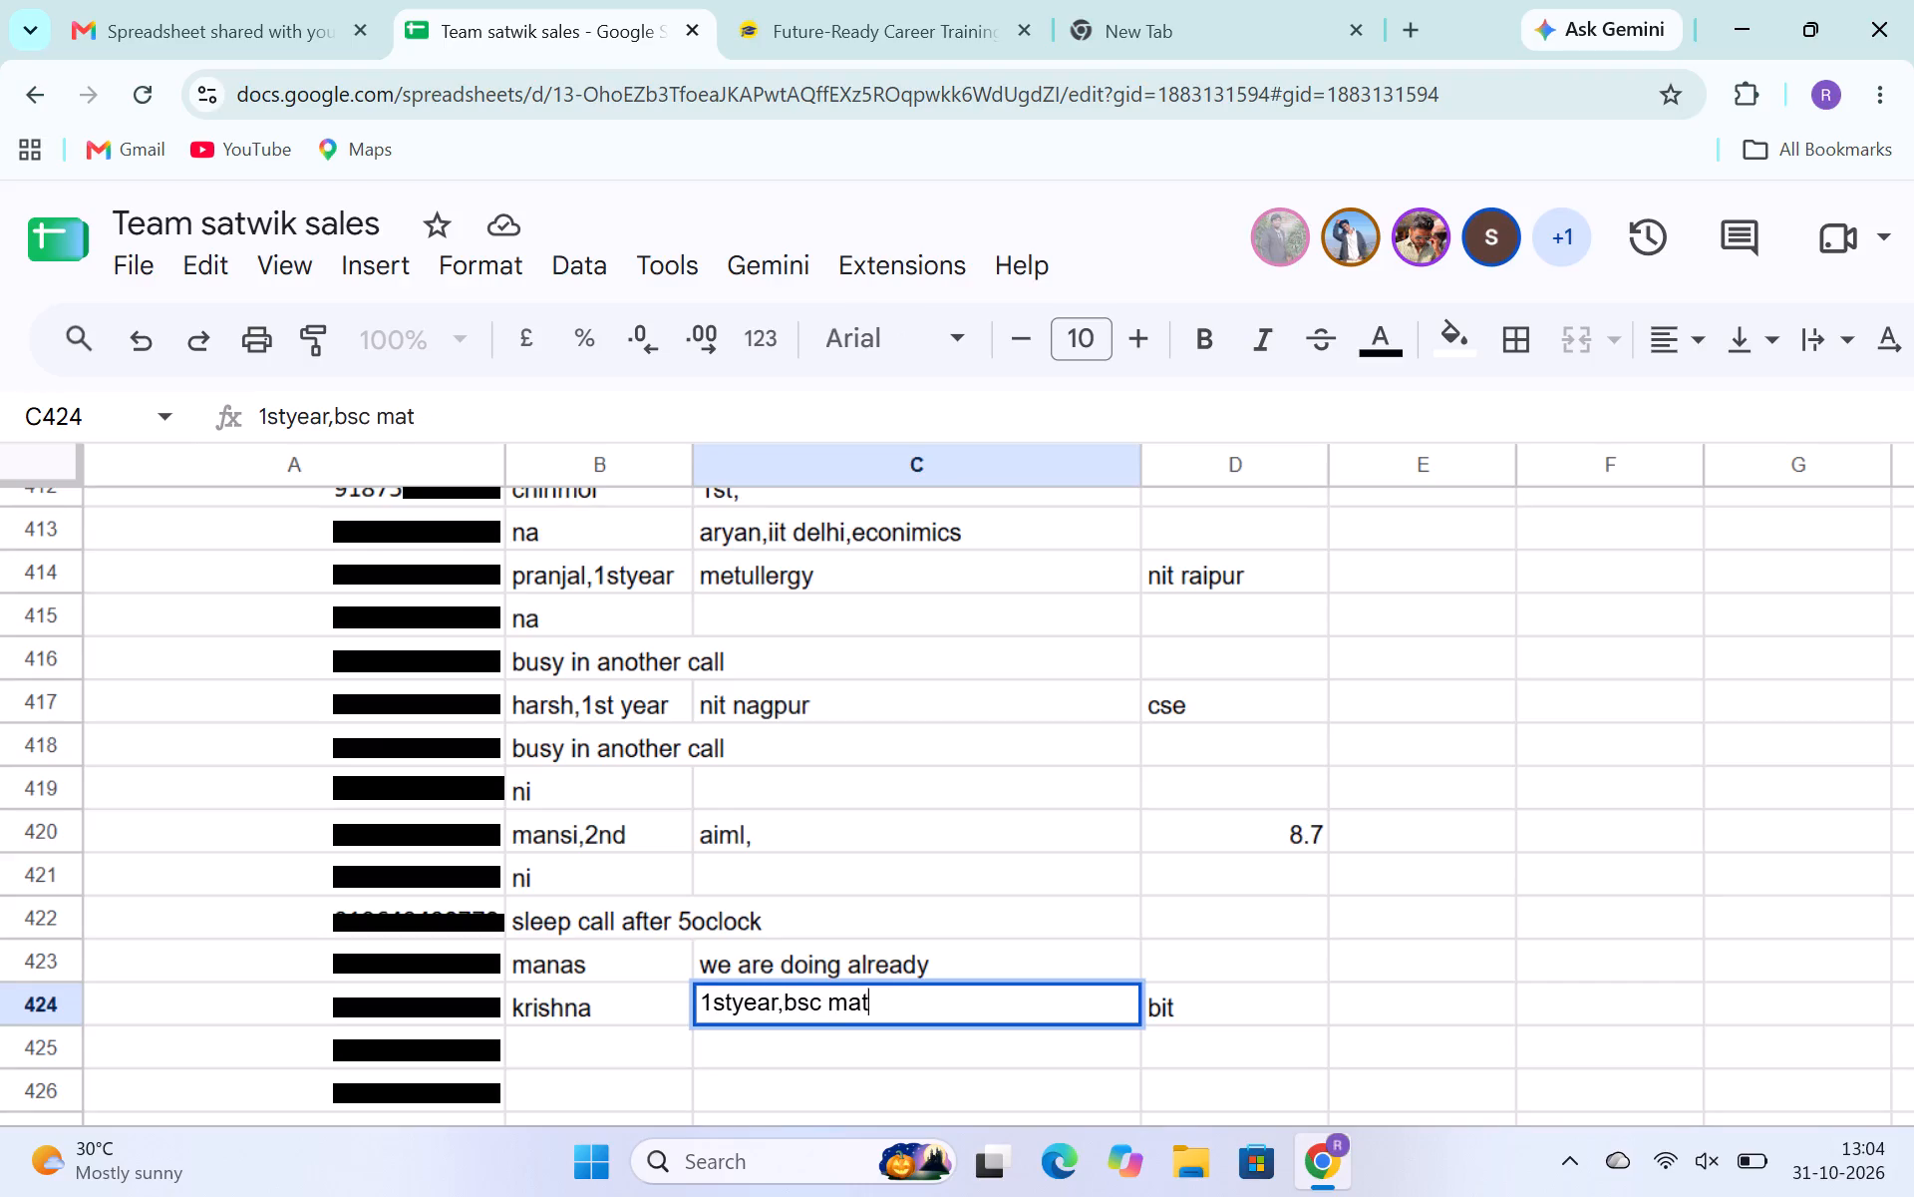
{"action": "type", "text": "hemetics"}
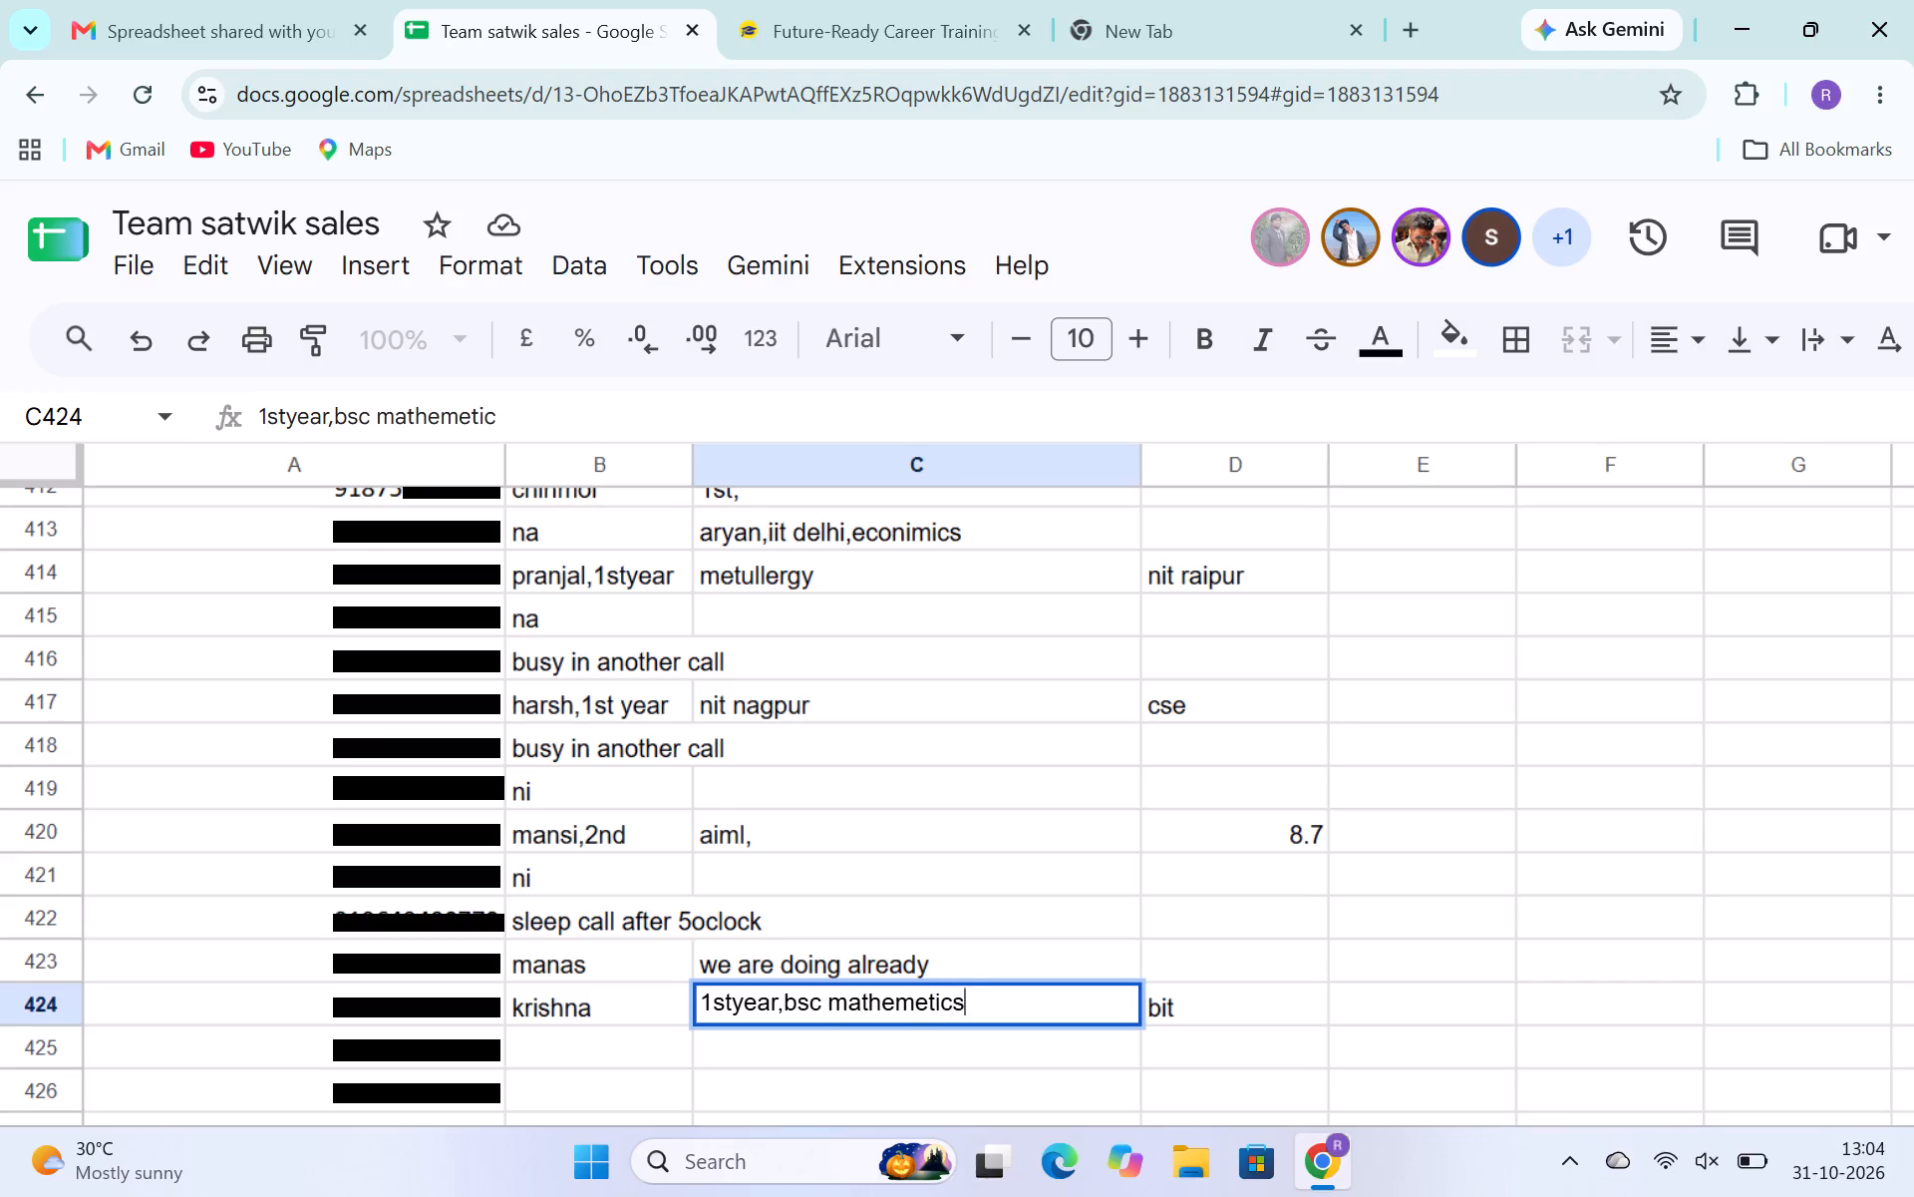
{"action": "key", "text": "space"}
{"action": "key", "text": "BackSpace"}
{"action": "type", "text": ",computers"}
{"action": "scroll", "coordinate": [683, 1006], "scroll_direction": "down", "scroll_amount": 1}
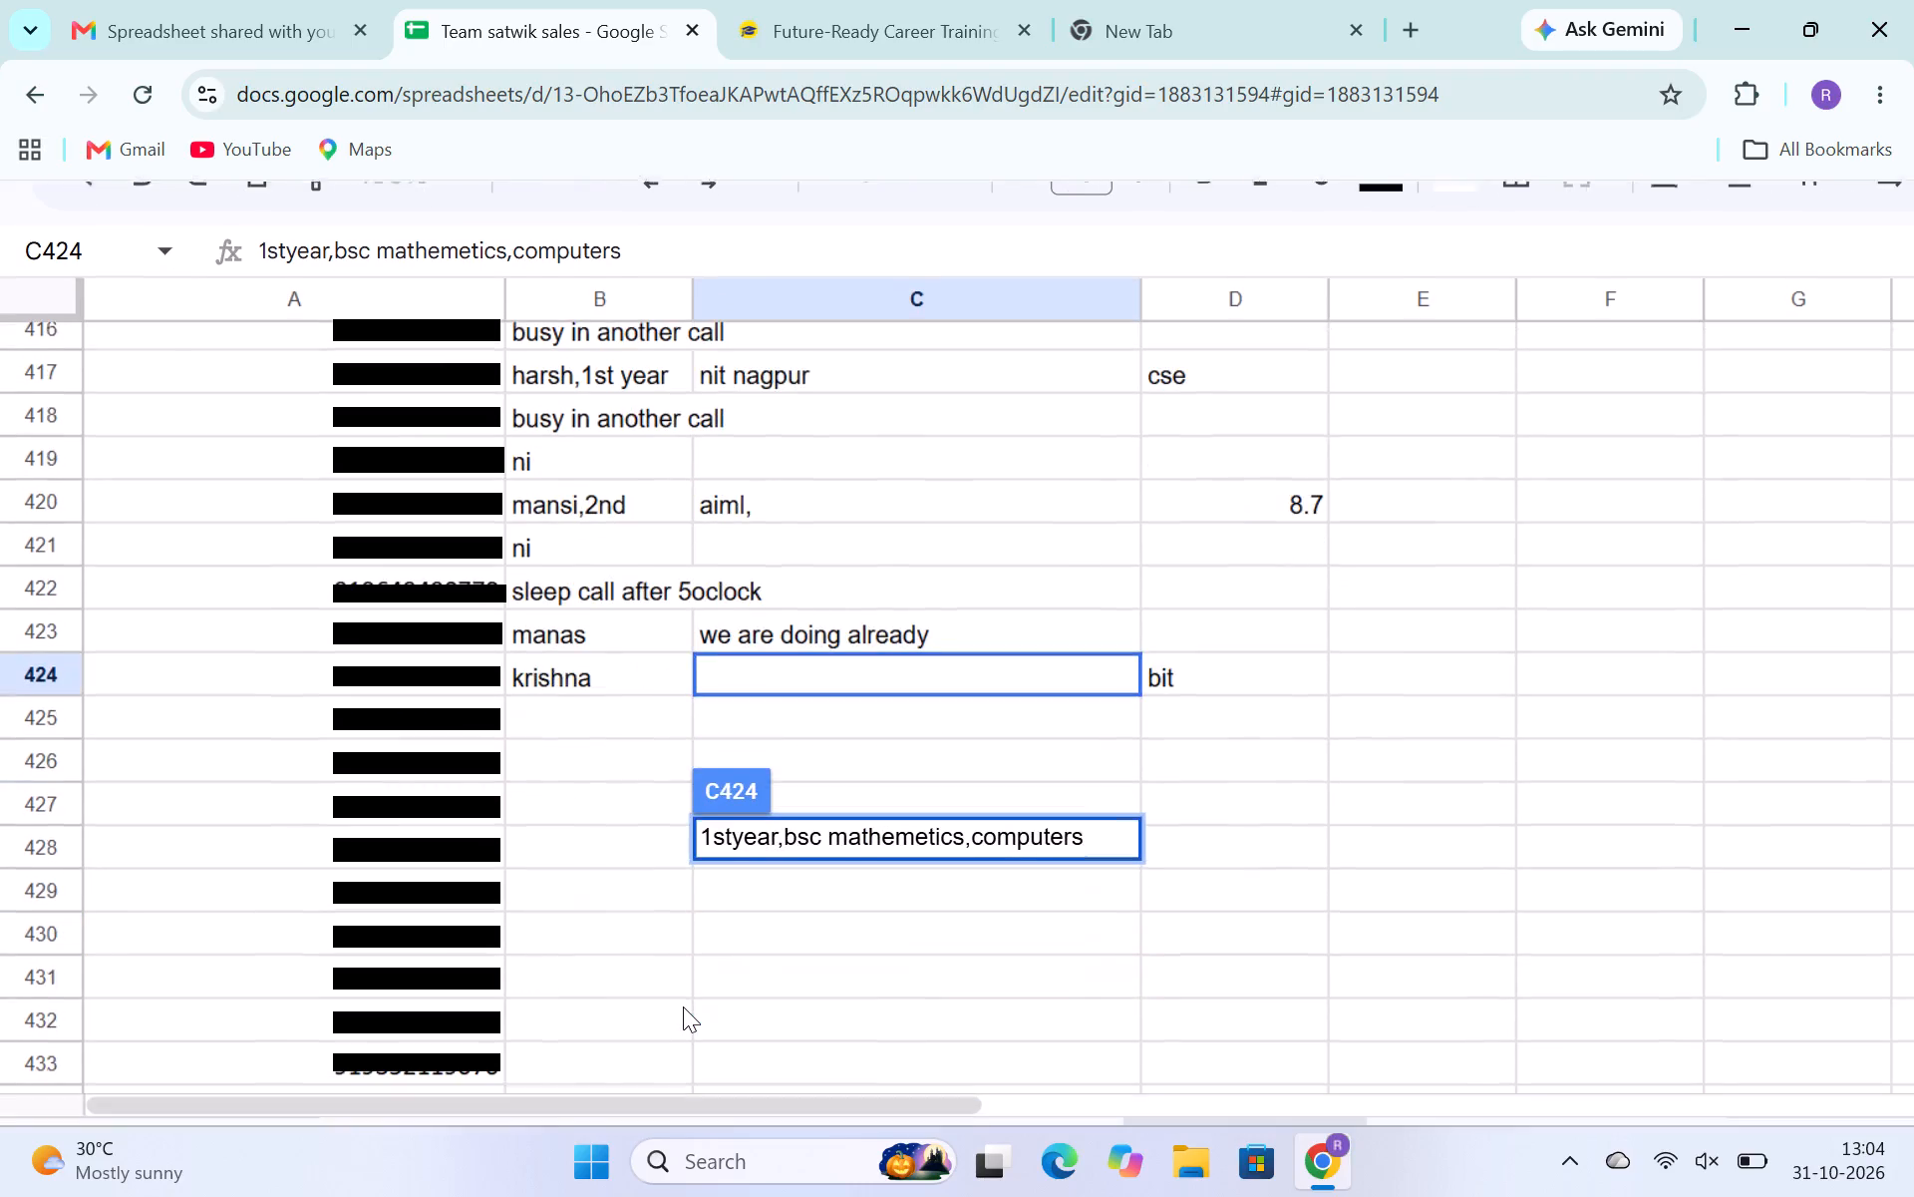
{"action": "scroll", "coordinate": [683, 1006], "scroll_direction": "down", "scroll_amount": 1}
{"action": "left_click", "coordinate": [632, 821]}
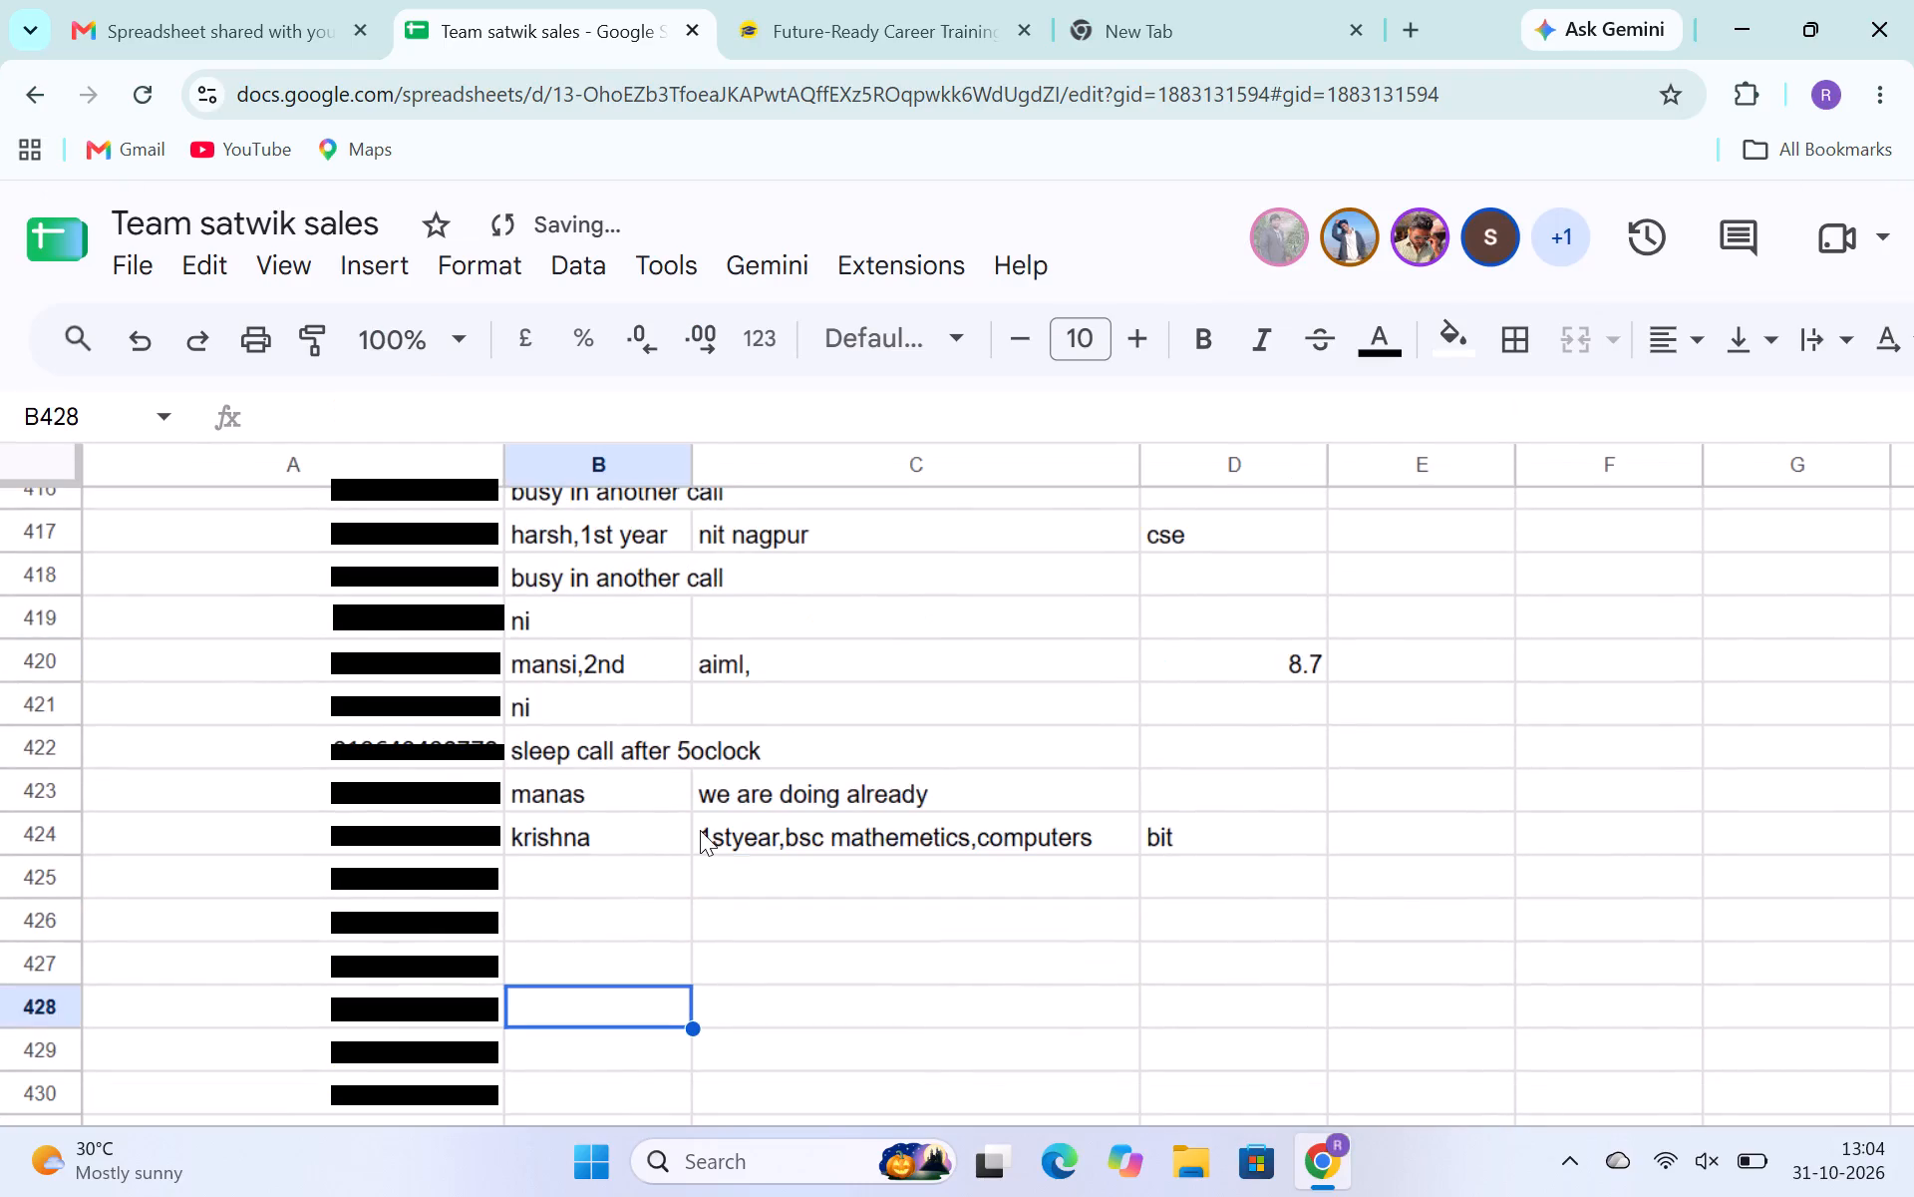
Enter the date 31/10/26 in cell E420 of the mansi row.
{"action": "scroll", "coordinate": [700, 830], "scroll_direction": "up", "scroll_amount": 2}
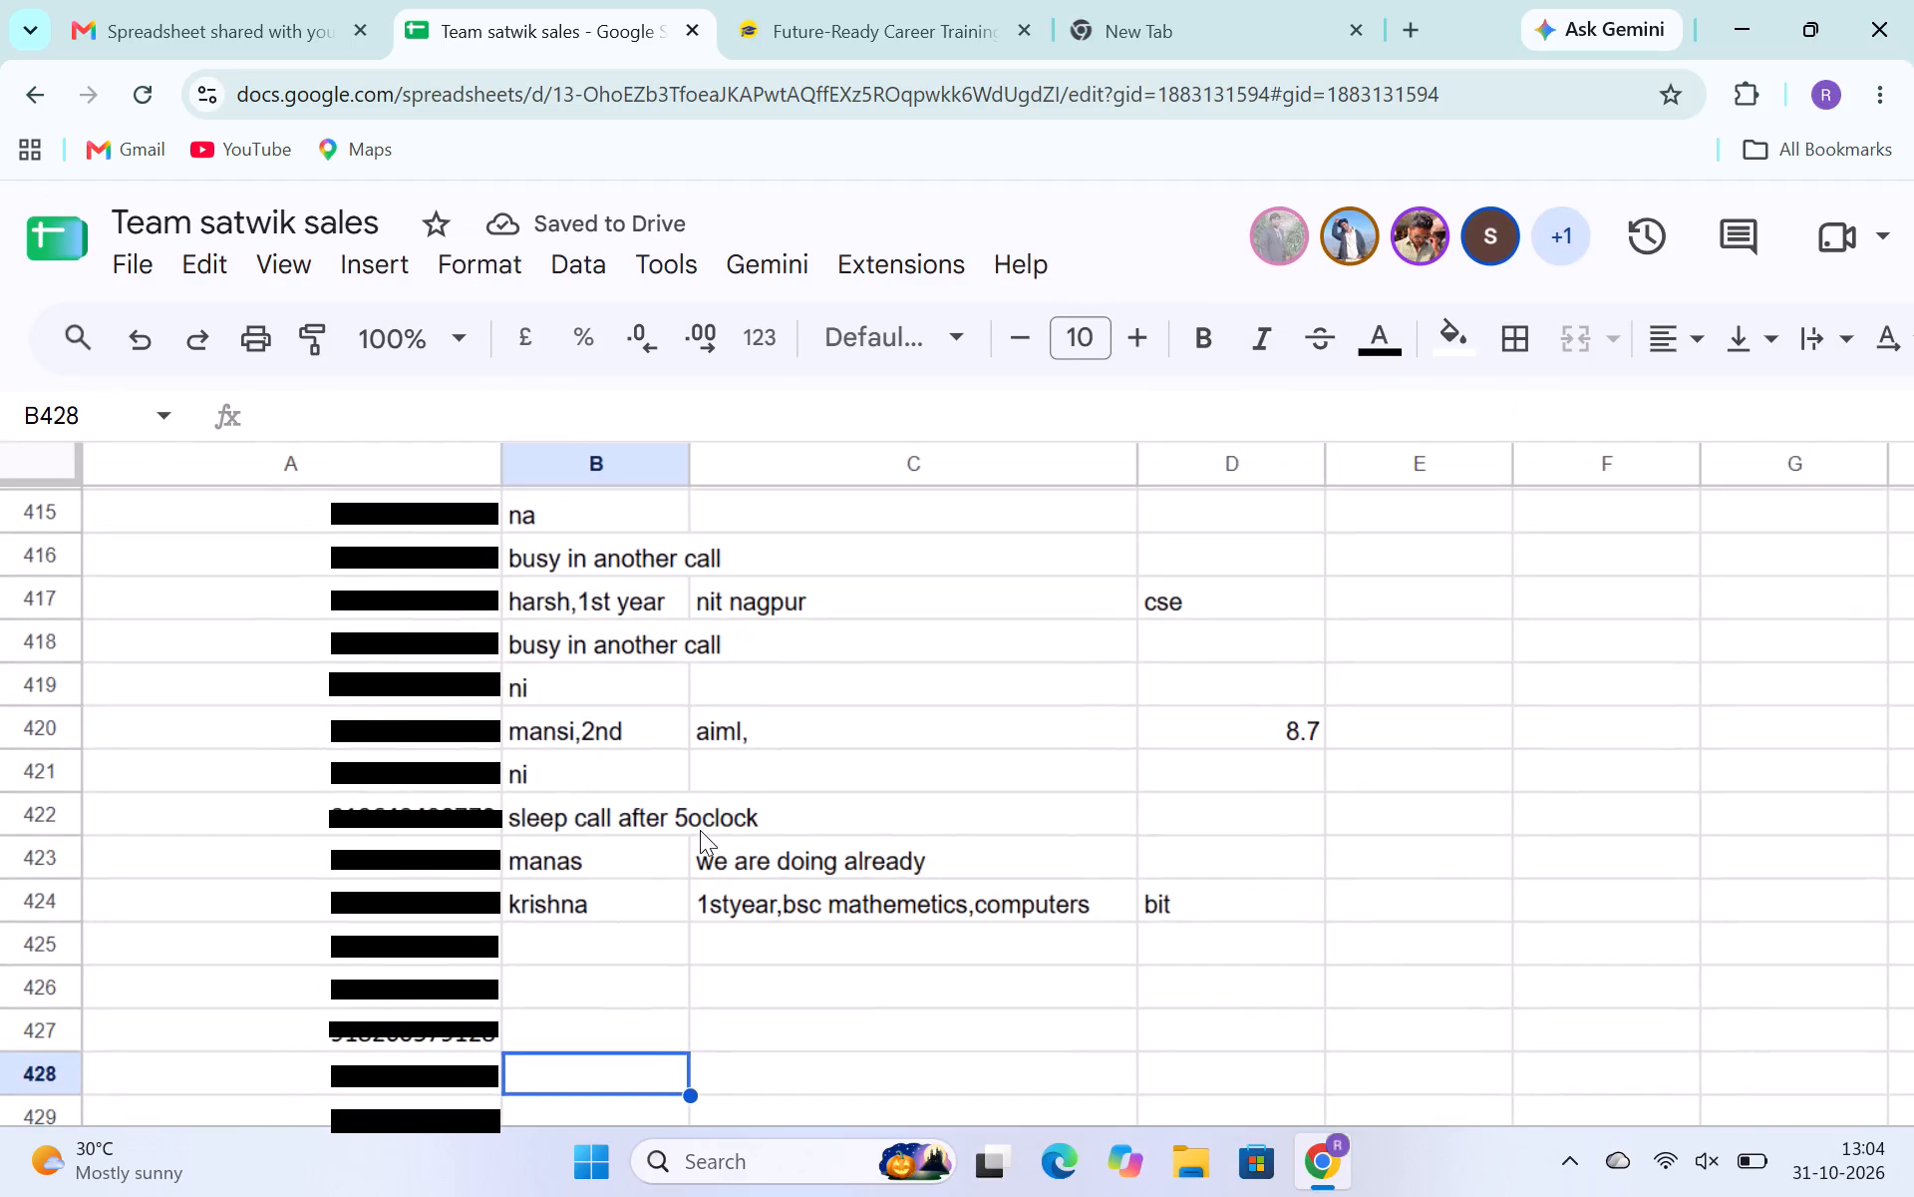
{"action": "scroll", "coordinate": [700, 830], "scroll_direction": "up", "scroll_amount": 1}
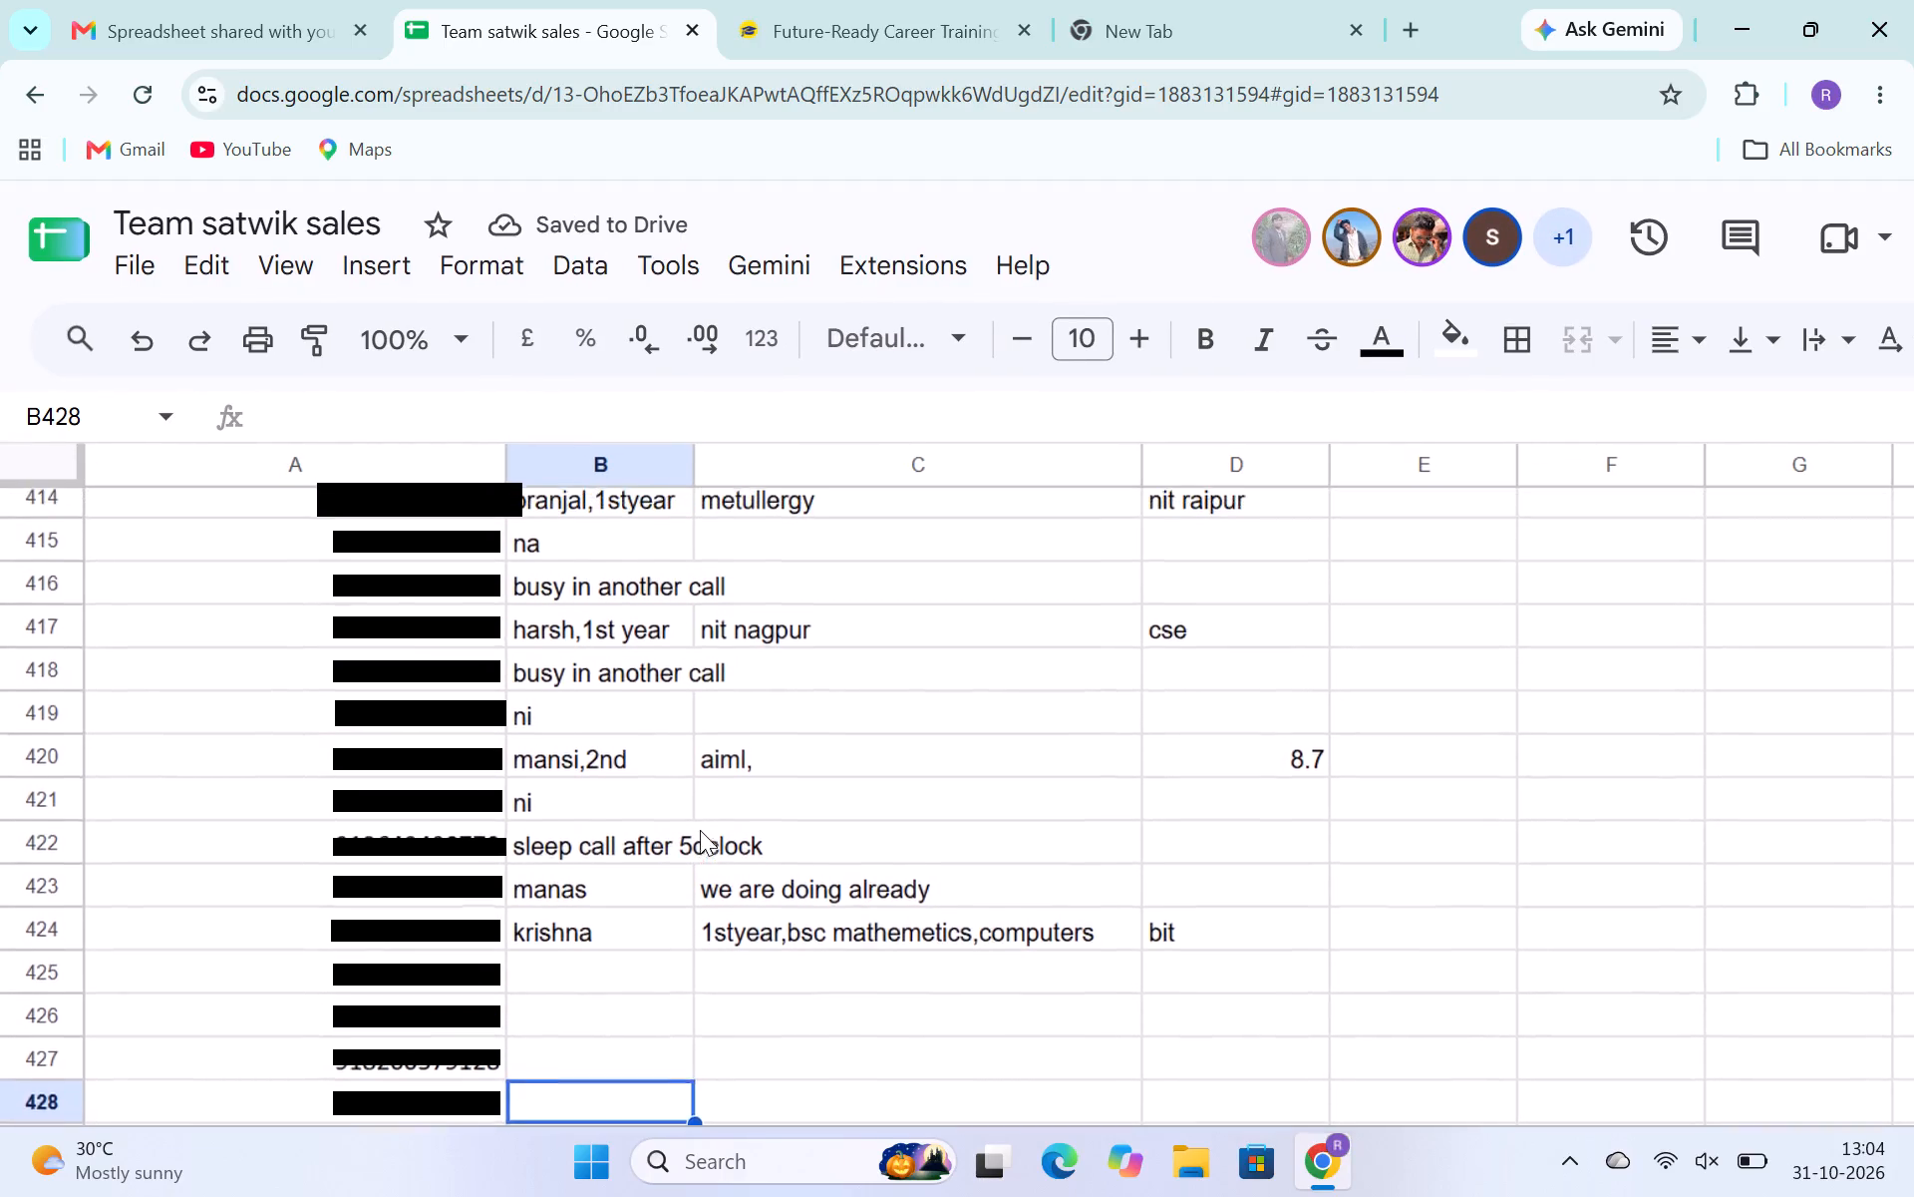
{"action": "scroll", "coordinate": [700, 830], "scroll_direction": "up", "scroll_amount": 2}
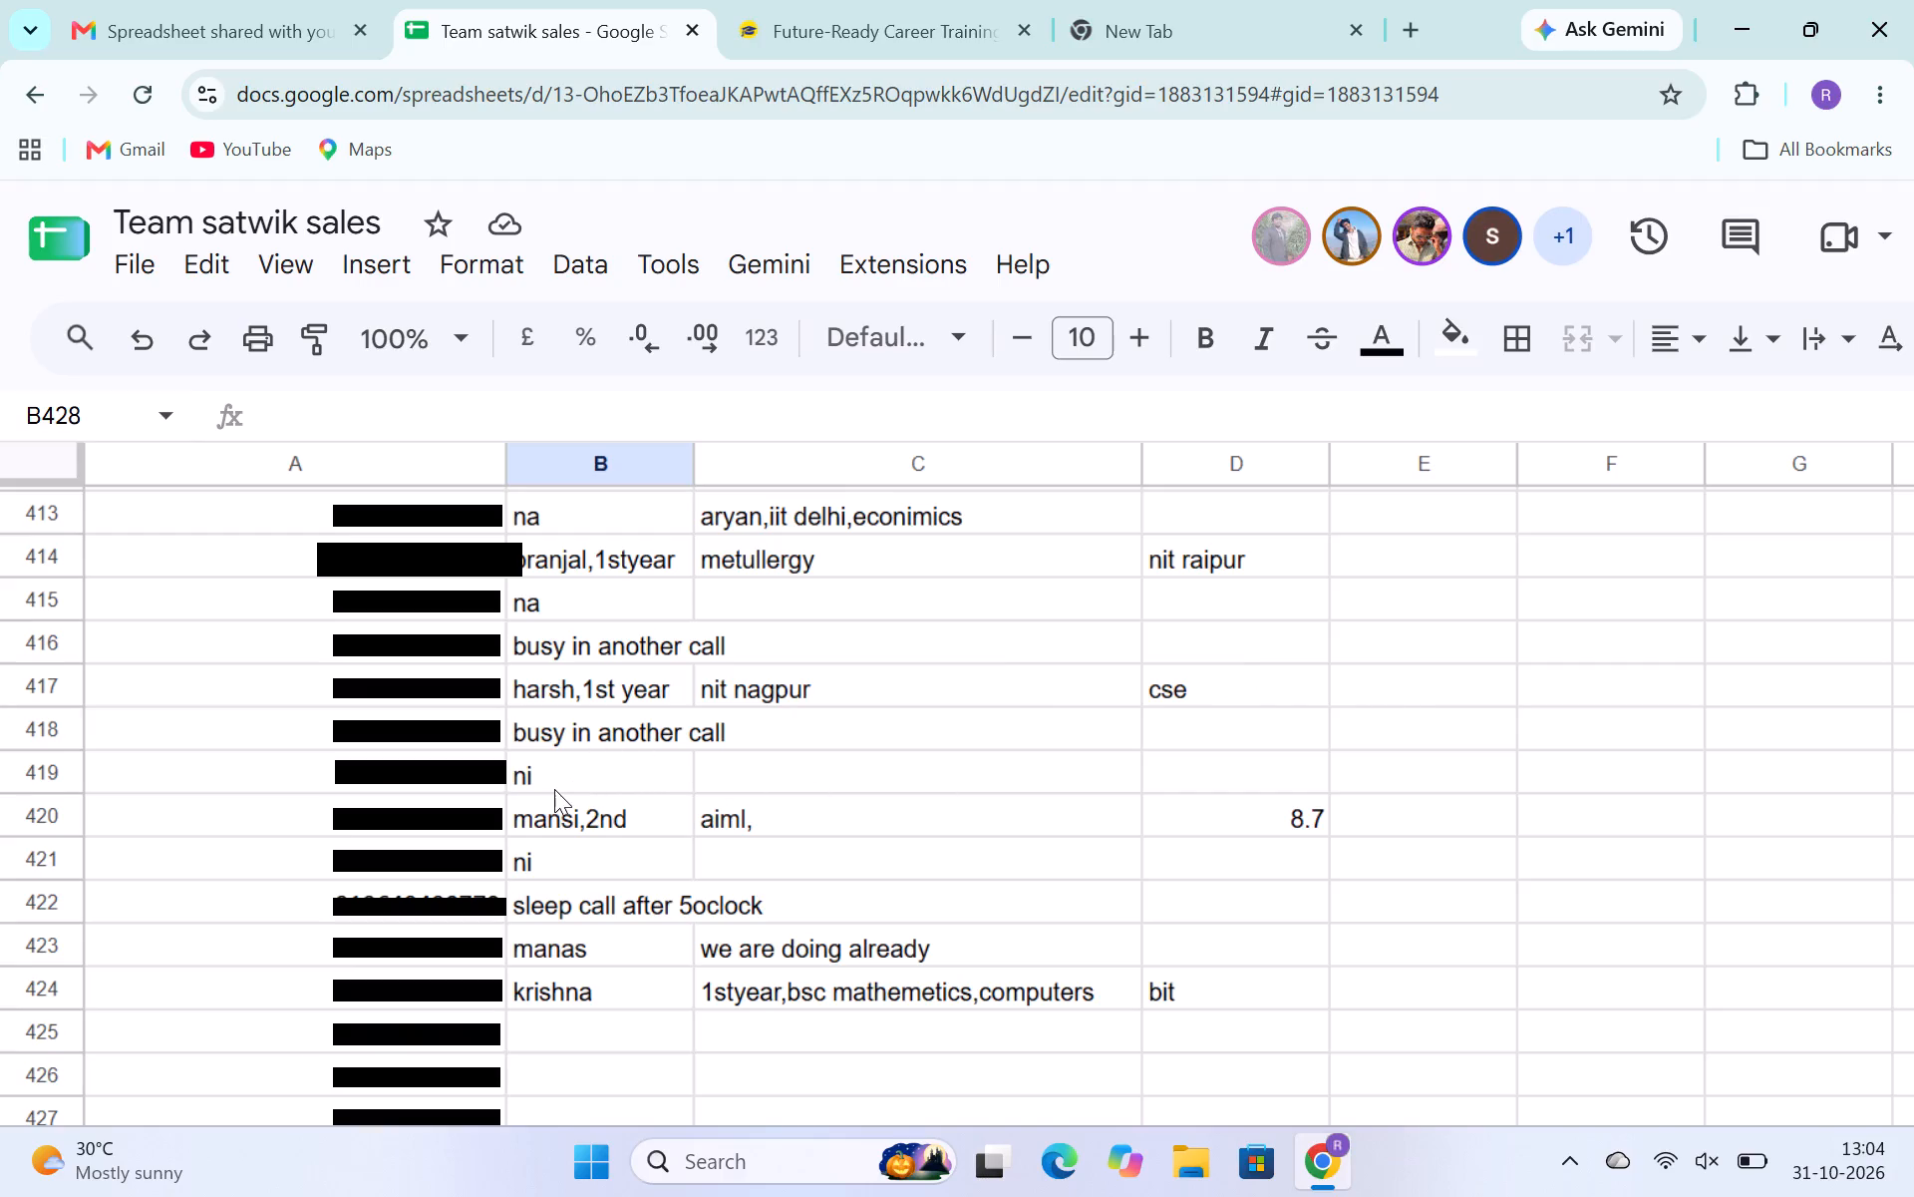
{"action": "left_click", "coordinate": [1445, 820]}
{"action": "key", "text": "2"}
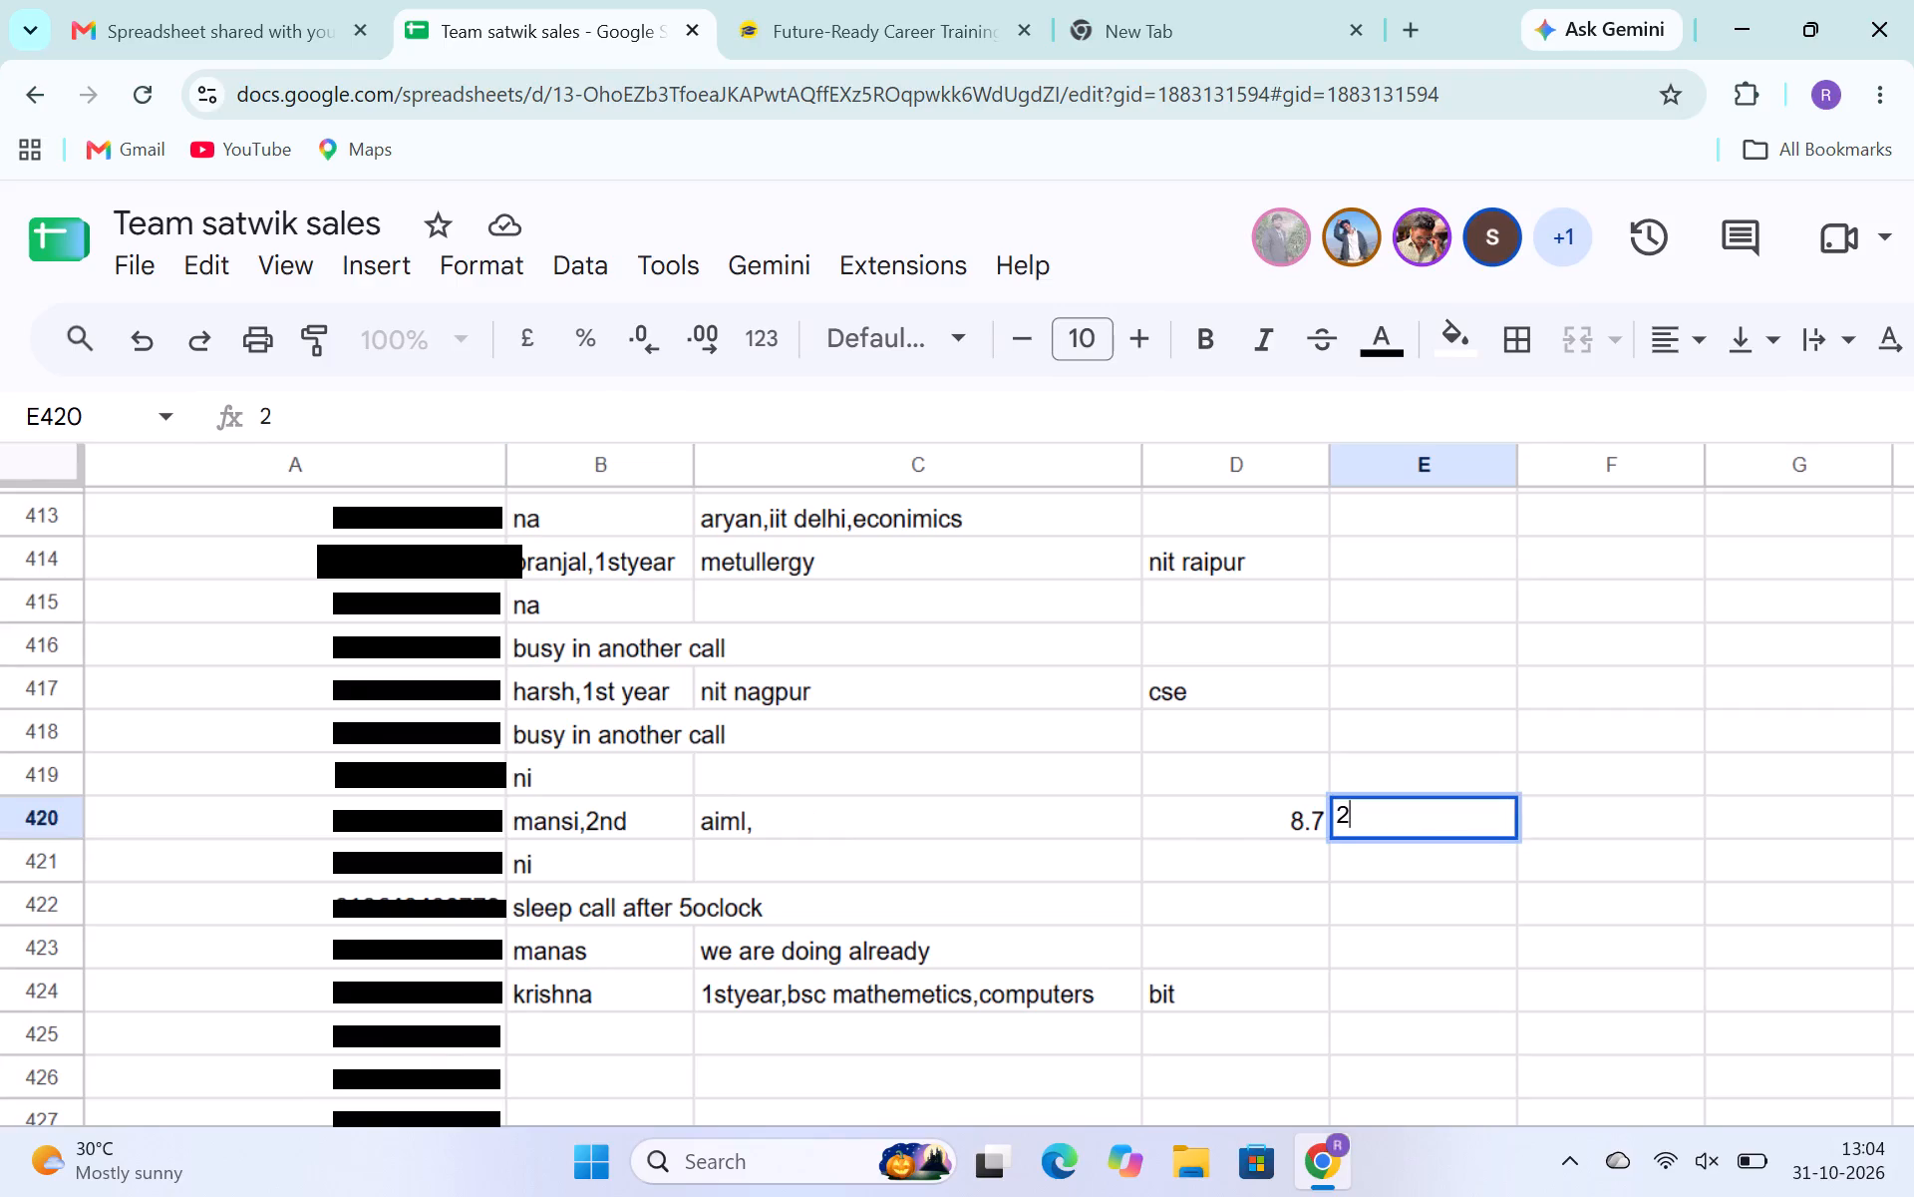
{"action": "key", "text": "BackSpace"}
{"action": "type", "text": "31"}
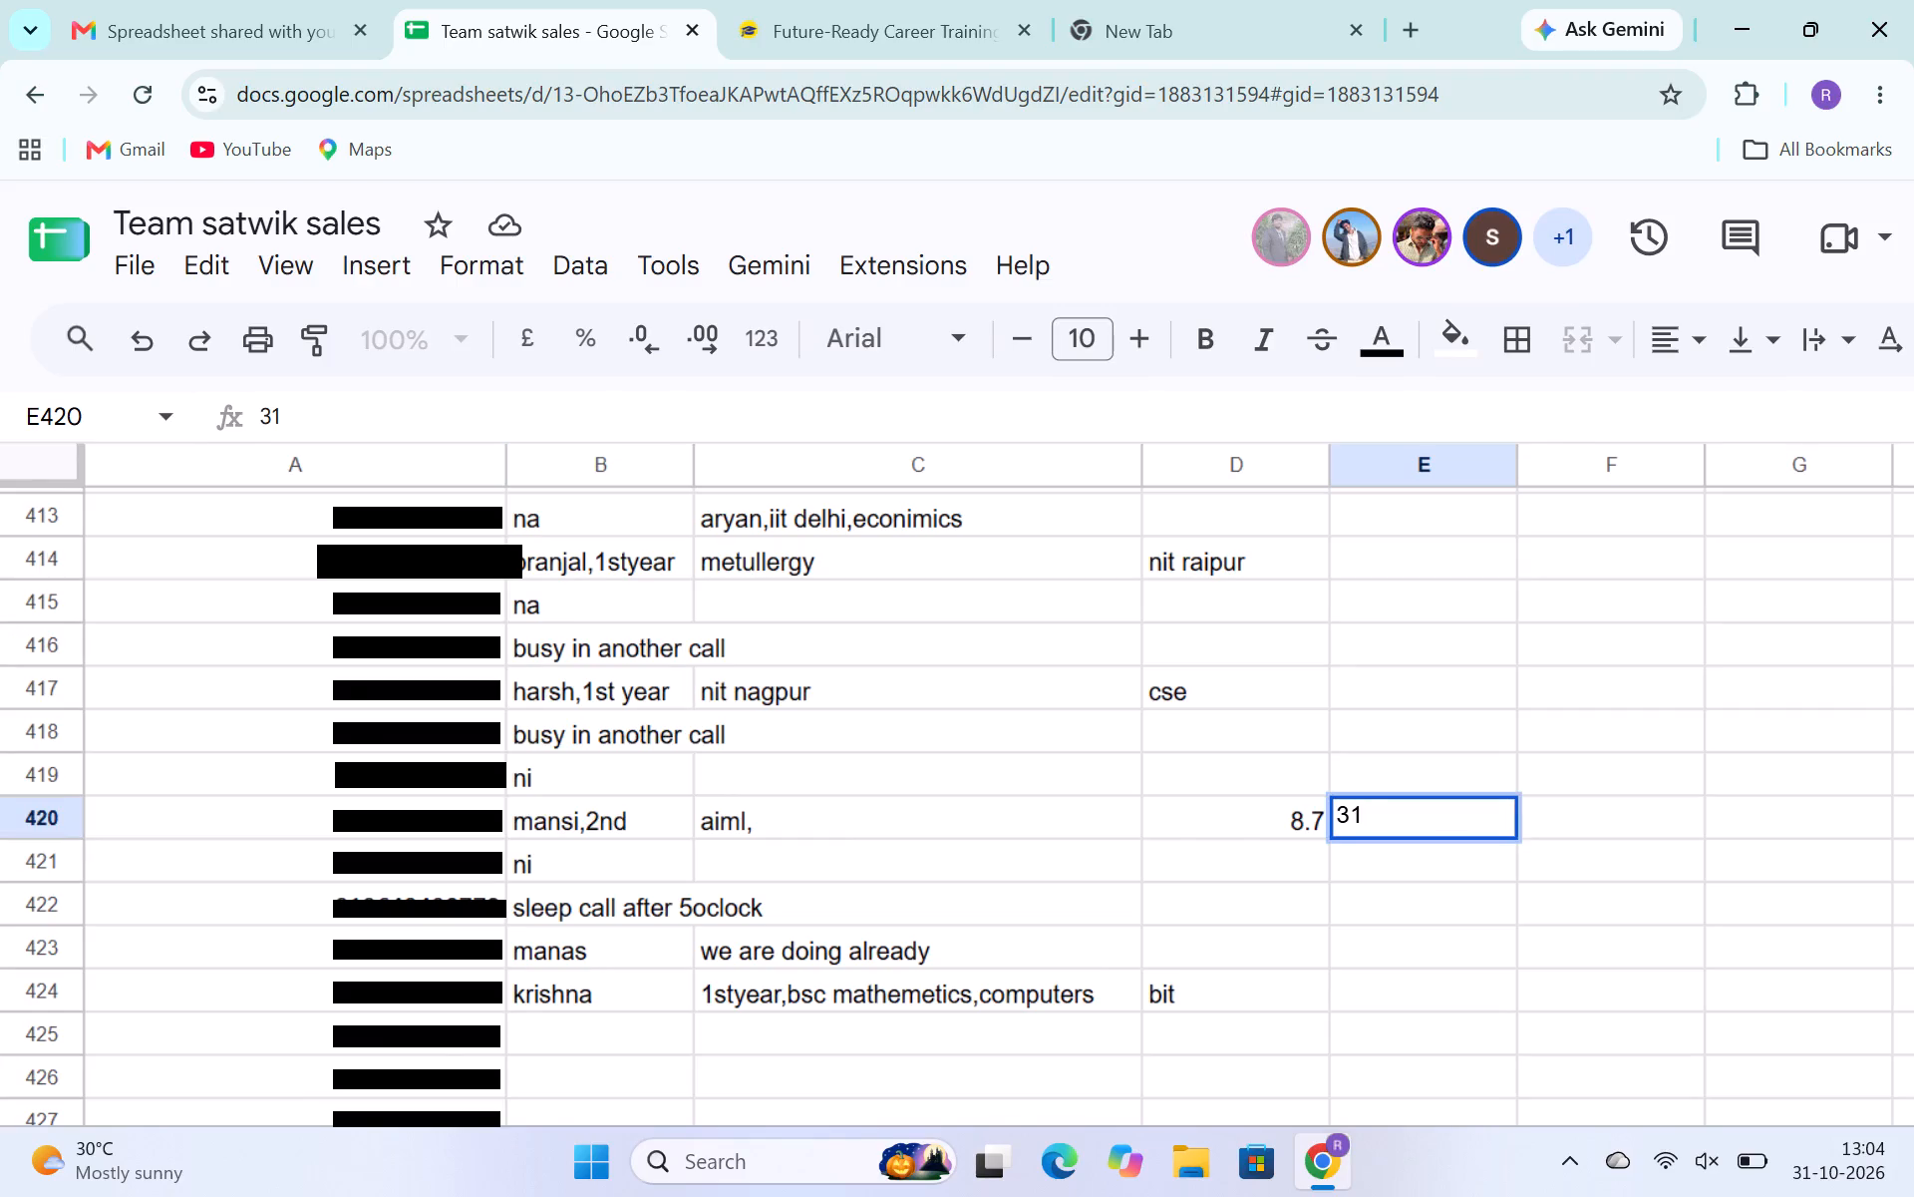
{"action": "type", "text": "/10"}
{"action": "key", "text": "slash"}
{"action": "type", "text": "26"}
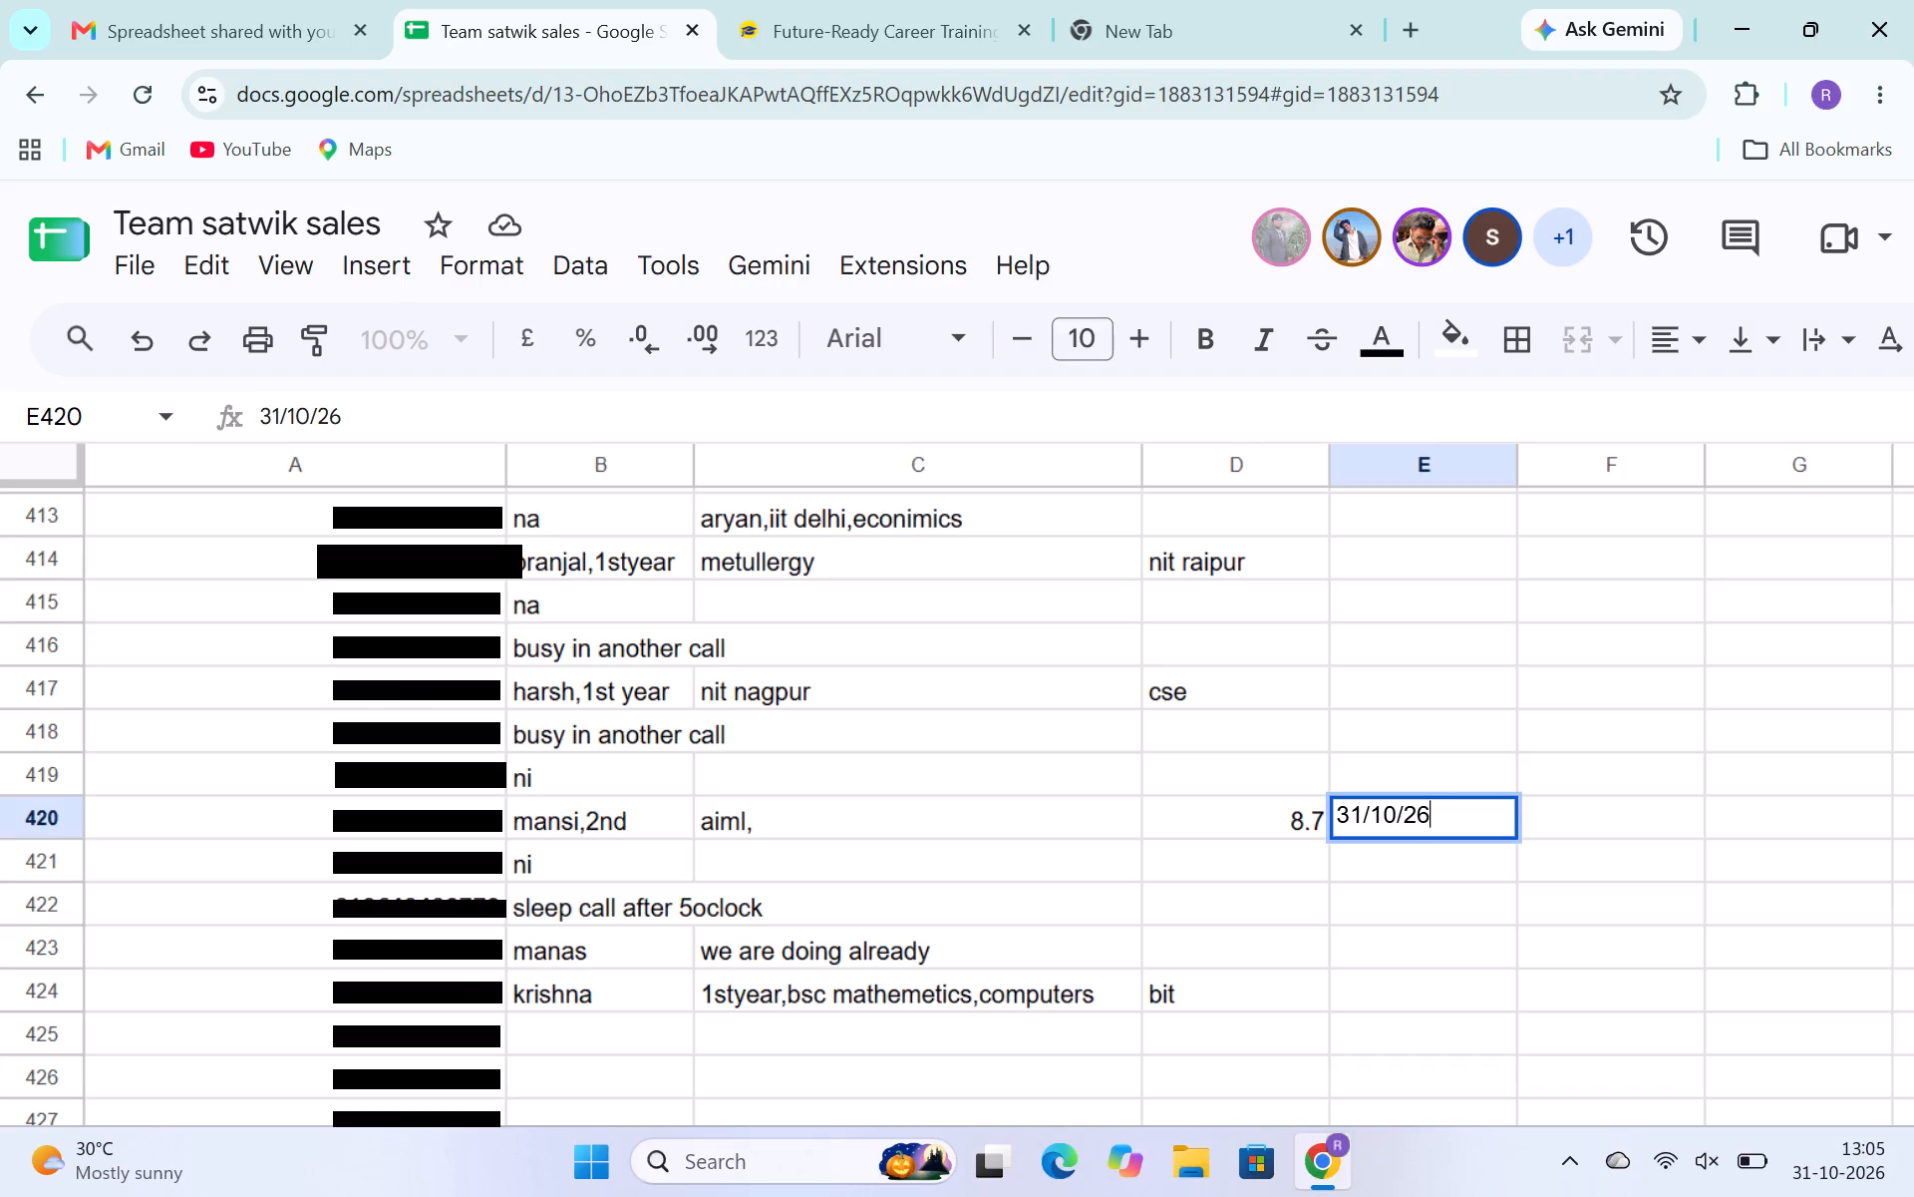
{"action": "scroll", "coordinate": [1445, 820], "scroll_direction": "down", "scroll_amount": 2}
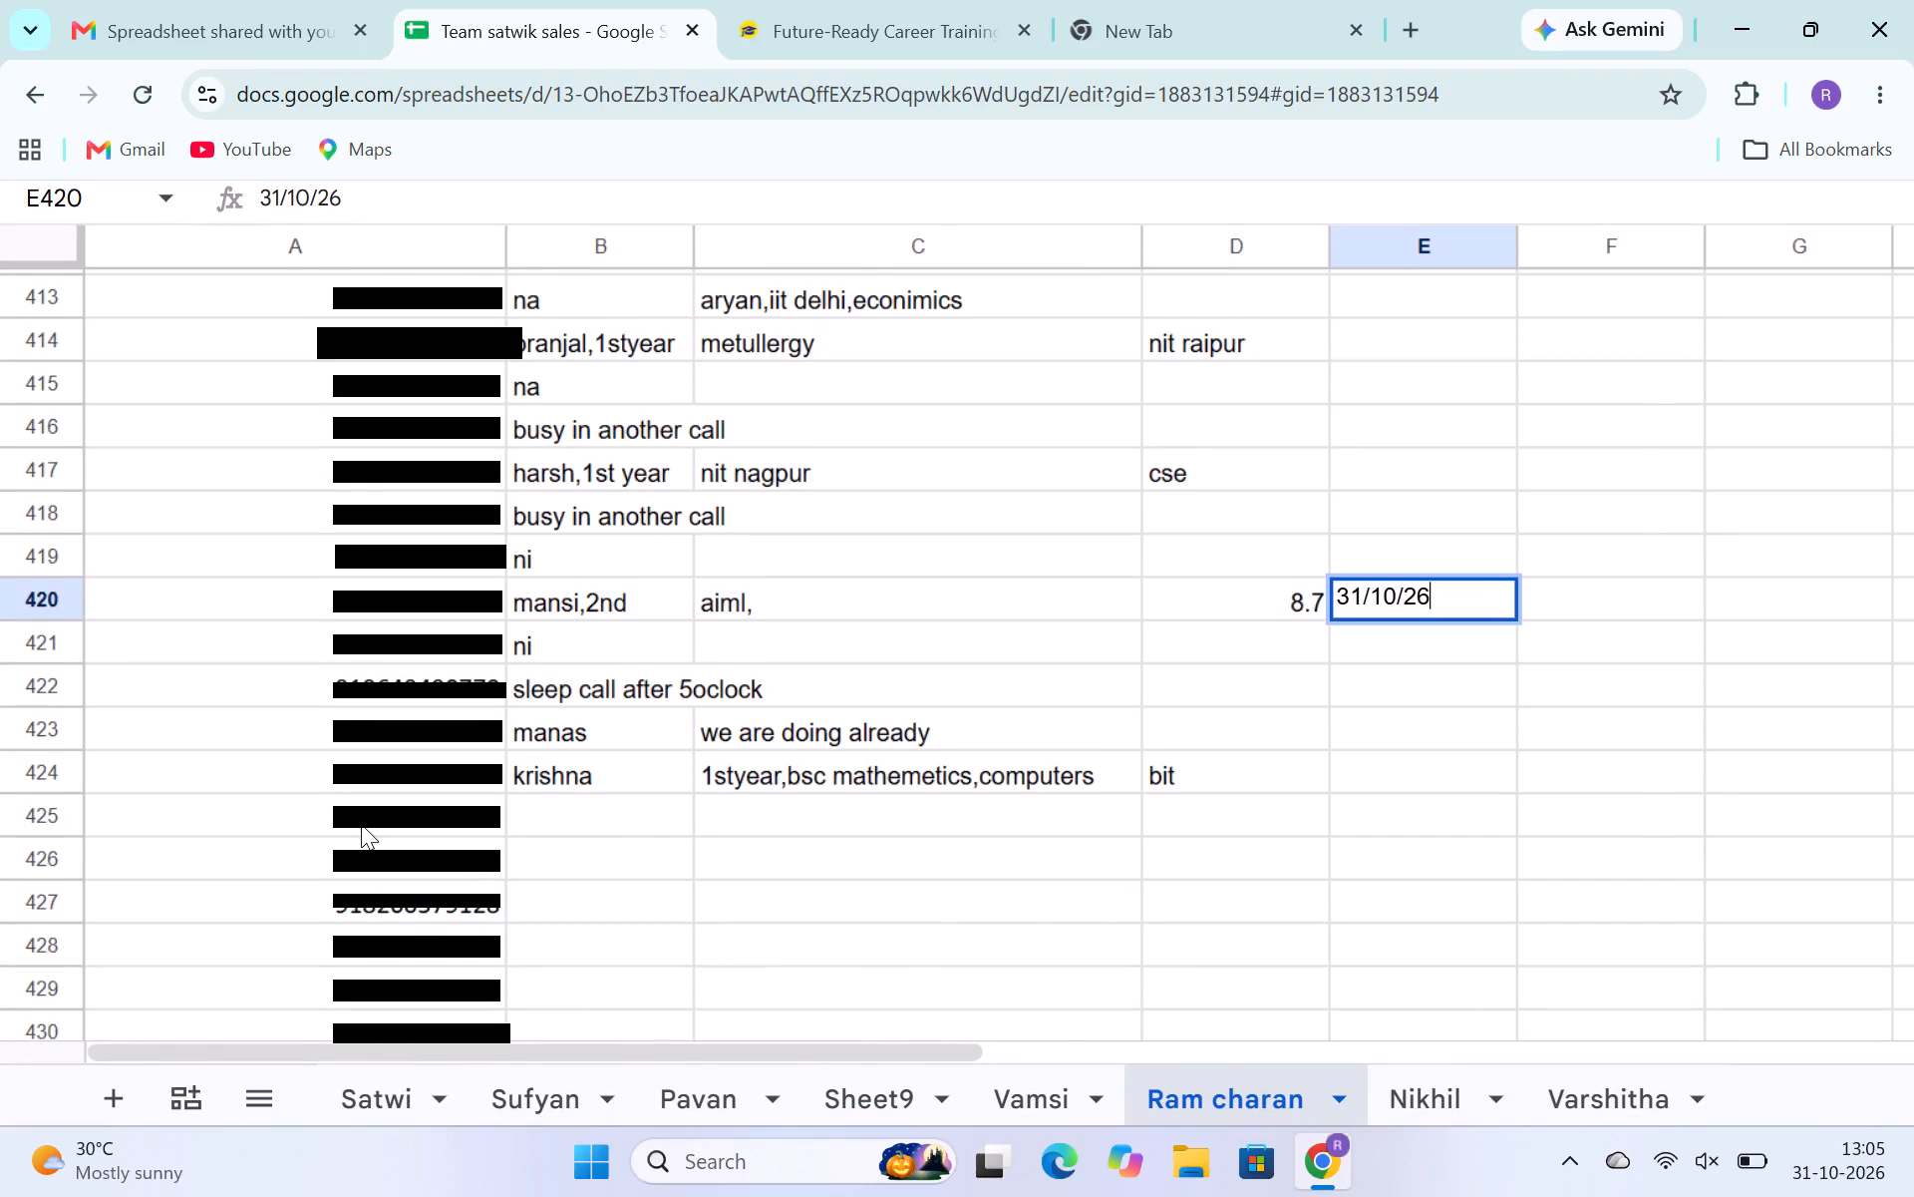
{"action": "left_click", "coordinate": [43, 813]}
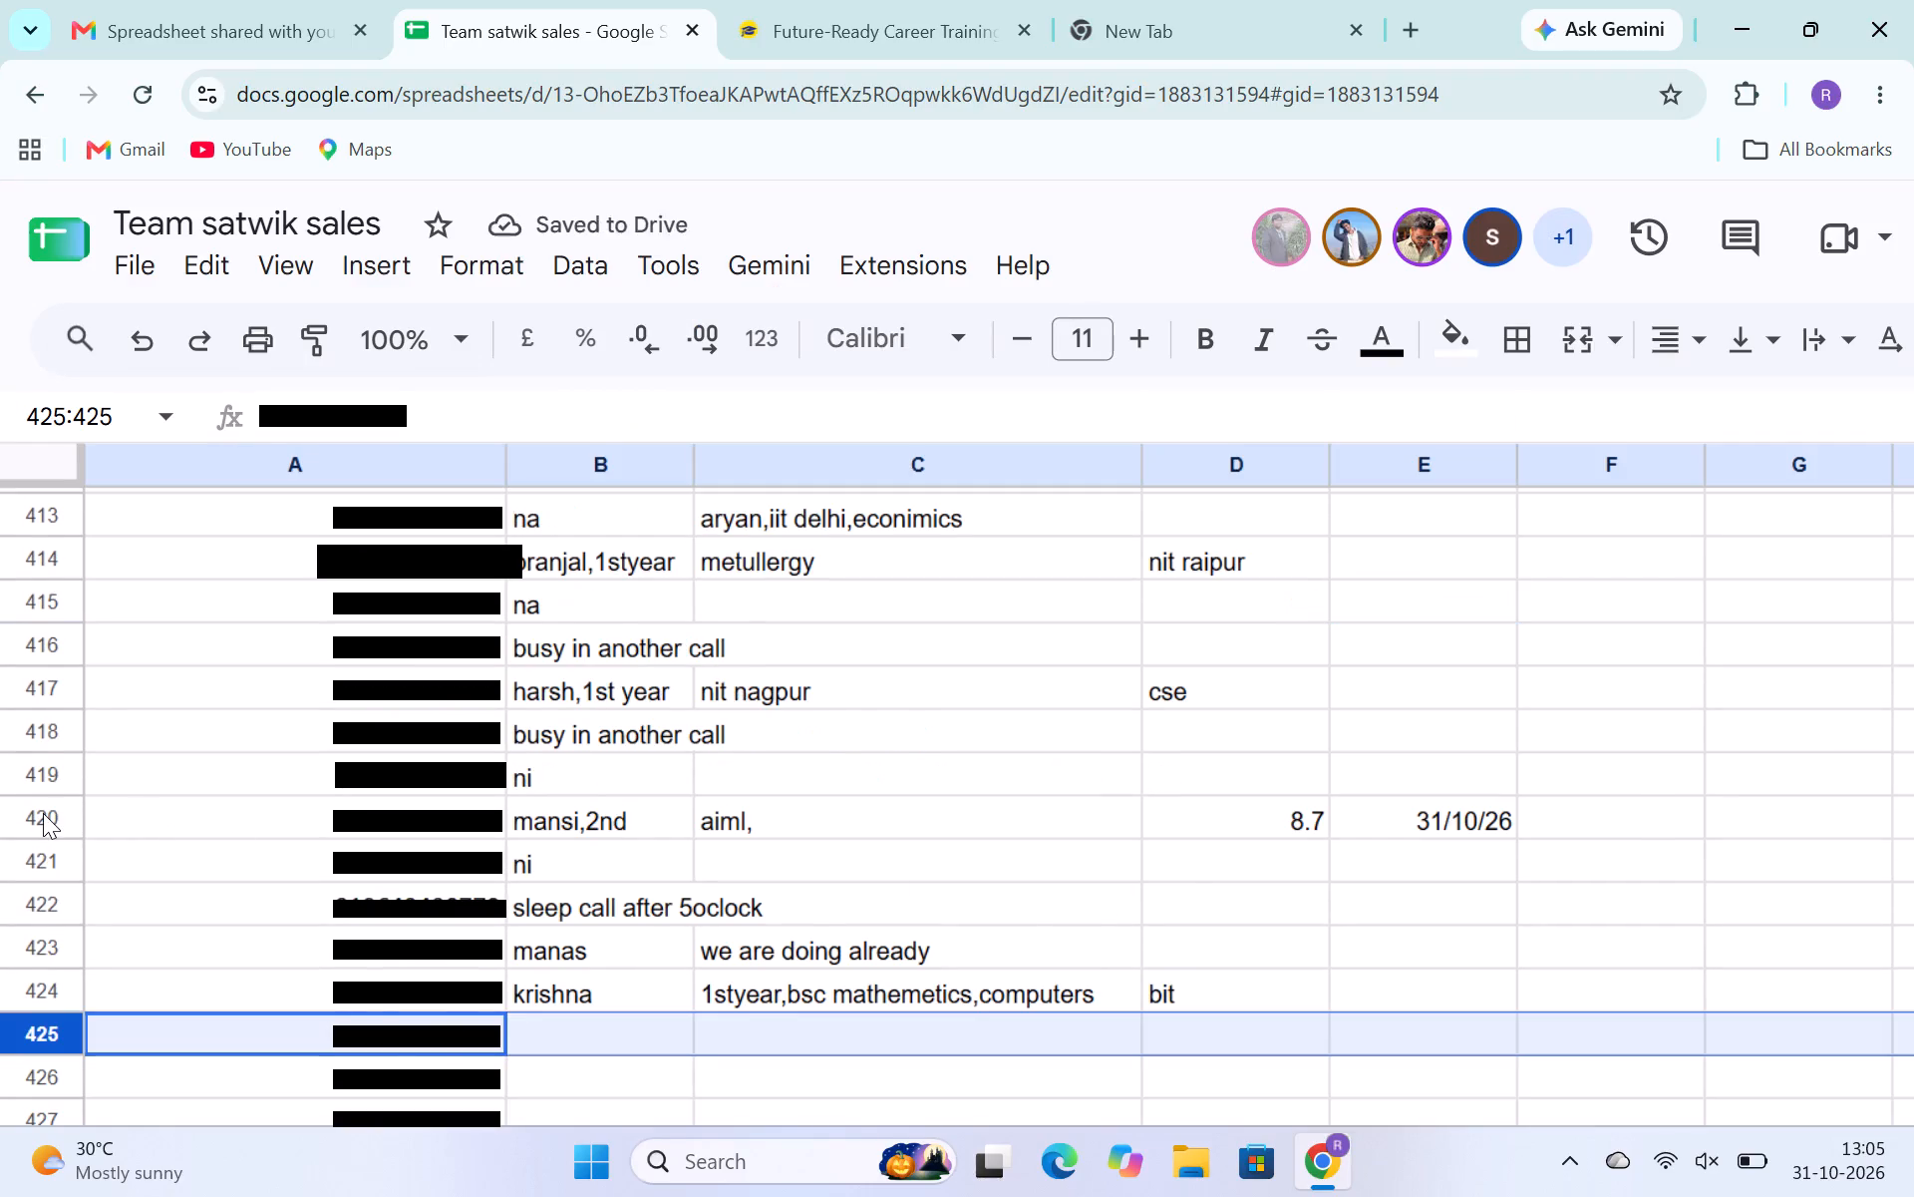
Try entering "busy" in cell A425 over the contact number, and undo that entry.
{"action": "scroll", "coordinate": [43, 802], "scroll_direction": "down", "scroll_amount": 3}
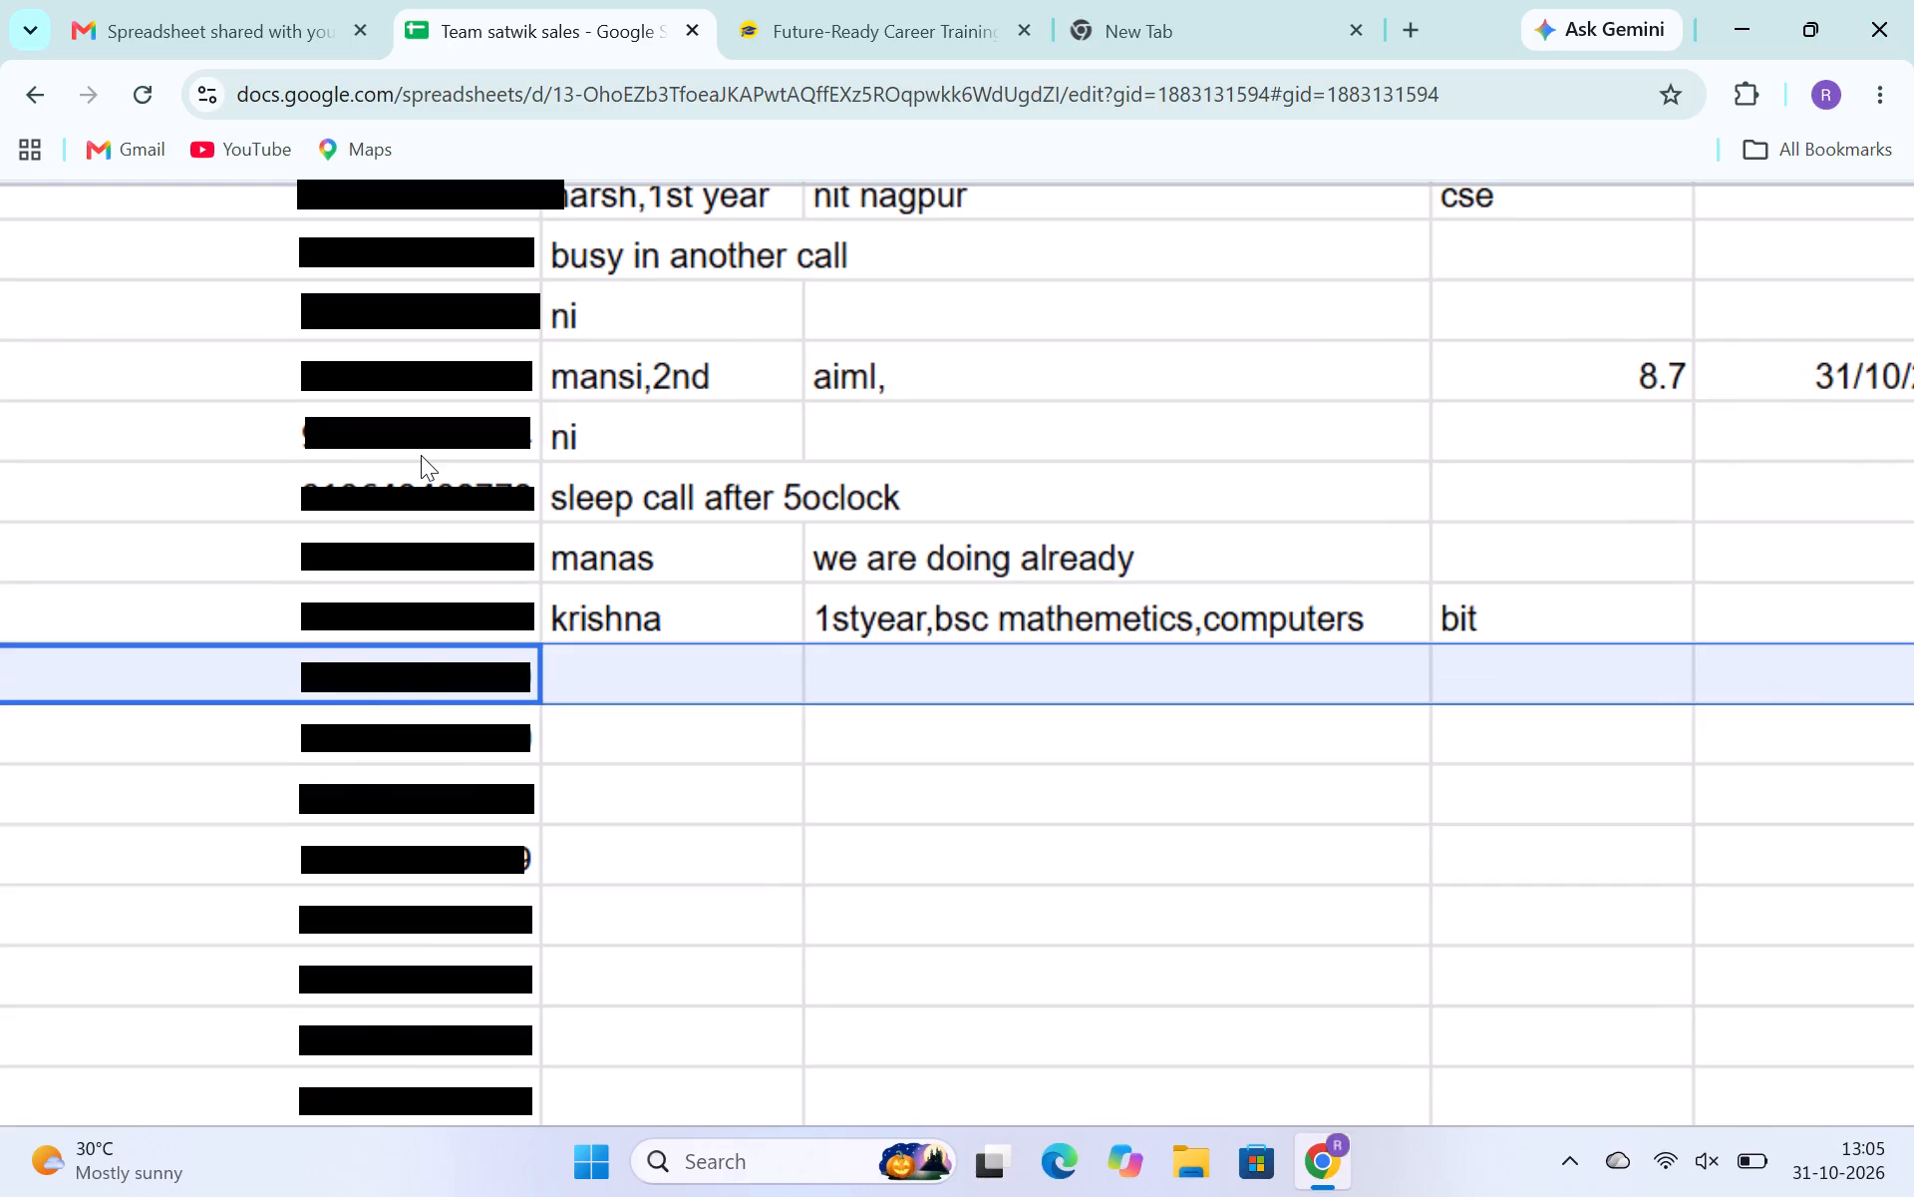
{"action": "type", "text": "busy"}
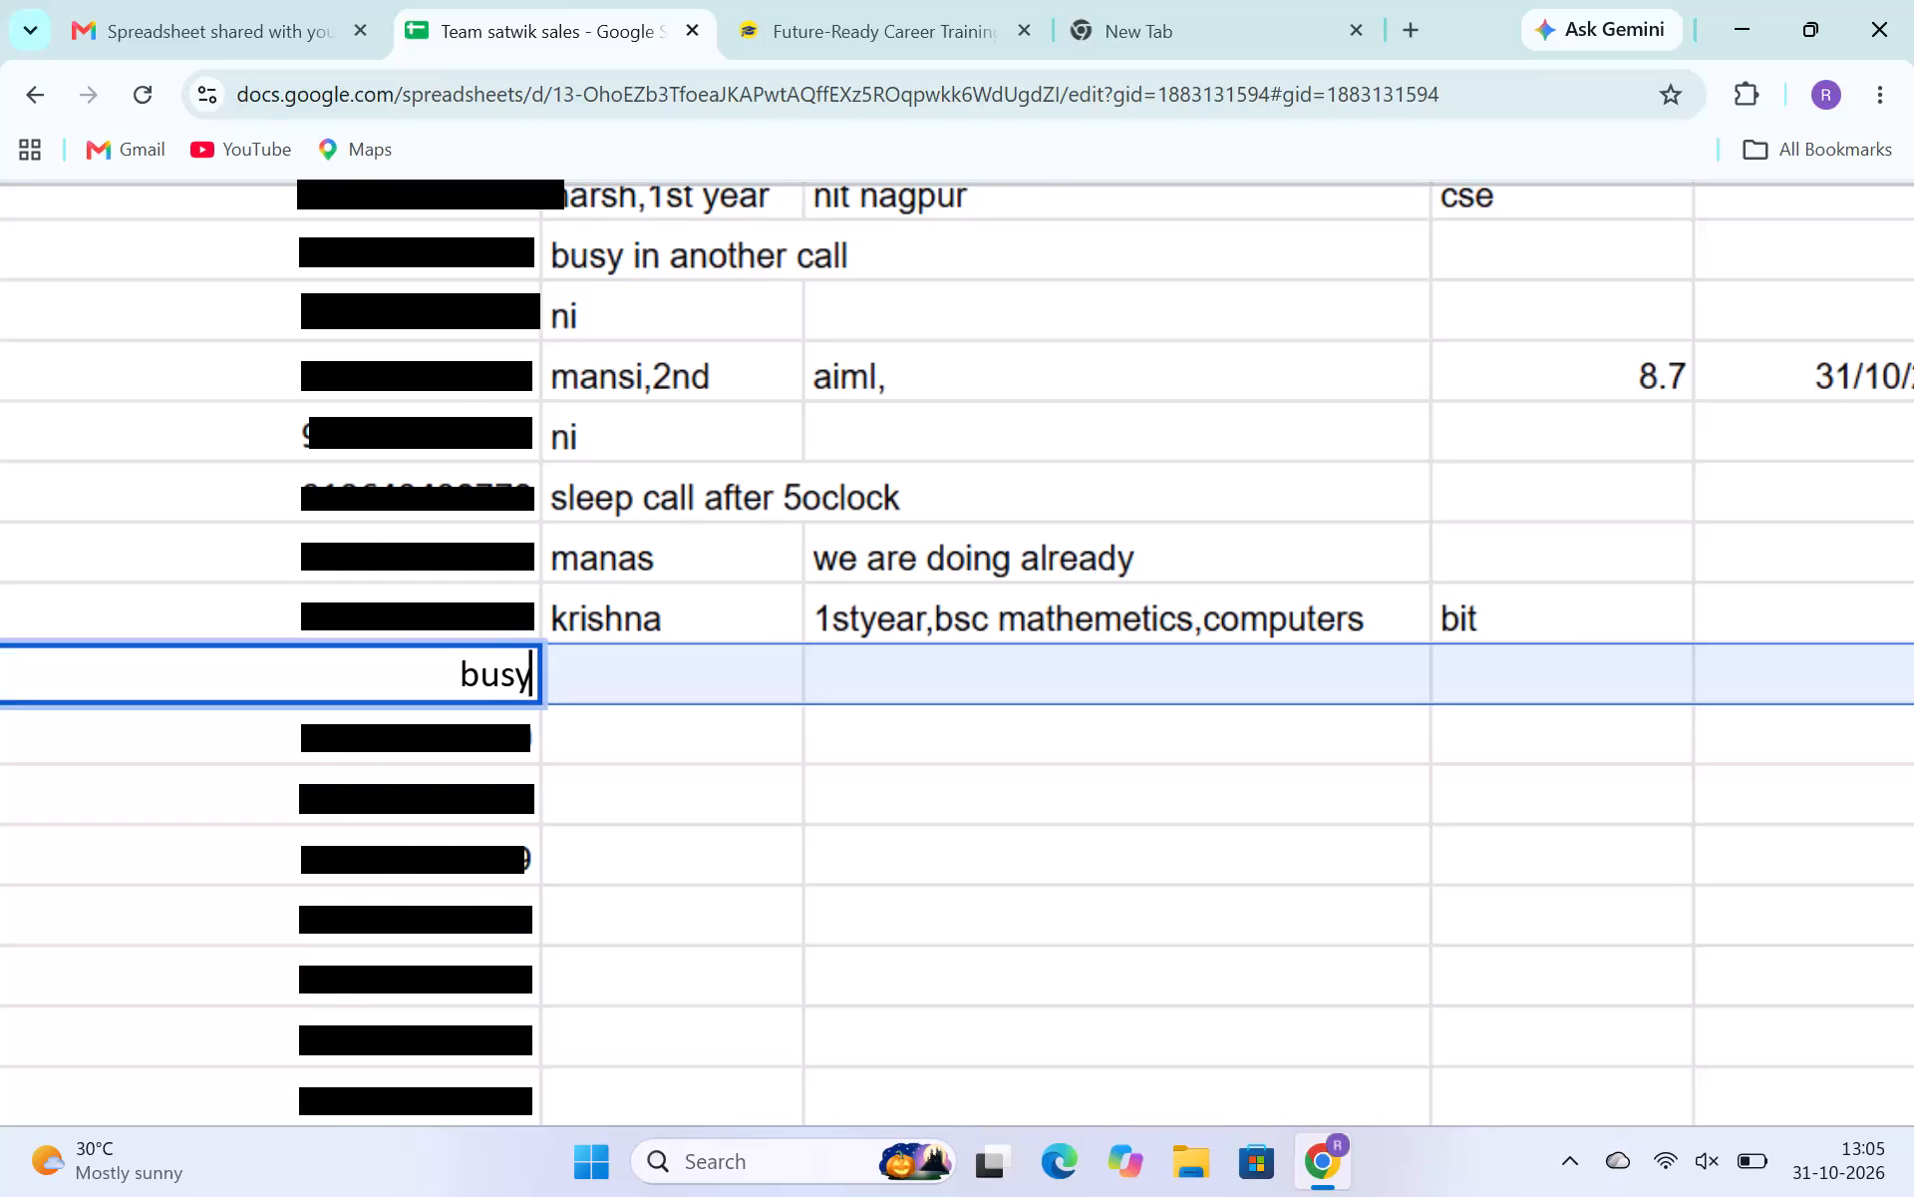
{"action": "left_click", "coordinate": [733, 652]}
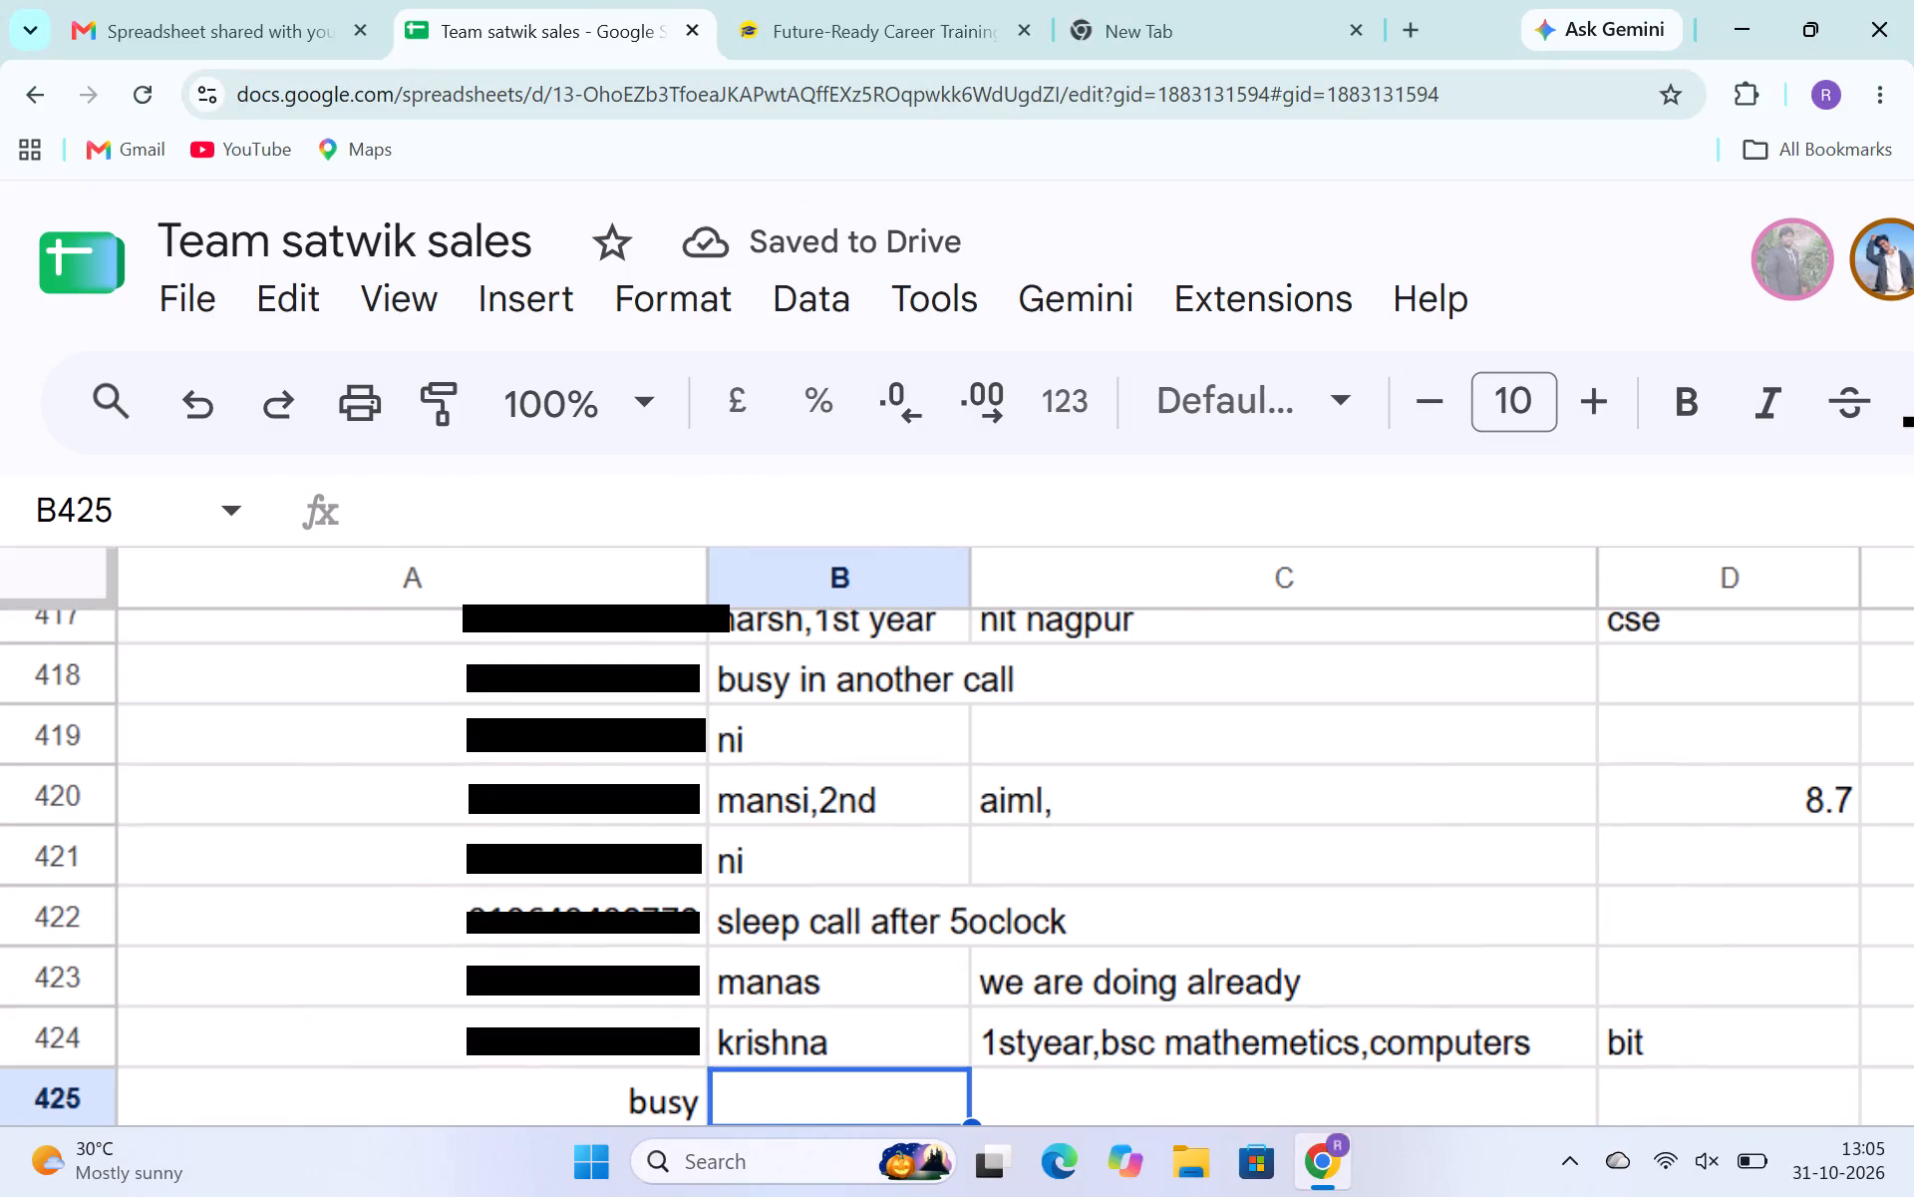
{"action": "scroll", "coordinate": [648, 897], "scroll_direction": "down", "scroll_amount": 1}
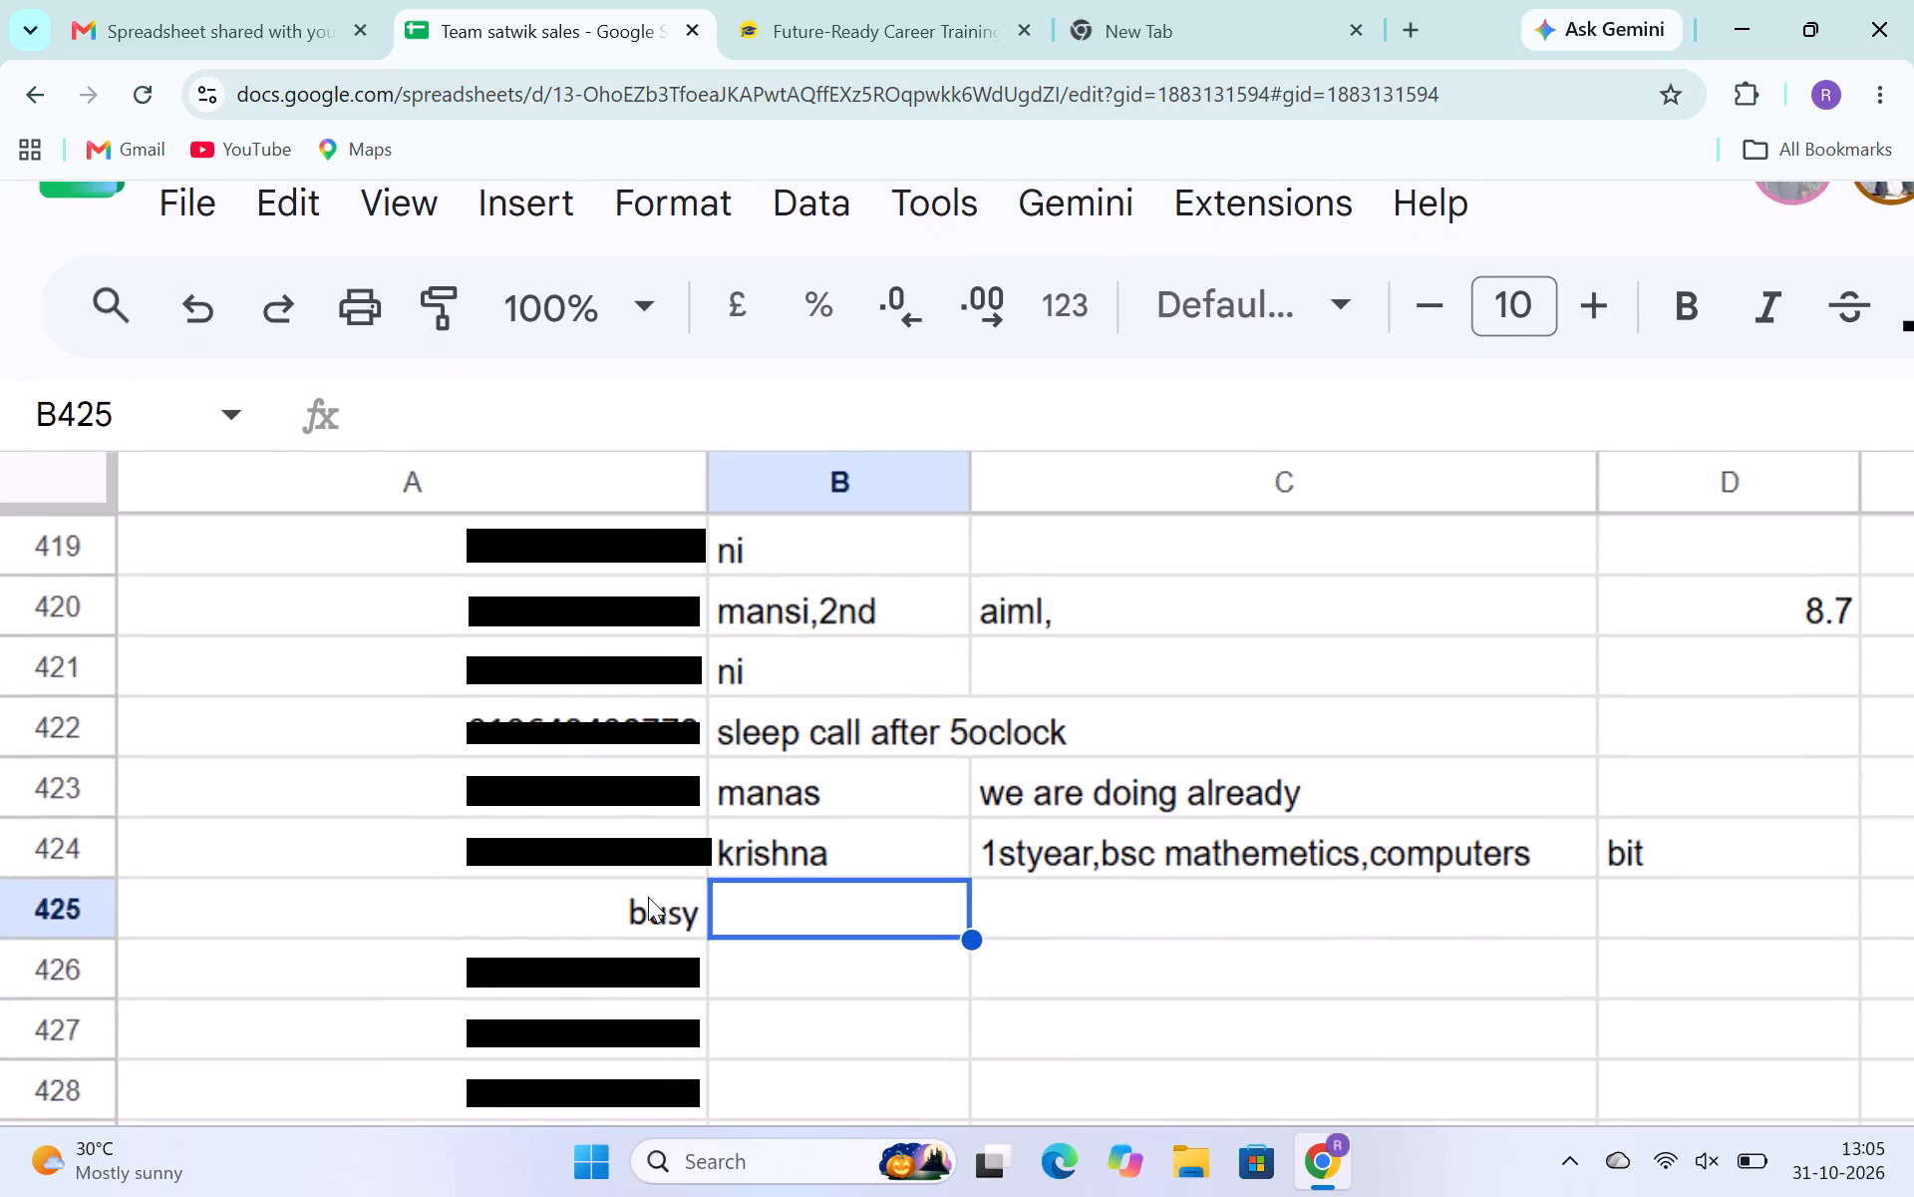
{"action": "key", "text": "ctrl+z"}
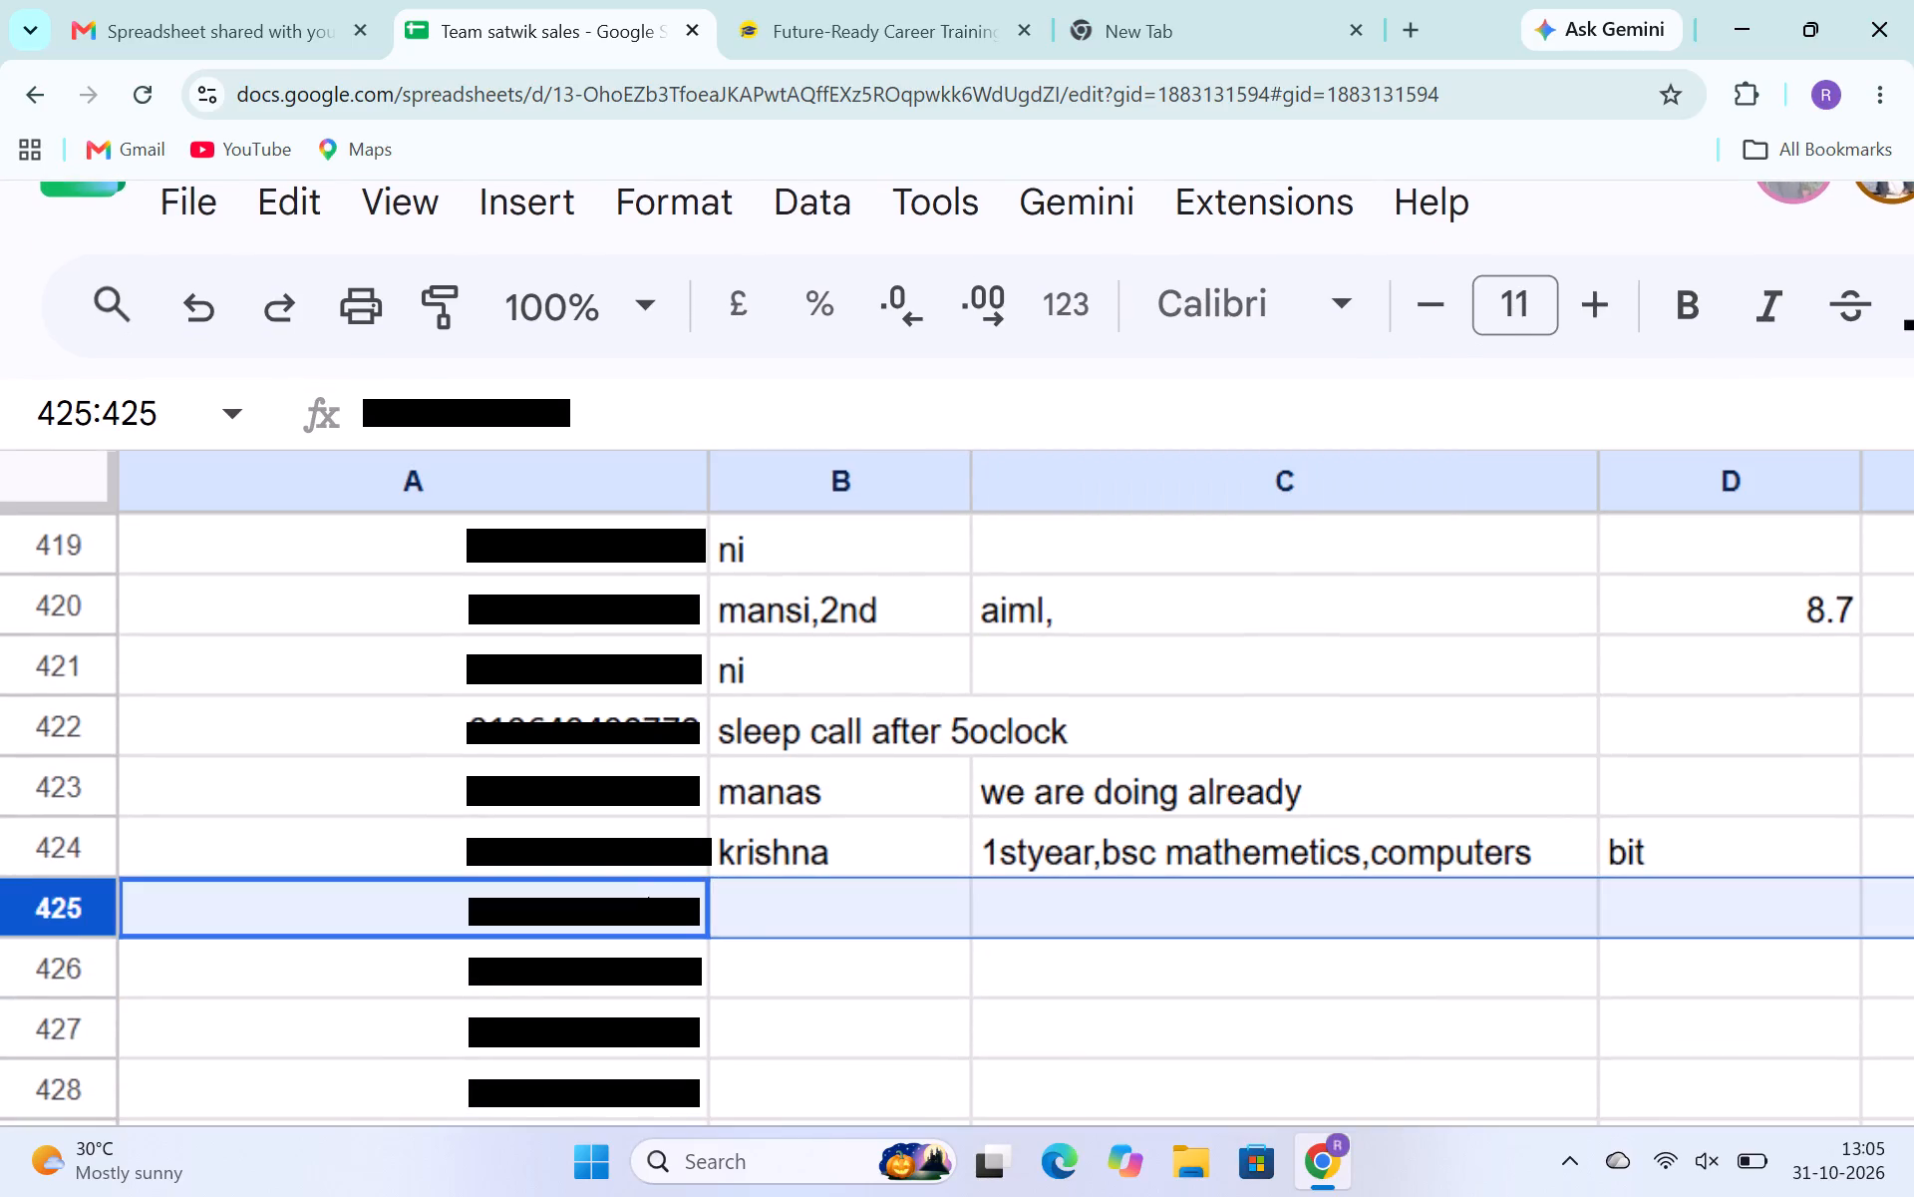
Enter the call note "ni" in cell B425 beside the contact number.
{"action": "left_click", "coordinate": [936, 1006]}
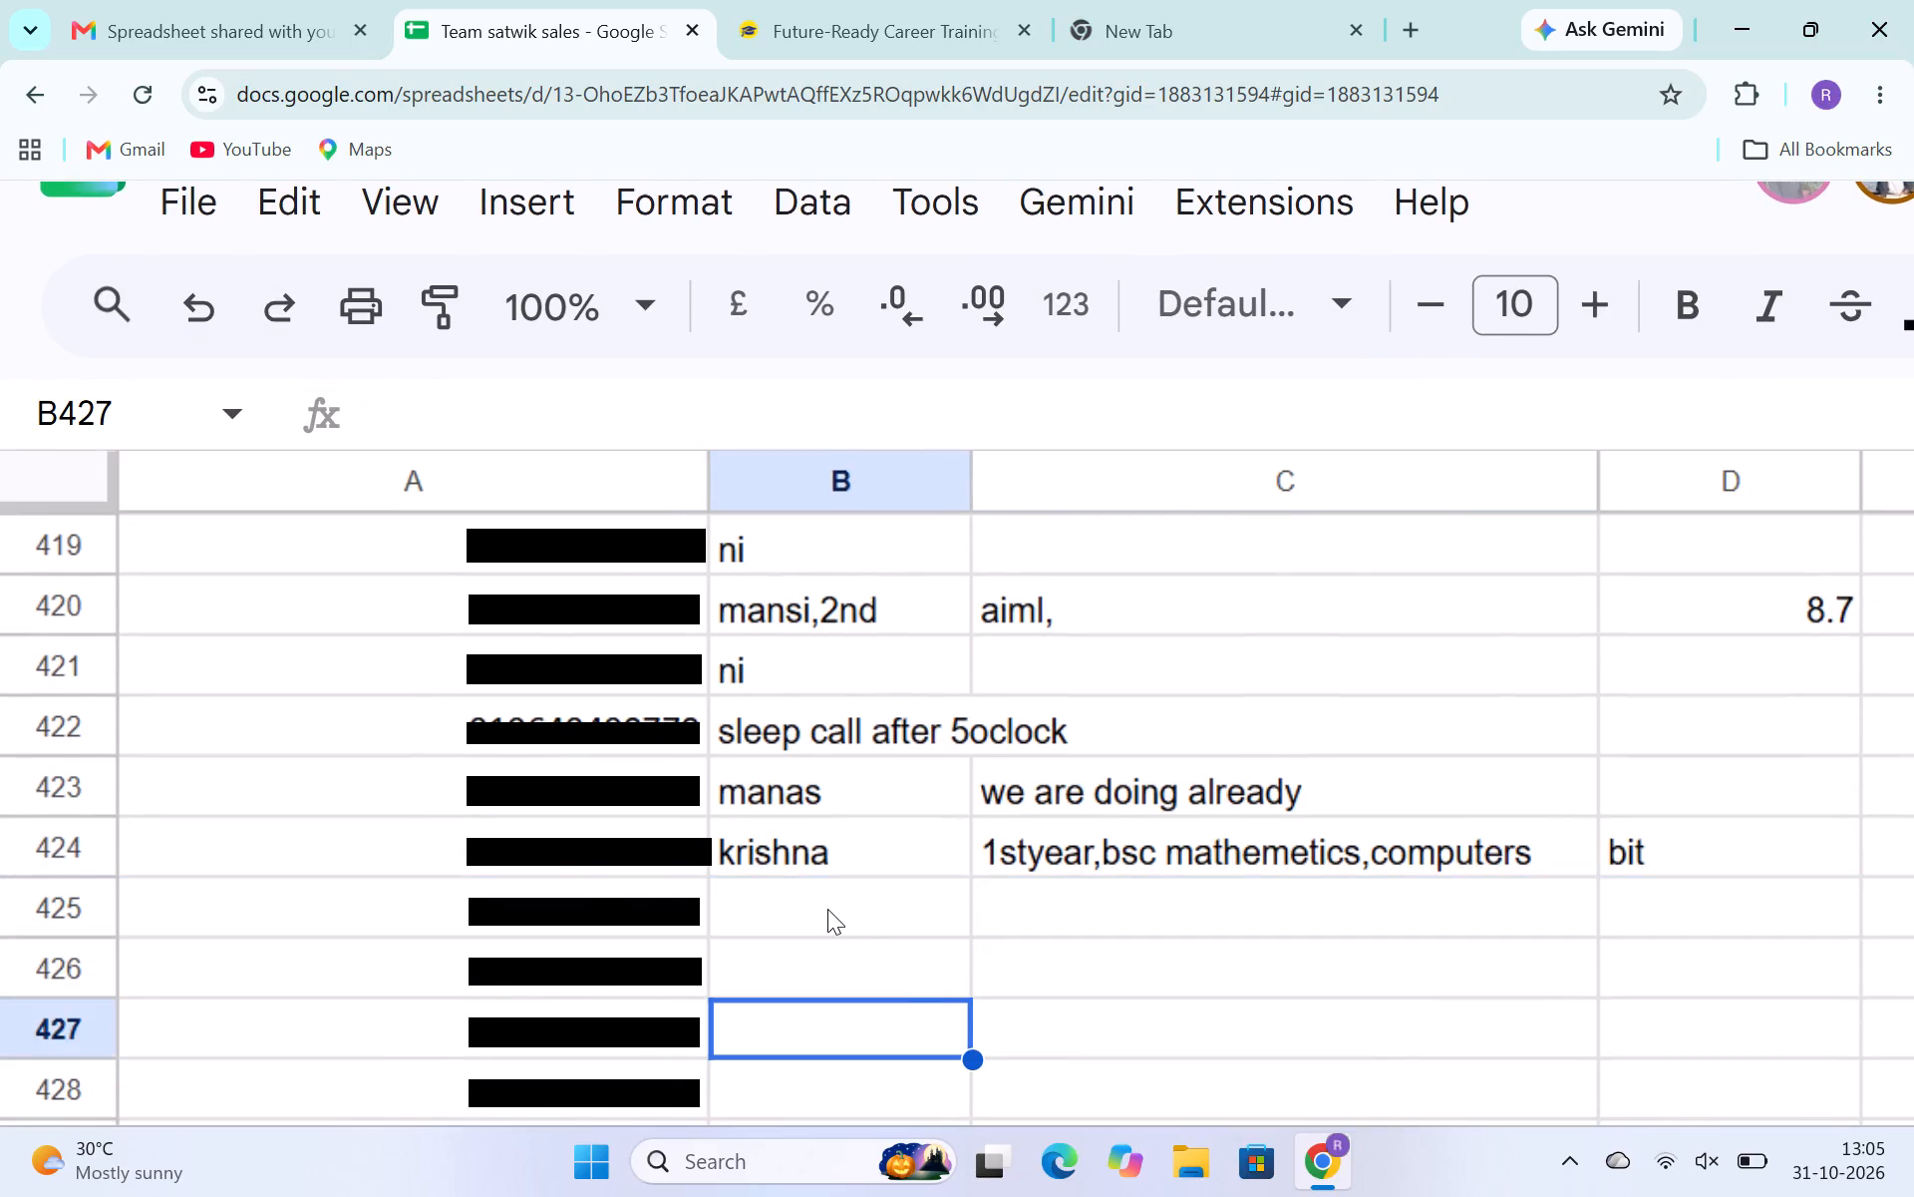
{"action": "left_click", "coordinate": [827, 909]}
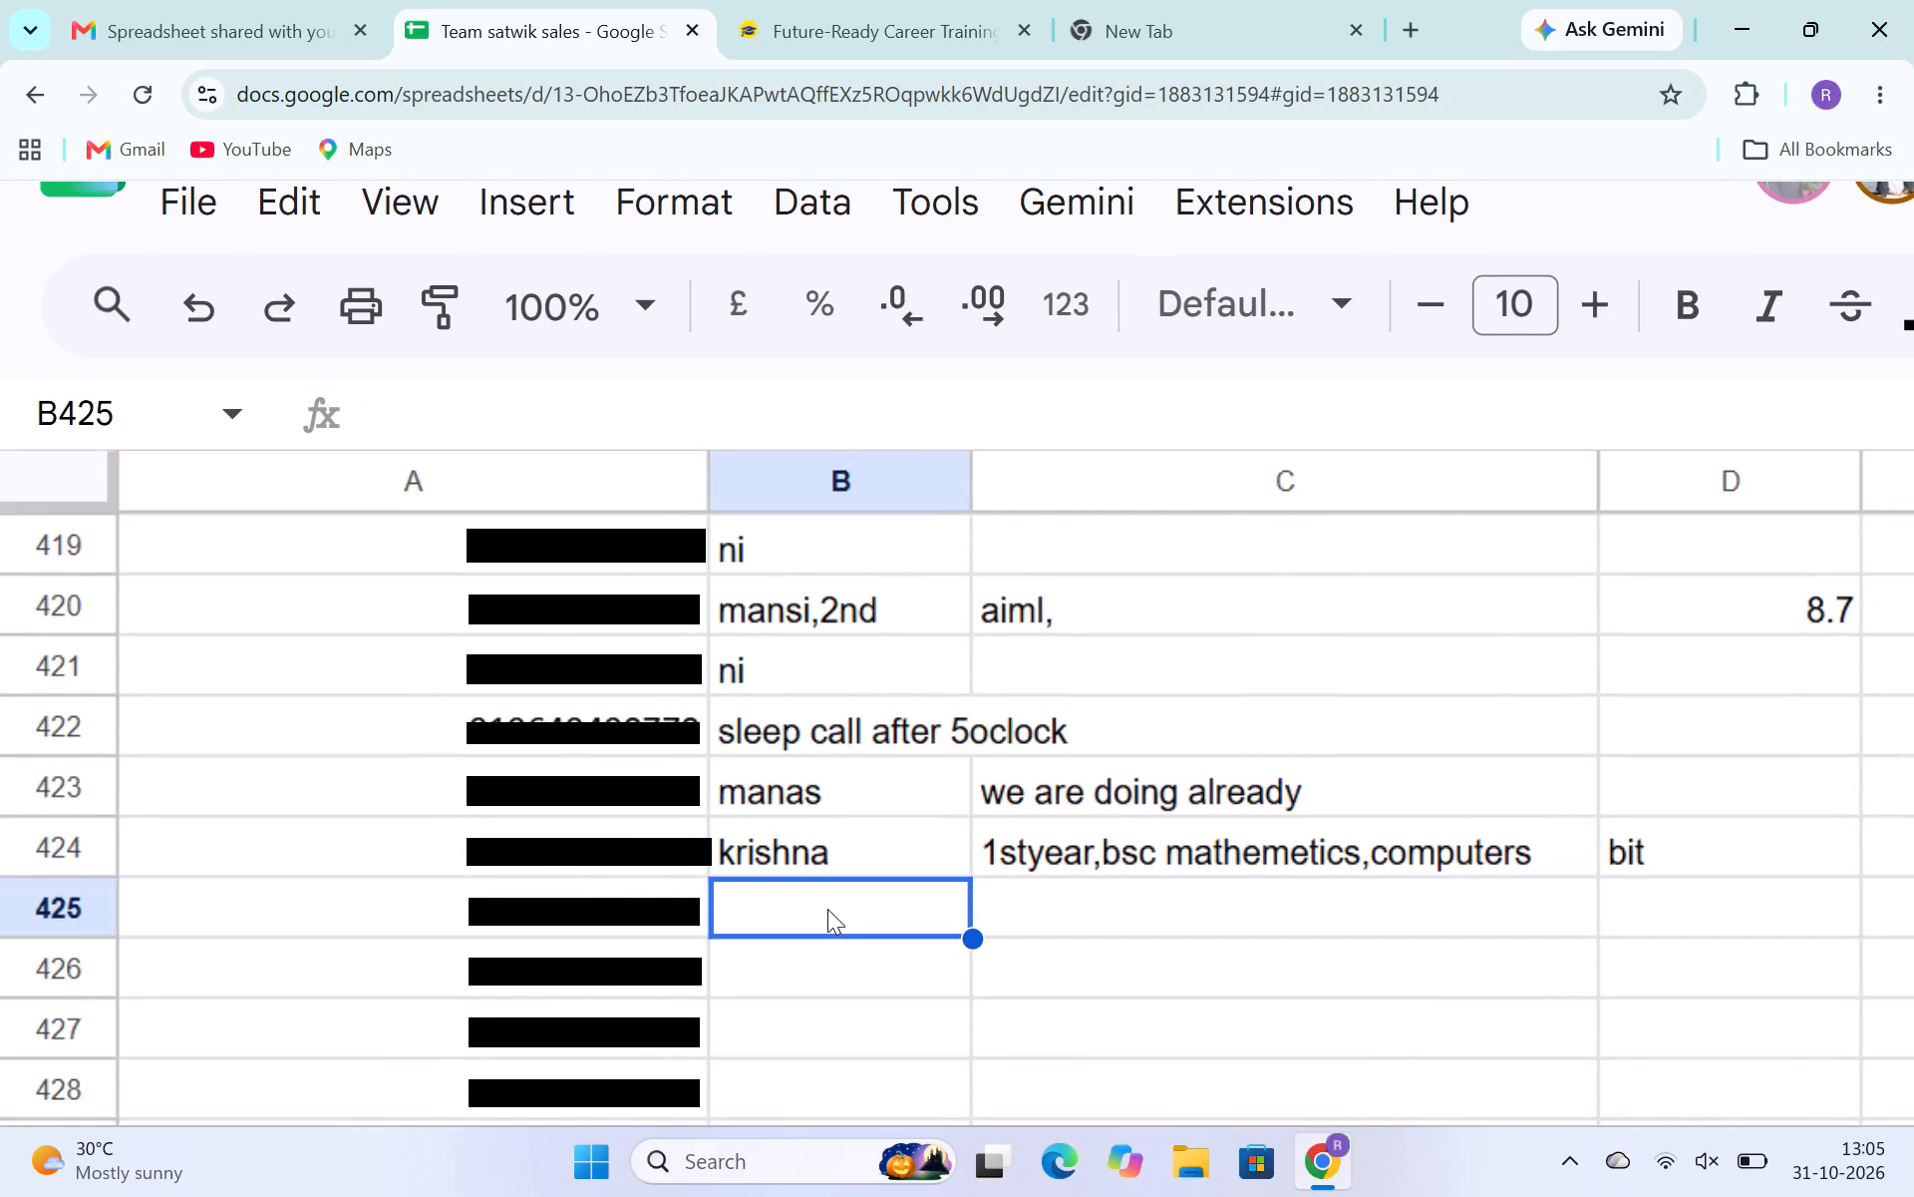
{"action": "key", "text": "Right"}
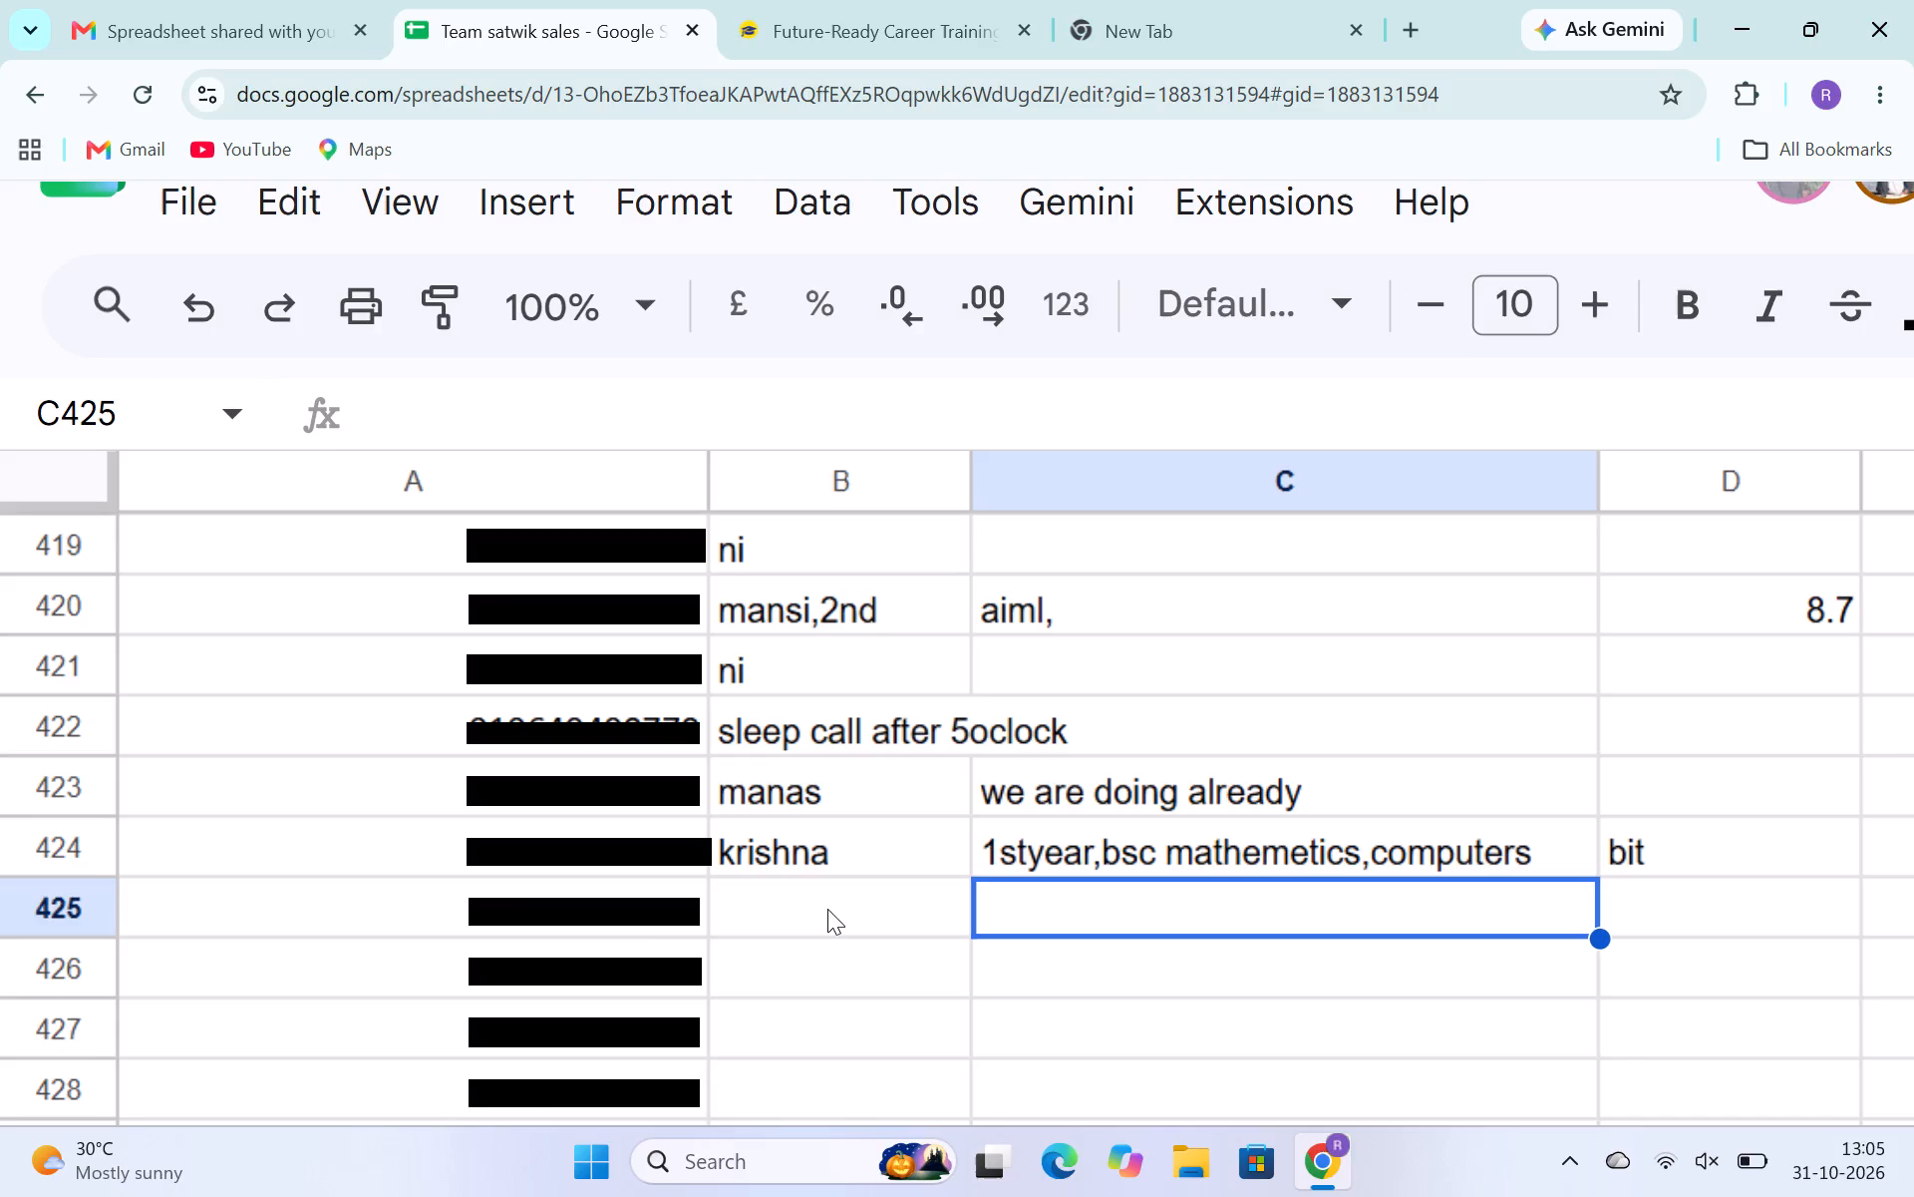
{"action": "key", "text": "Left"}
{"action": "key", "text": "Right"}
{"action": "key", "text": "Left"}
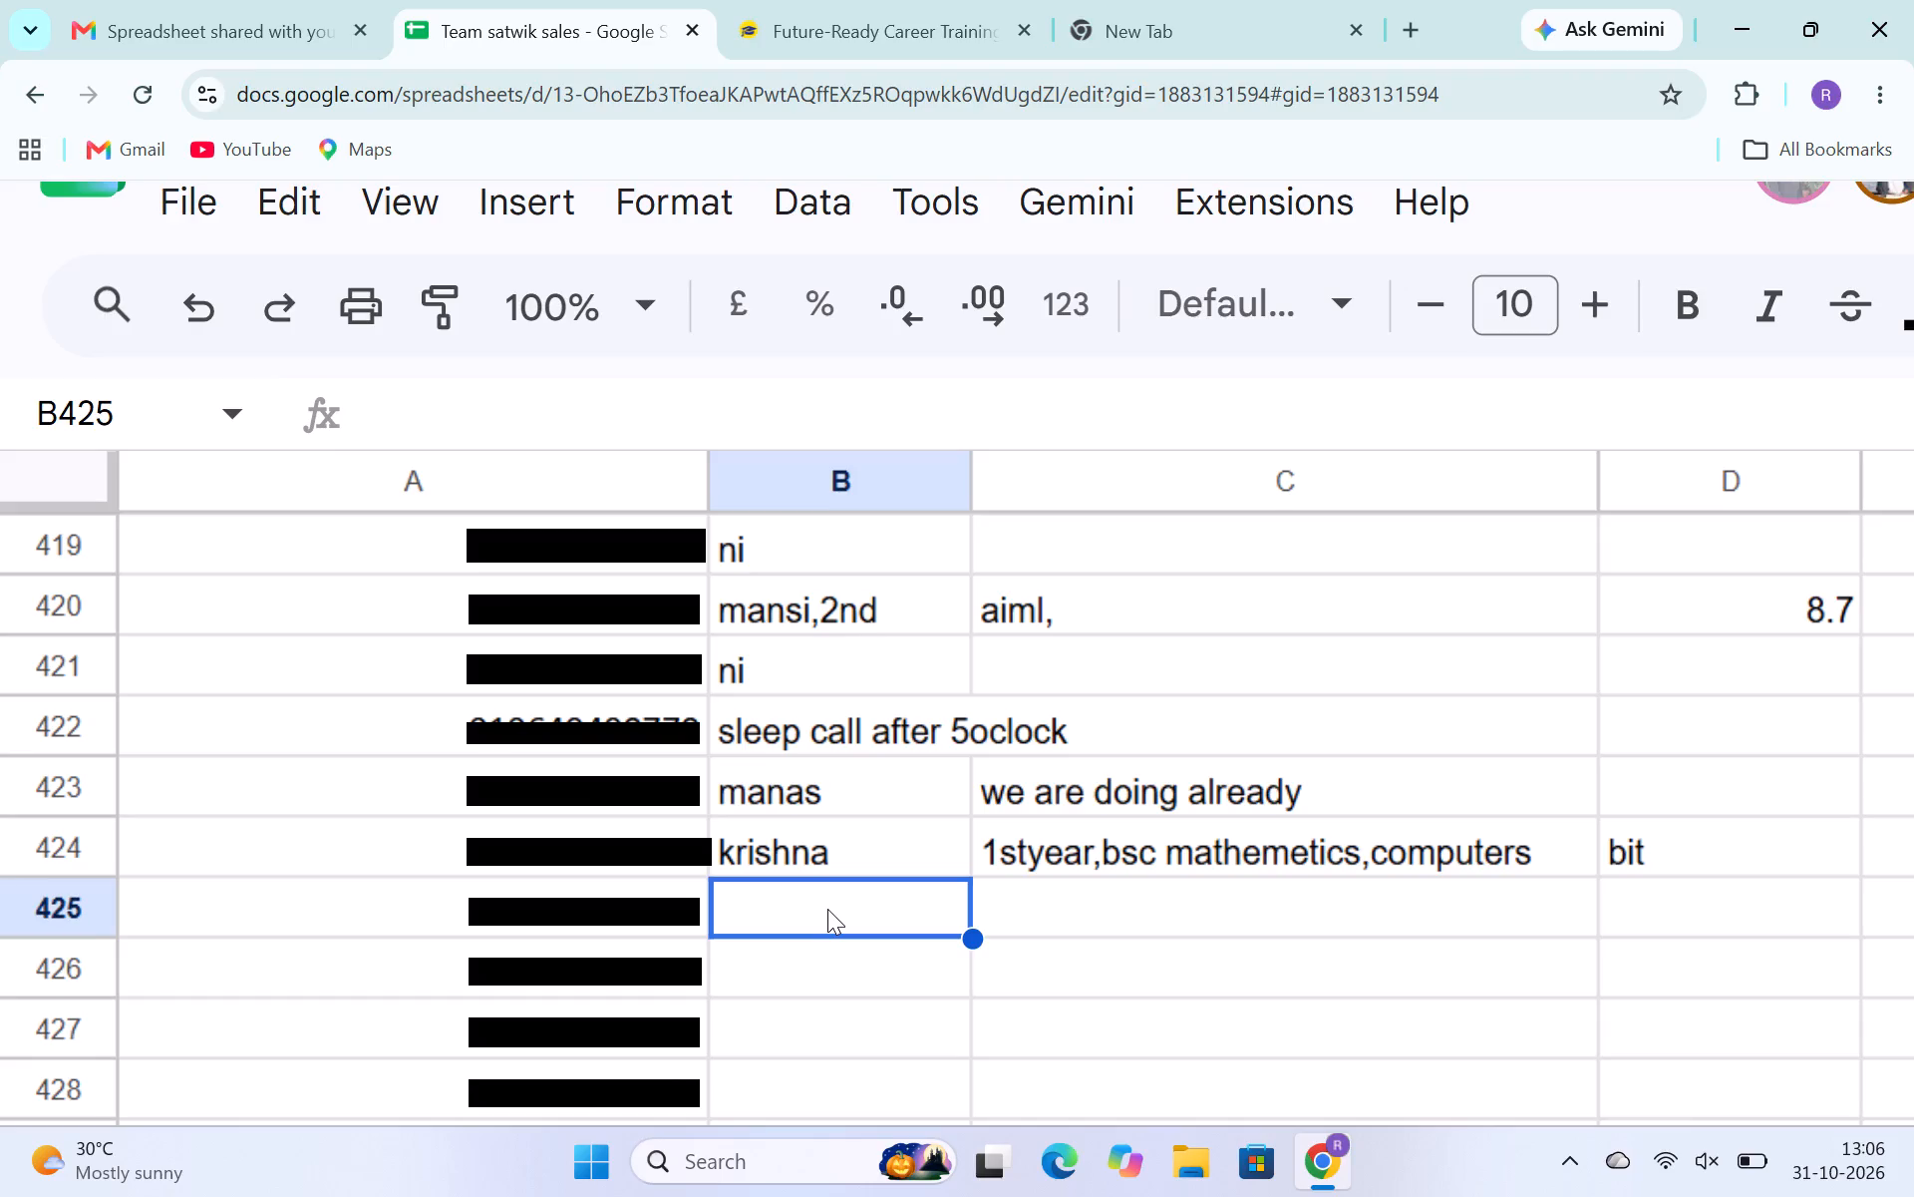
{"action": "type", "text": "ni"}
{"action": "key", "text": "Down"}
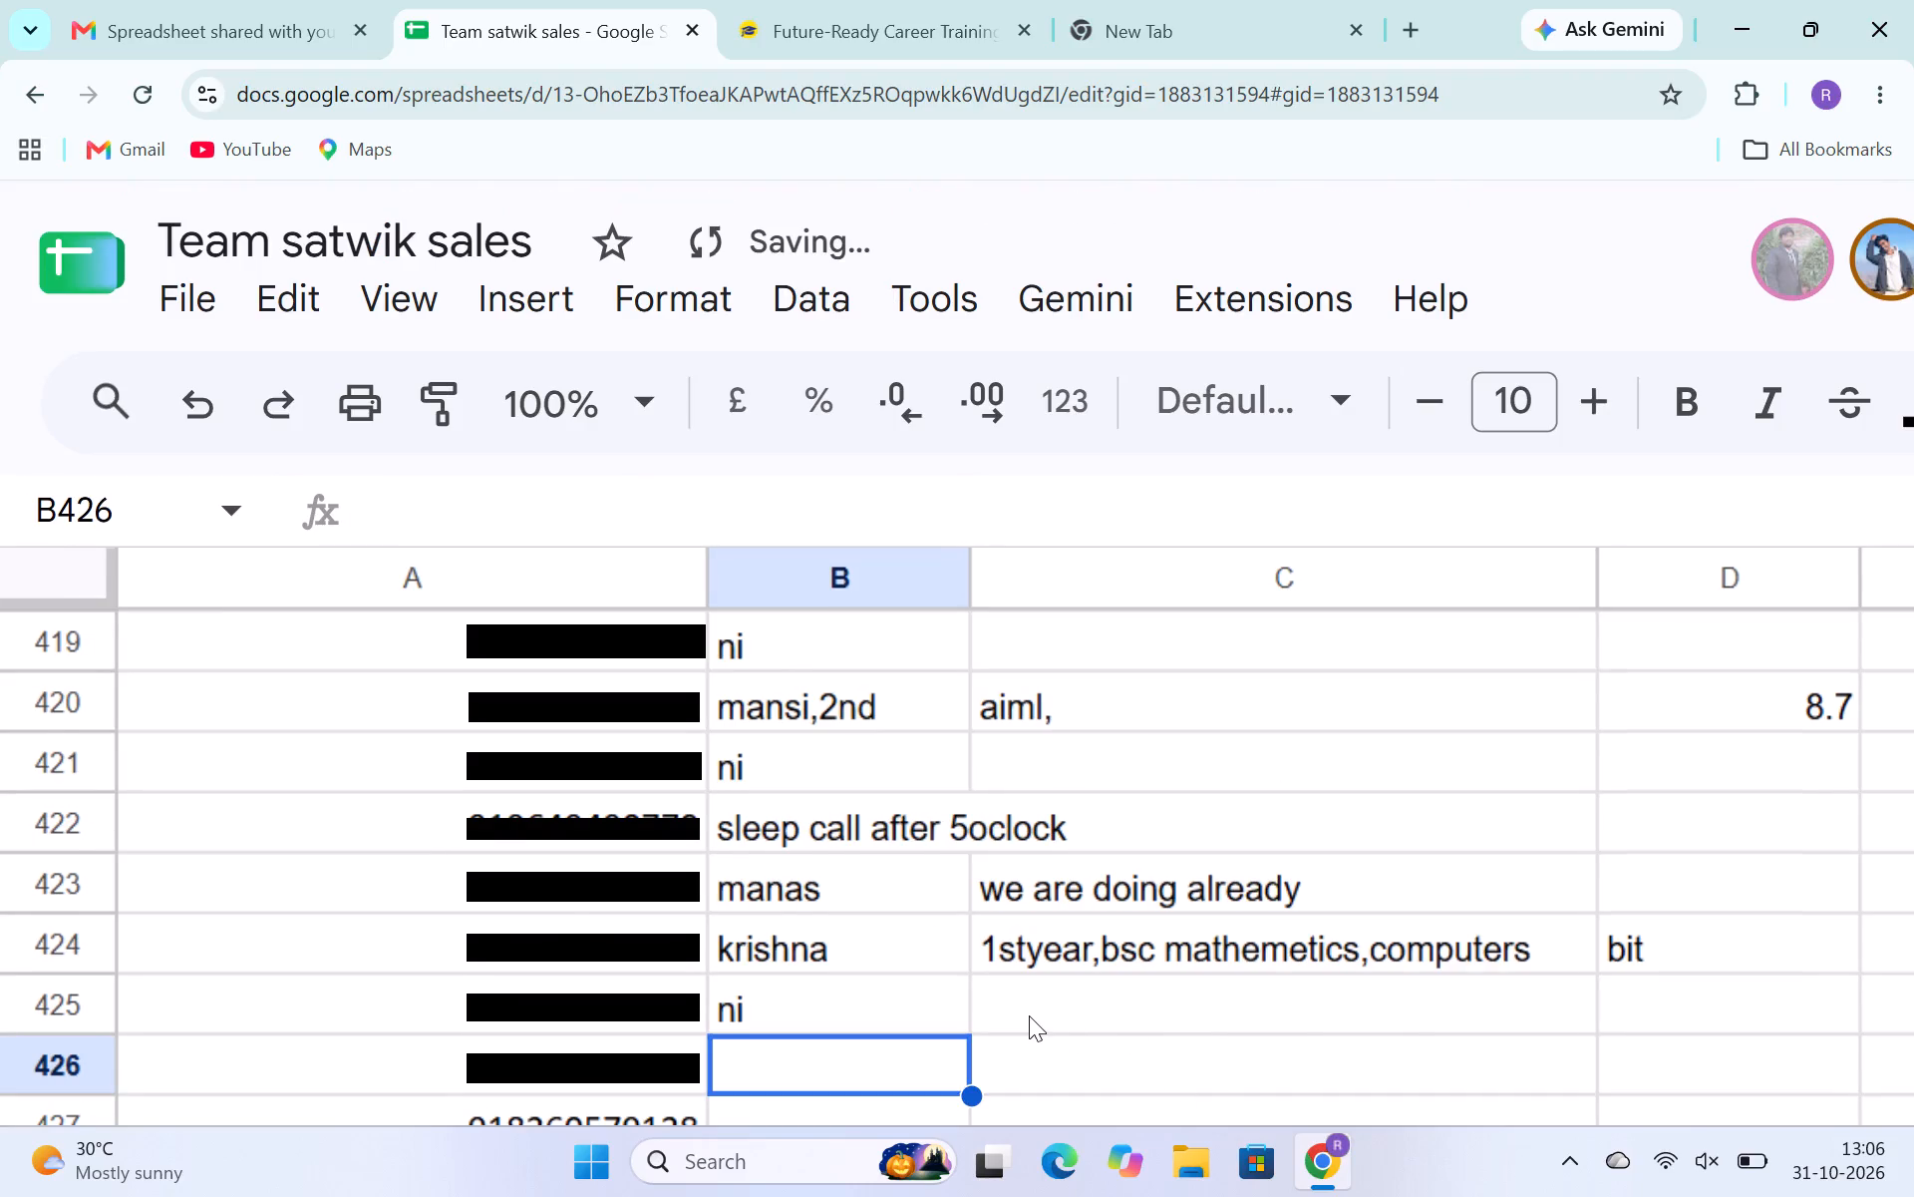
Select the contact number in cell A426.
{"action": "scroll", "coordinate": [1029, 1015], "scroll_direction": "down", "scroll_amount": 3}
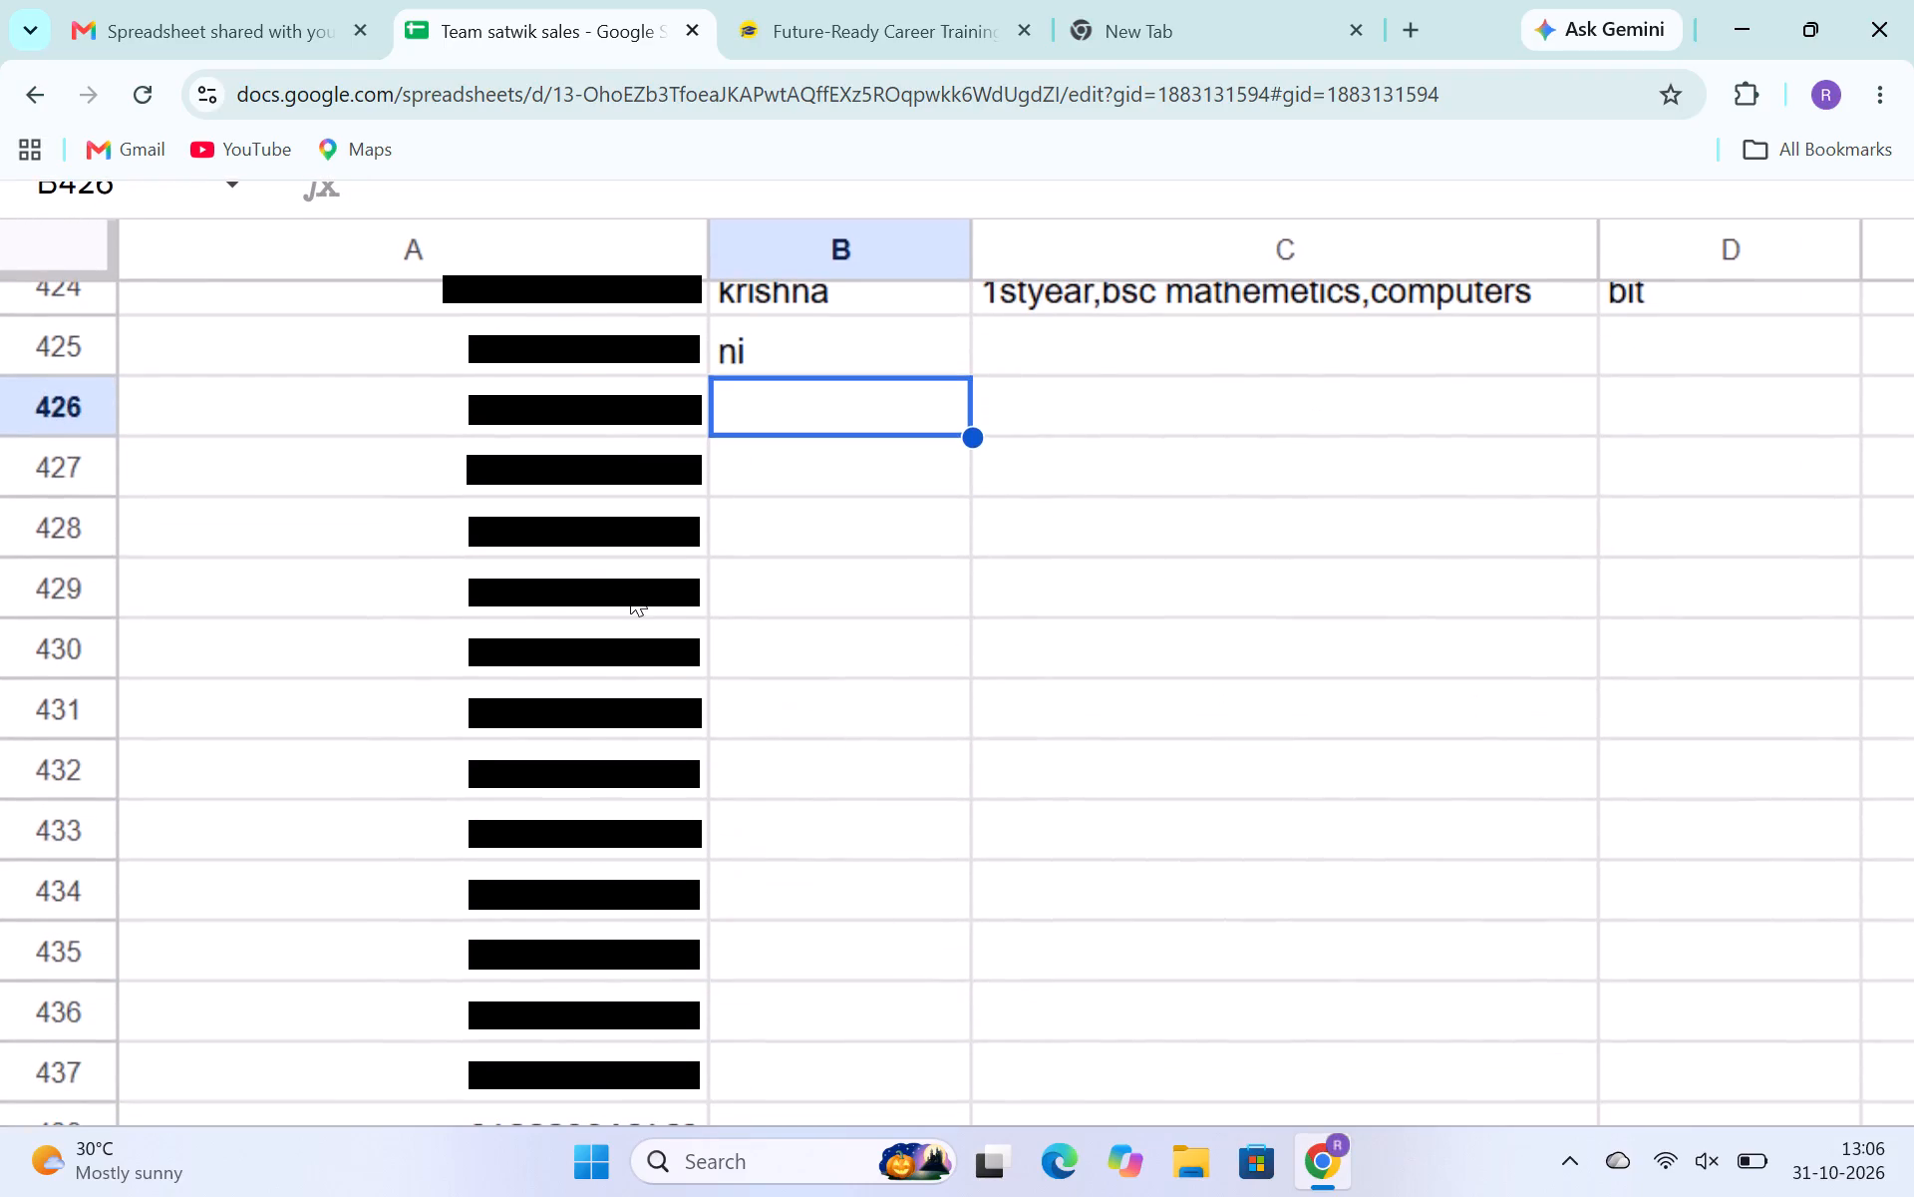
{"action": "left_click", "coordinate": [634, 428]}
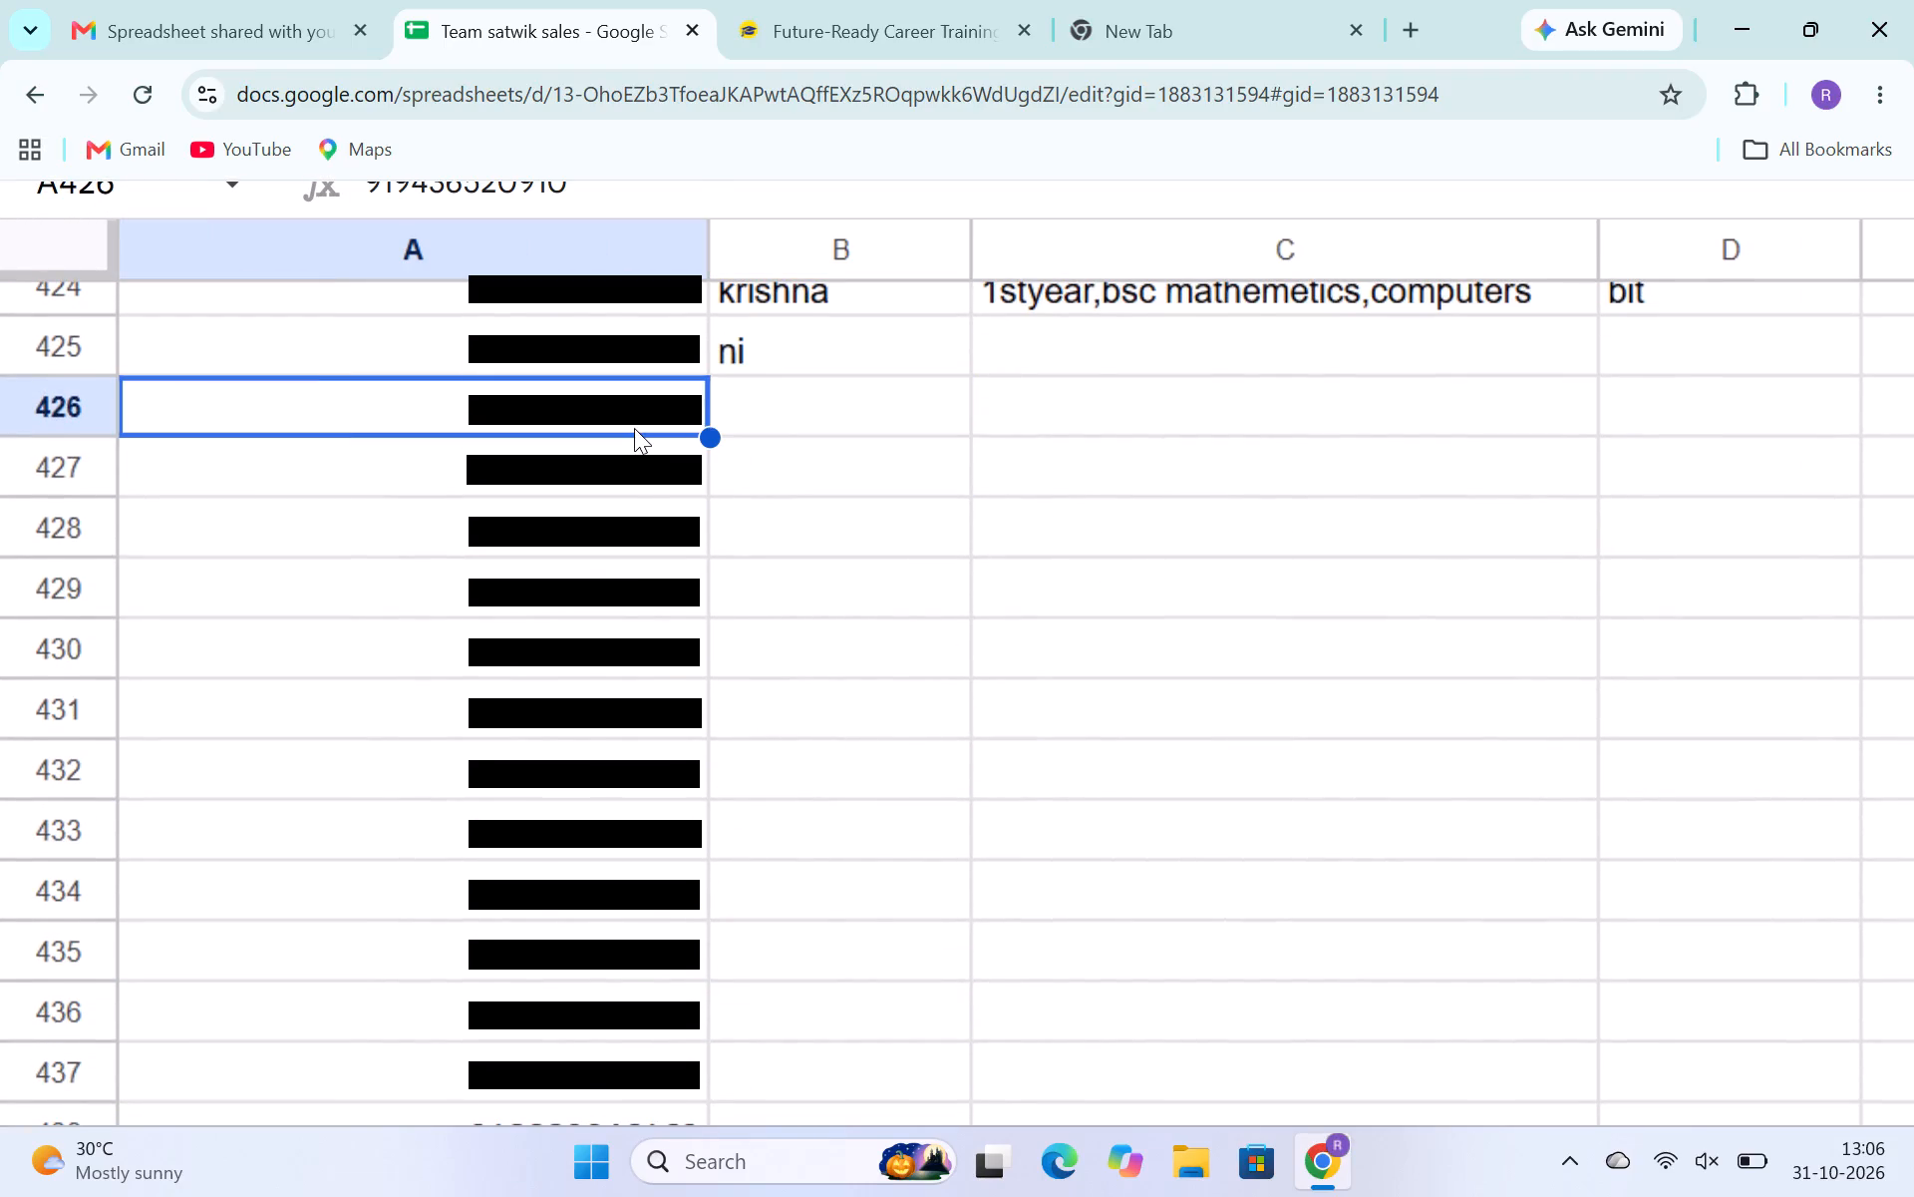
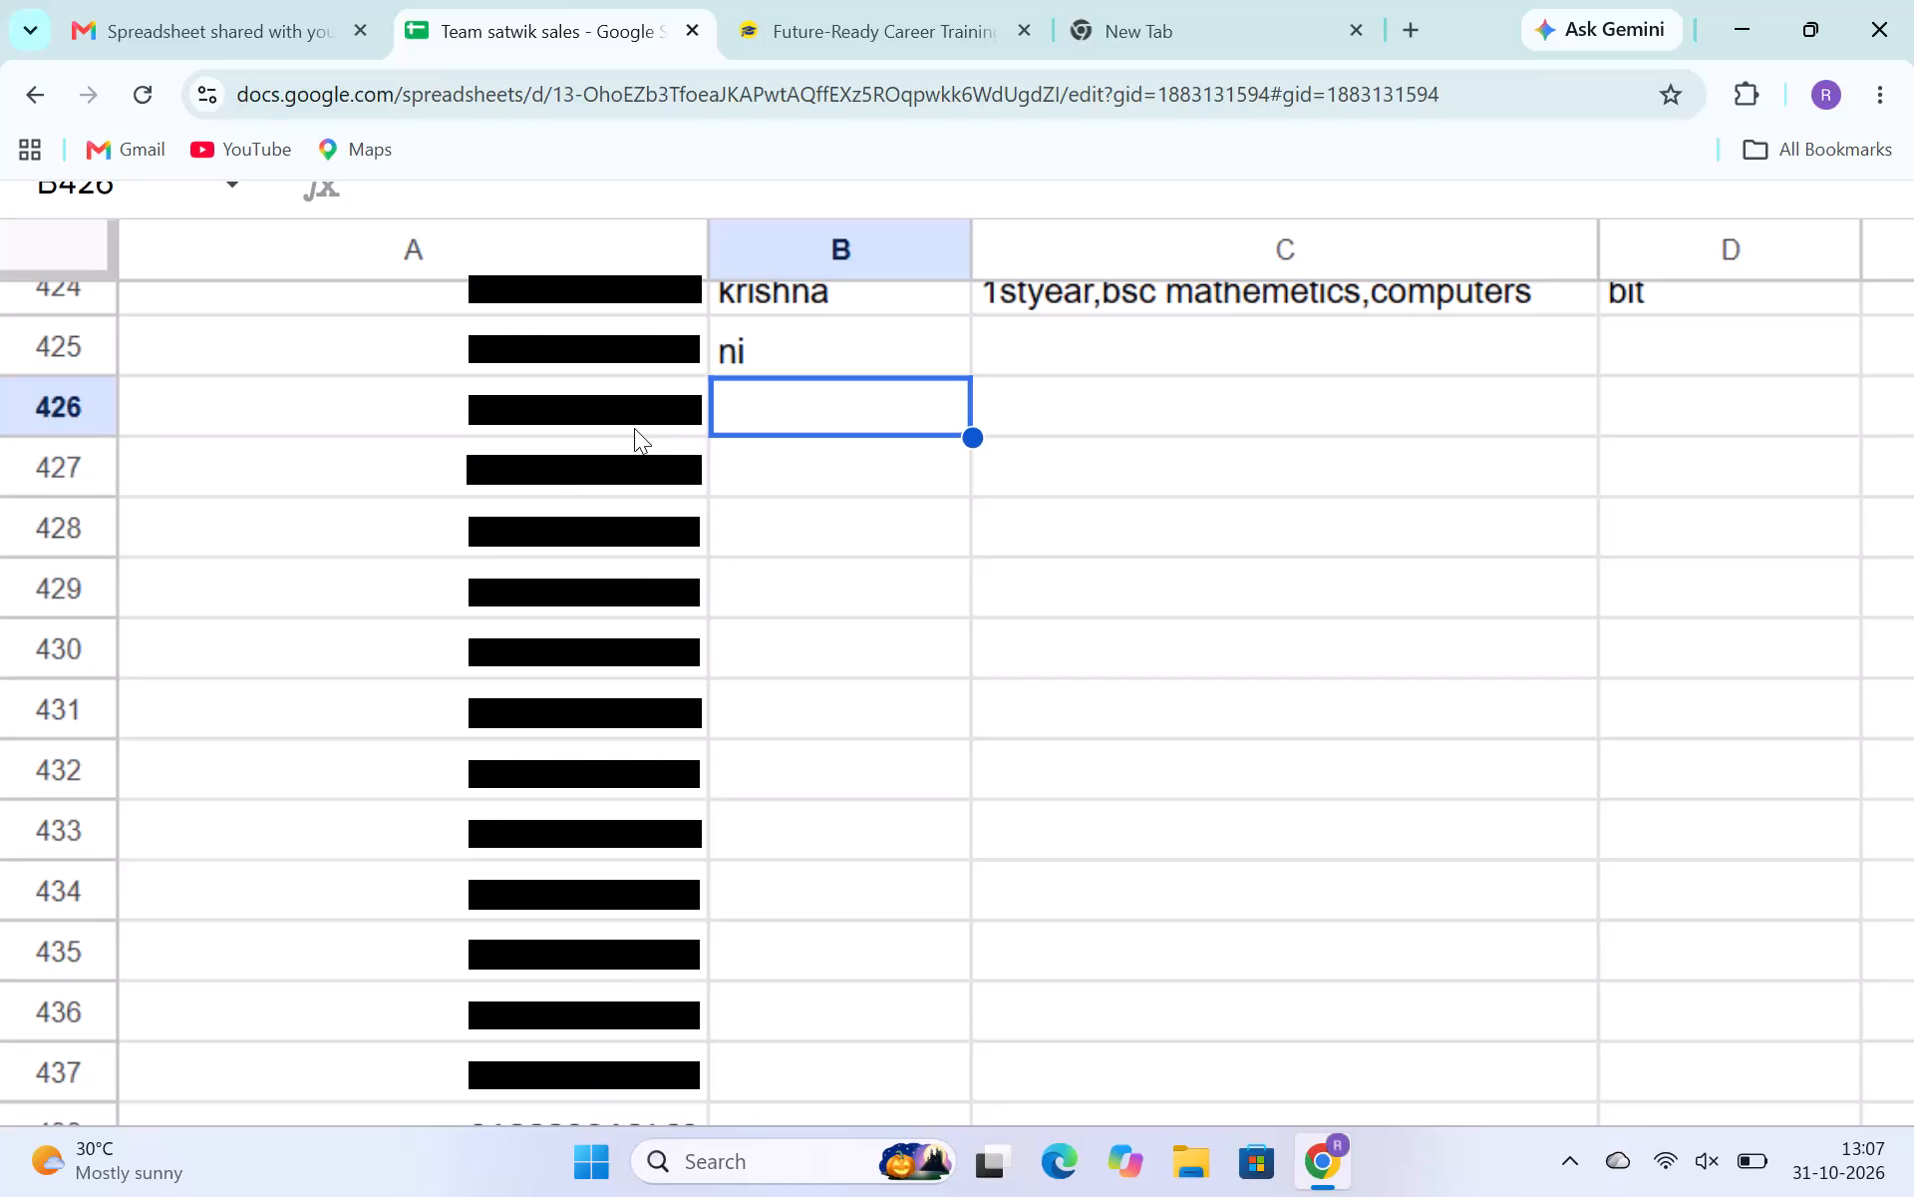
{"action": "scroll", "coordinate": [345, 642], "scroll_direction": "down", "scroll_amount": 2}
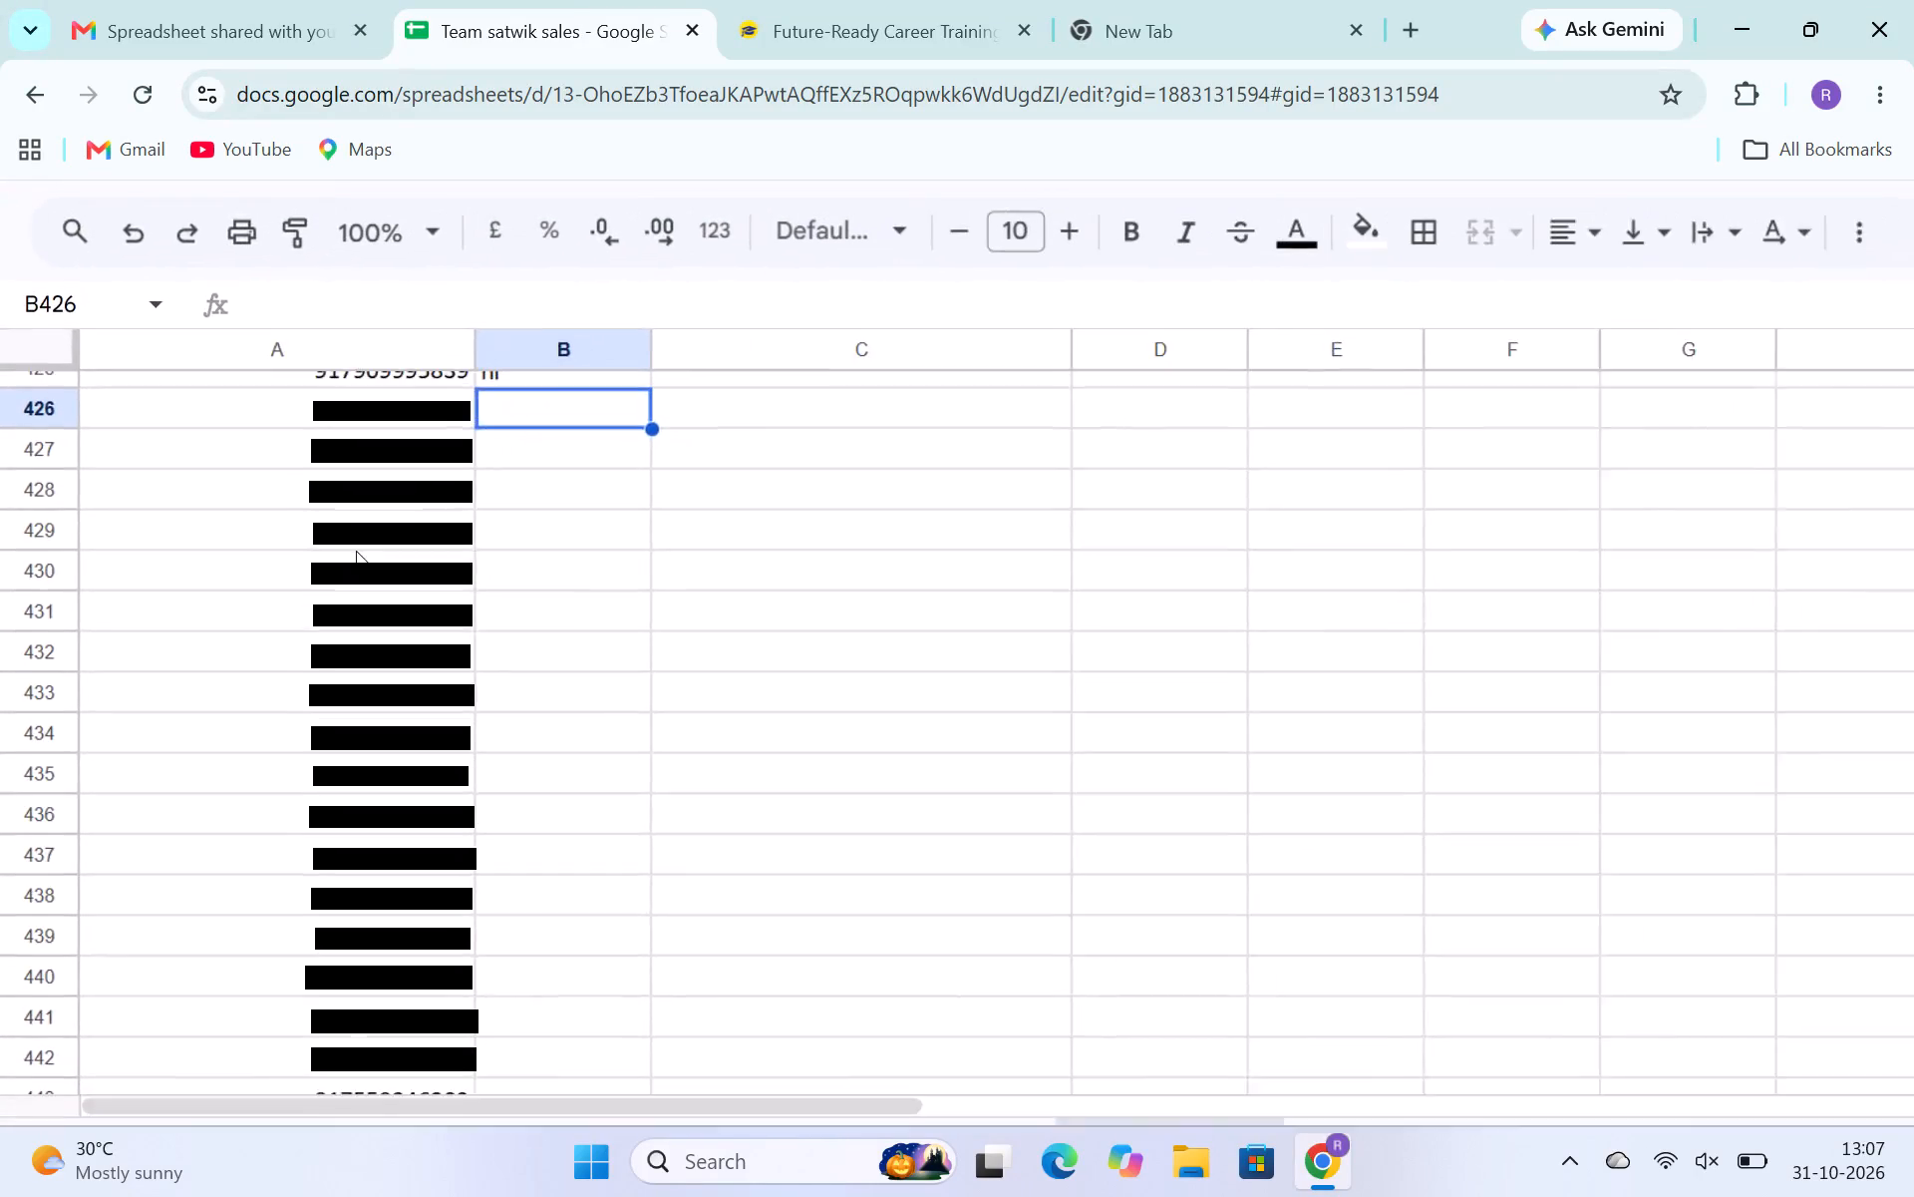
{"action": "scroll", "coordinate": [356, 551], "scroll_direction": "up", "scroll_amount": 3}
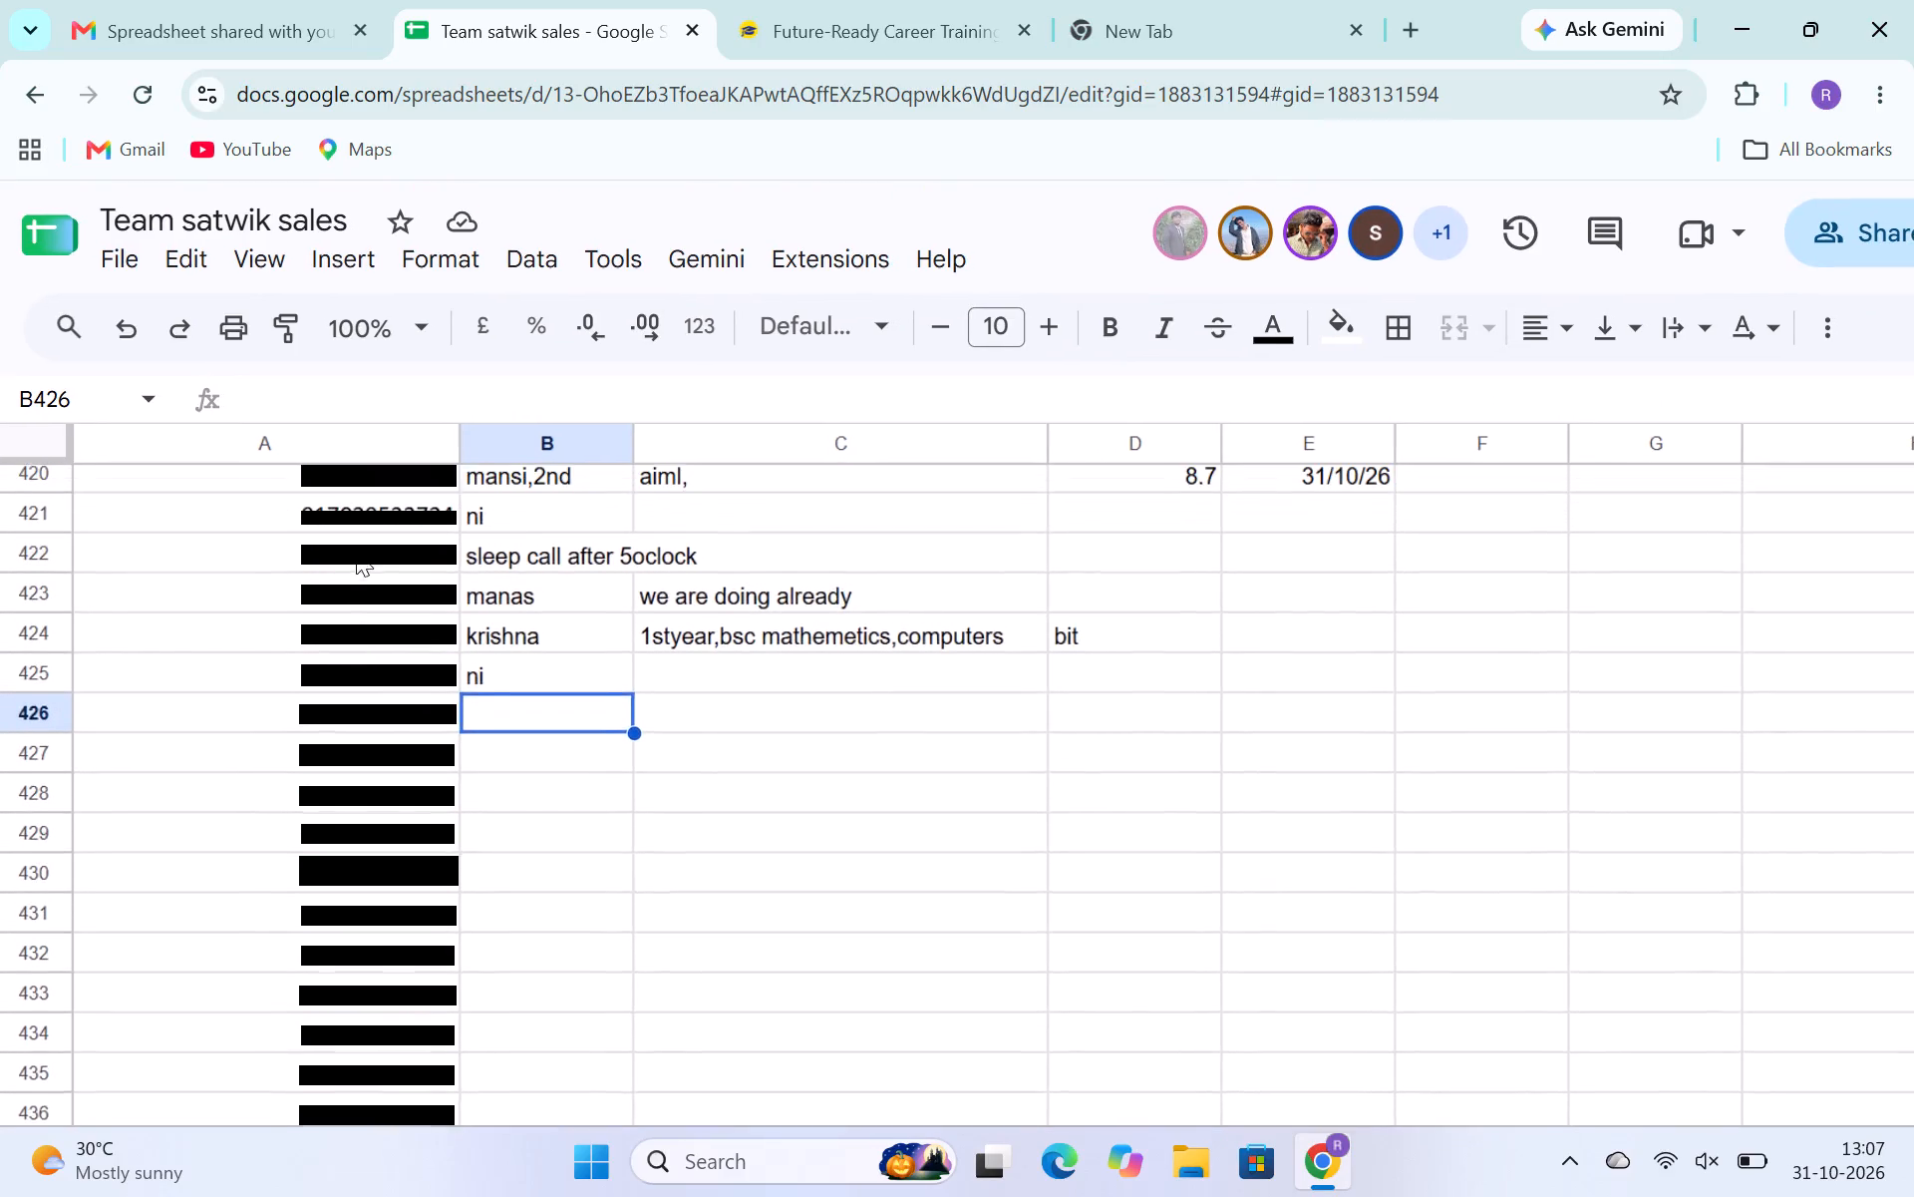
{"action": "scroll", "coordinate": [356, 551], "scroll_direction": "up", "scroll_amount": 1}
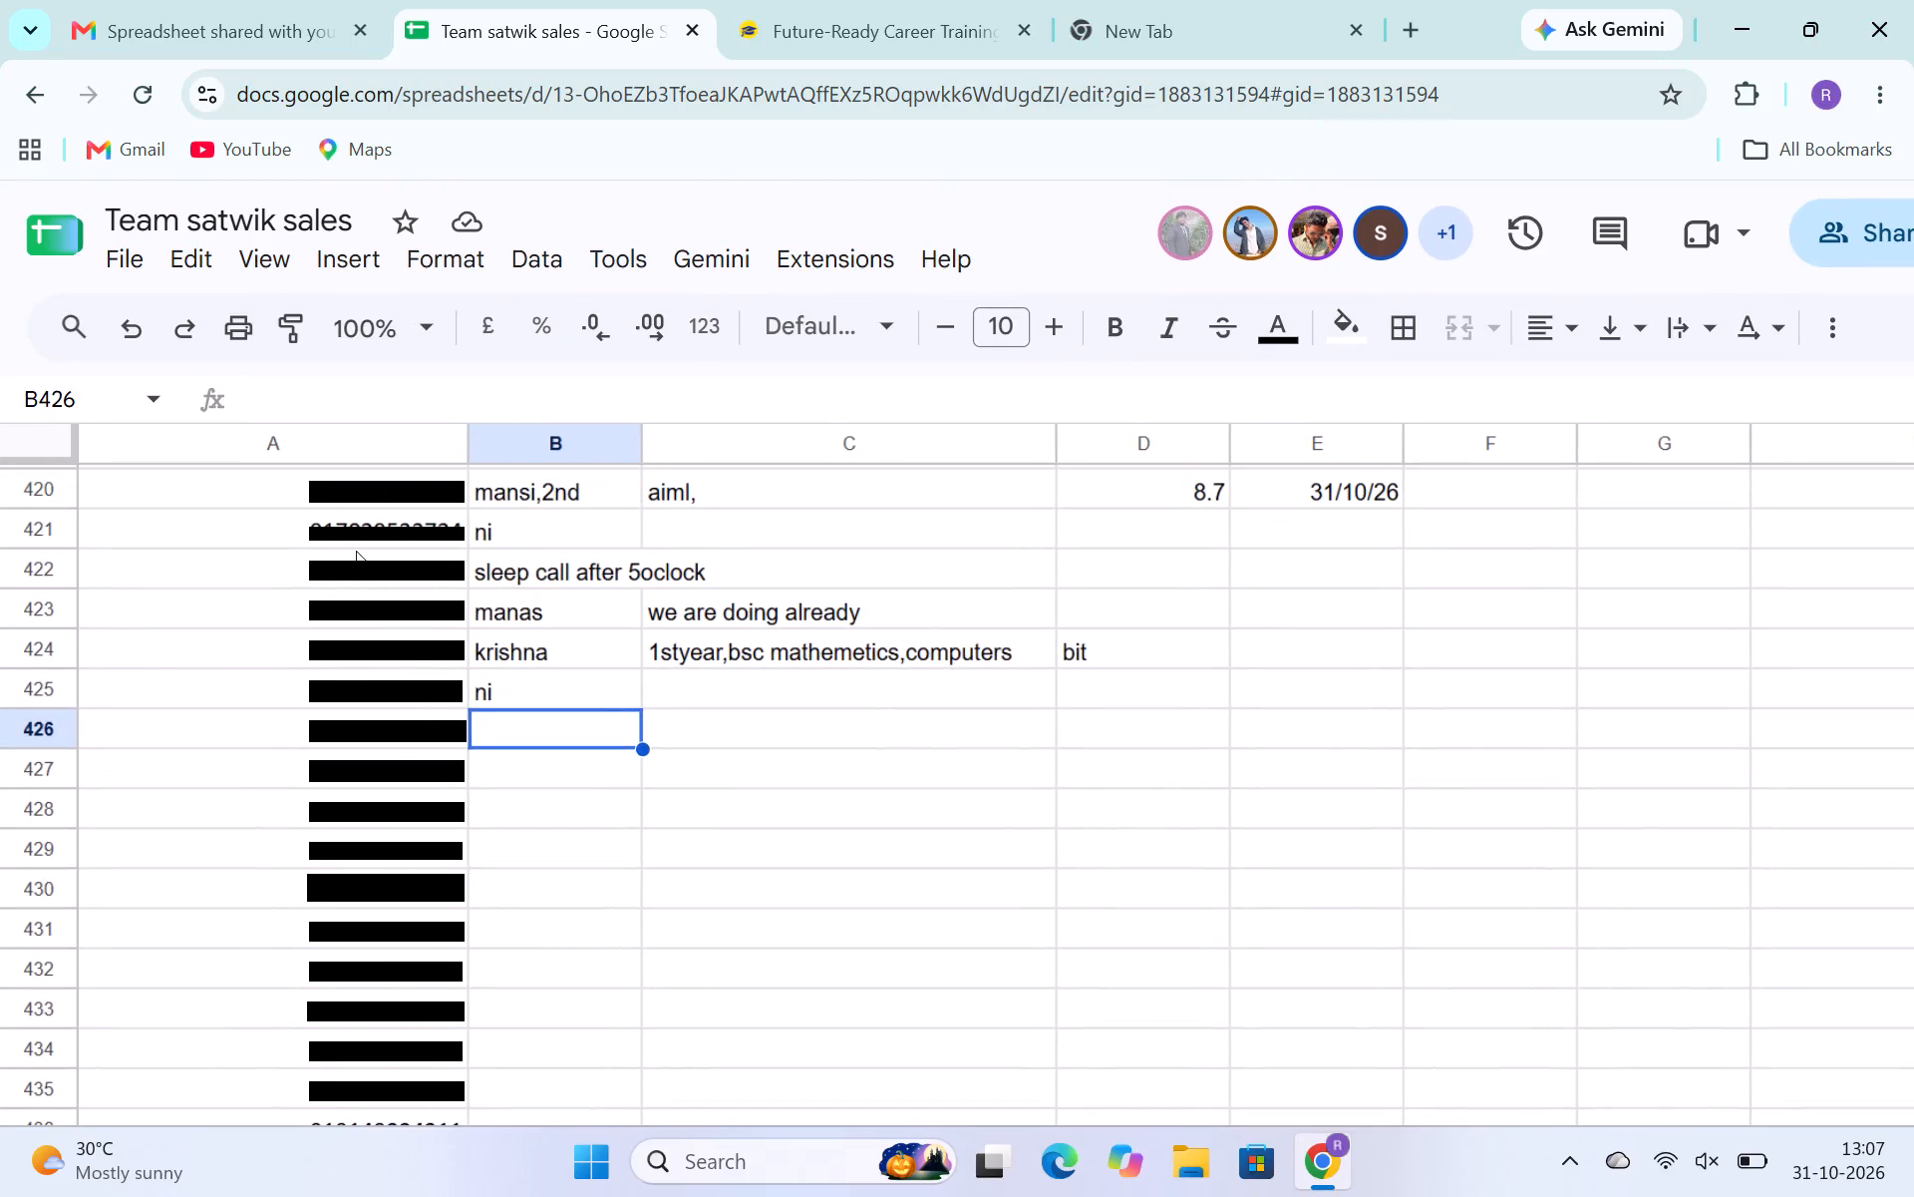
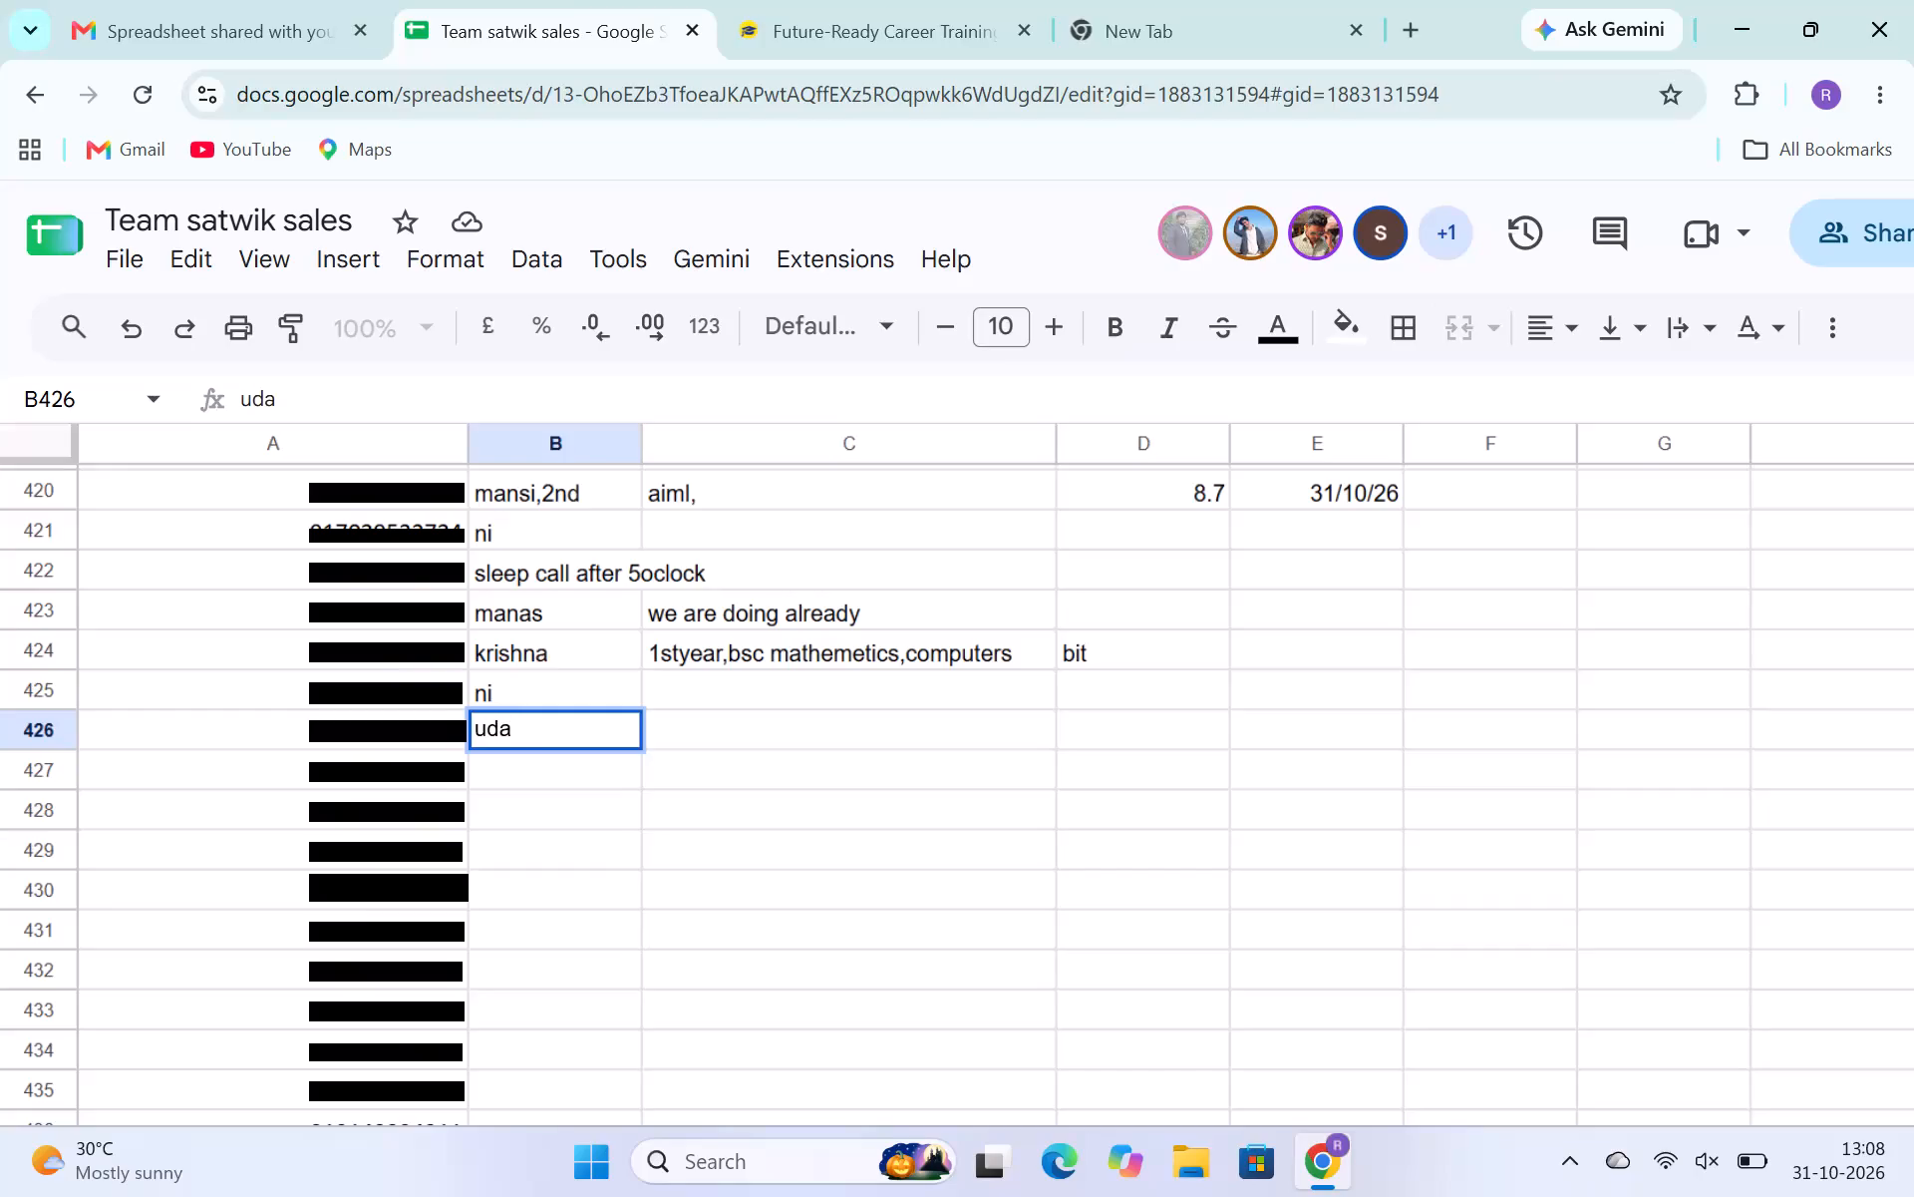
Complete the contact's note in cell B426 as udaiiput.
{"action": "key", "text": "i"}
{"action": "type", "text": "iput"}
{"action": "key", "text": "Right"}
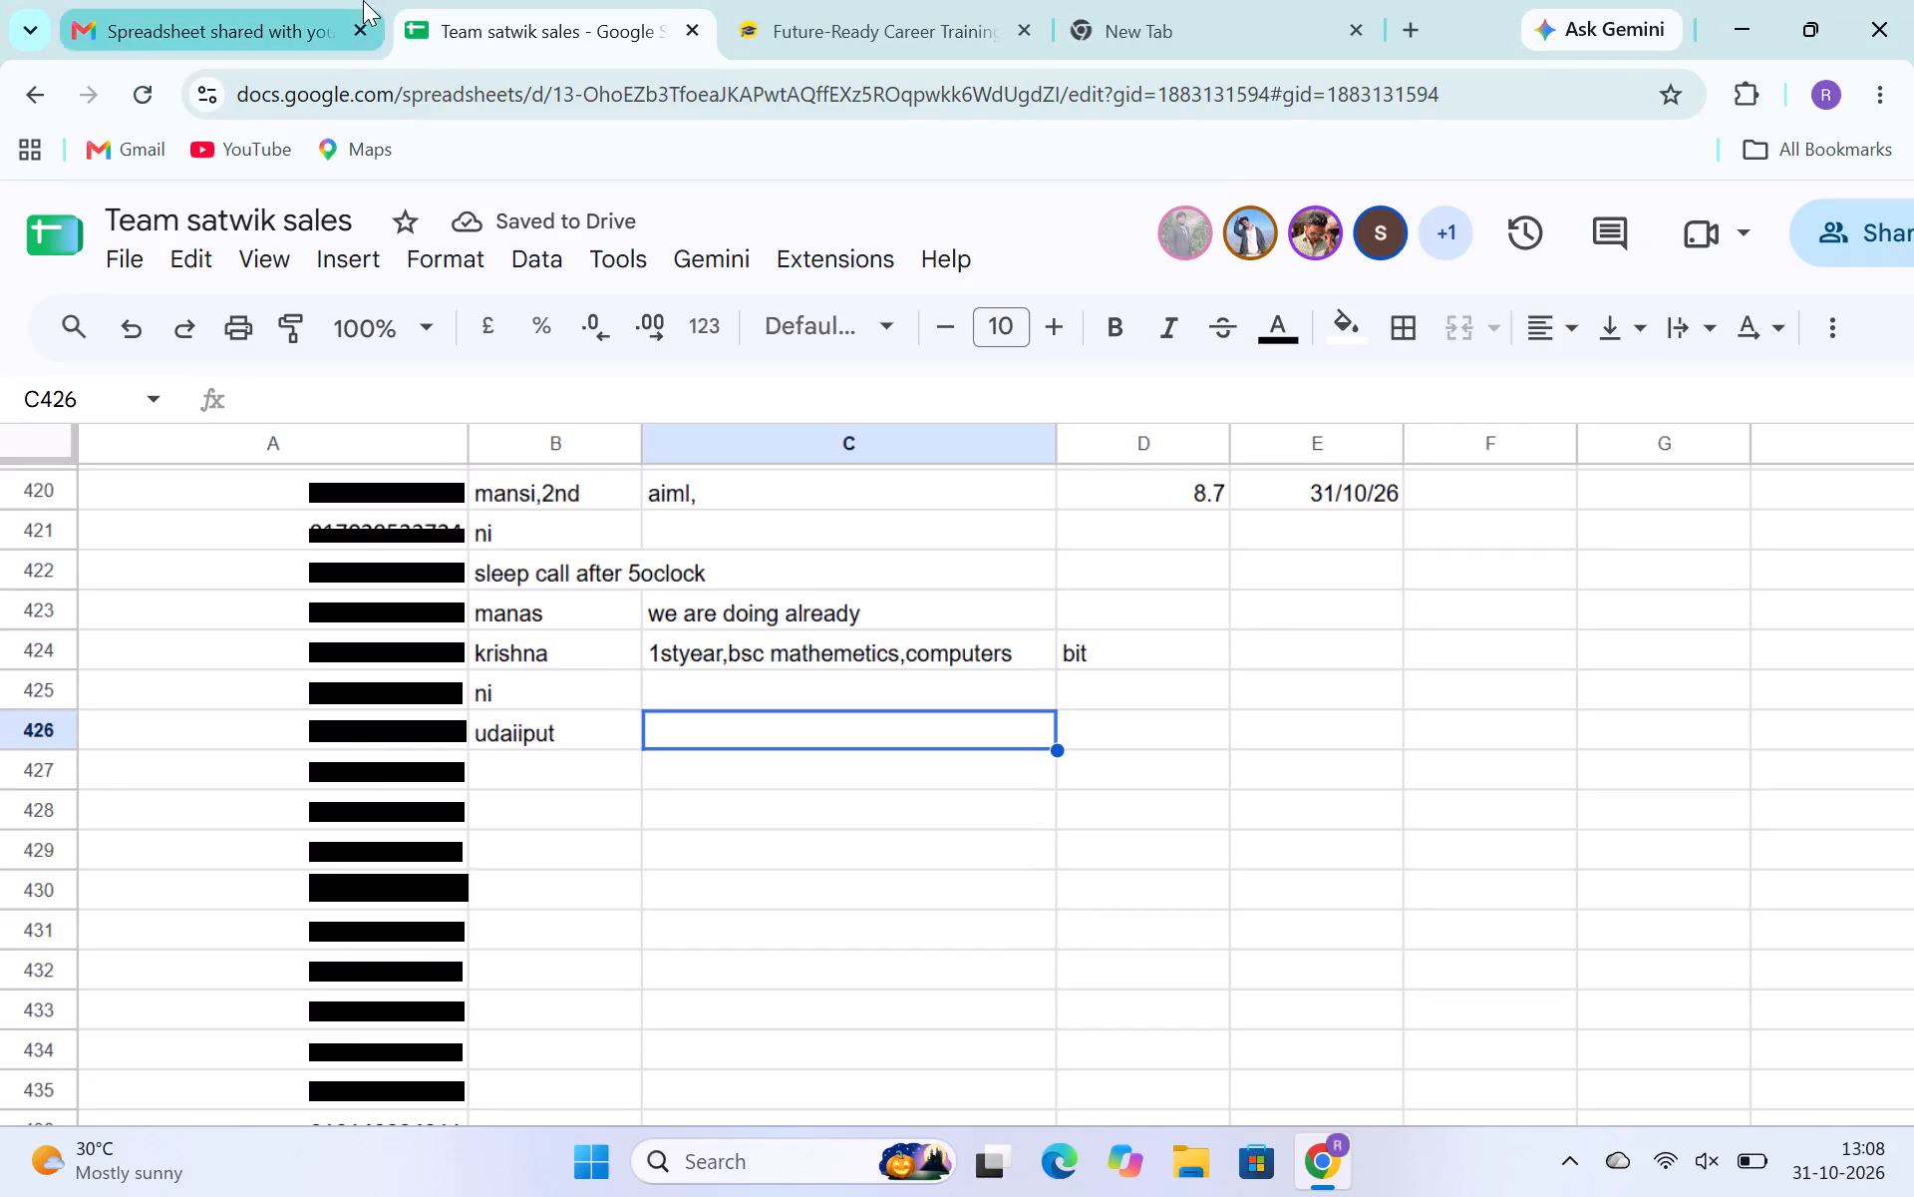
Switch to the Learners Track website, search its courses for chemi, and clear the search text.
{"action": "left_click", "coordinate": [831, 0]}
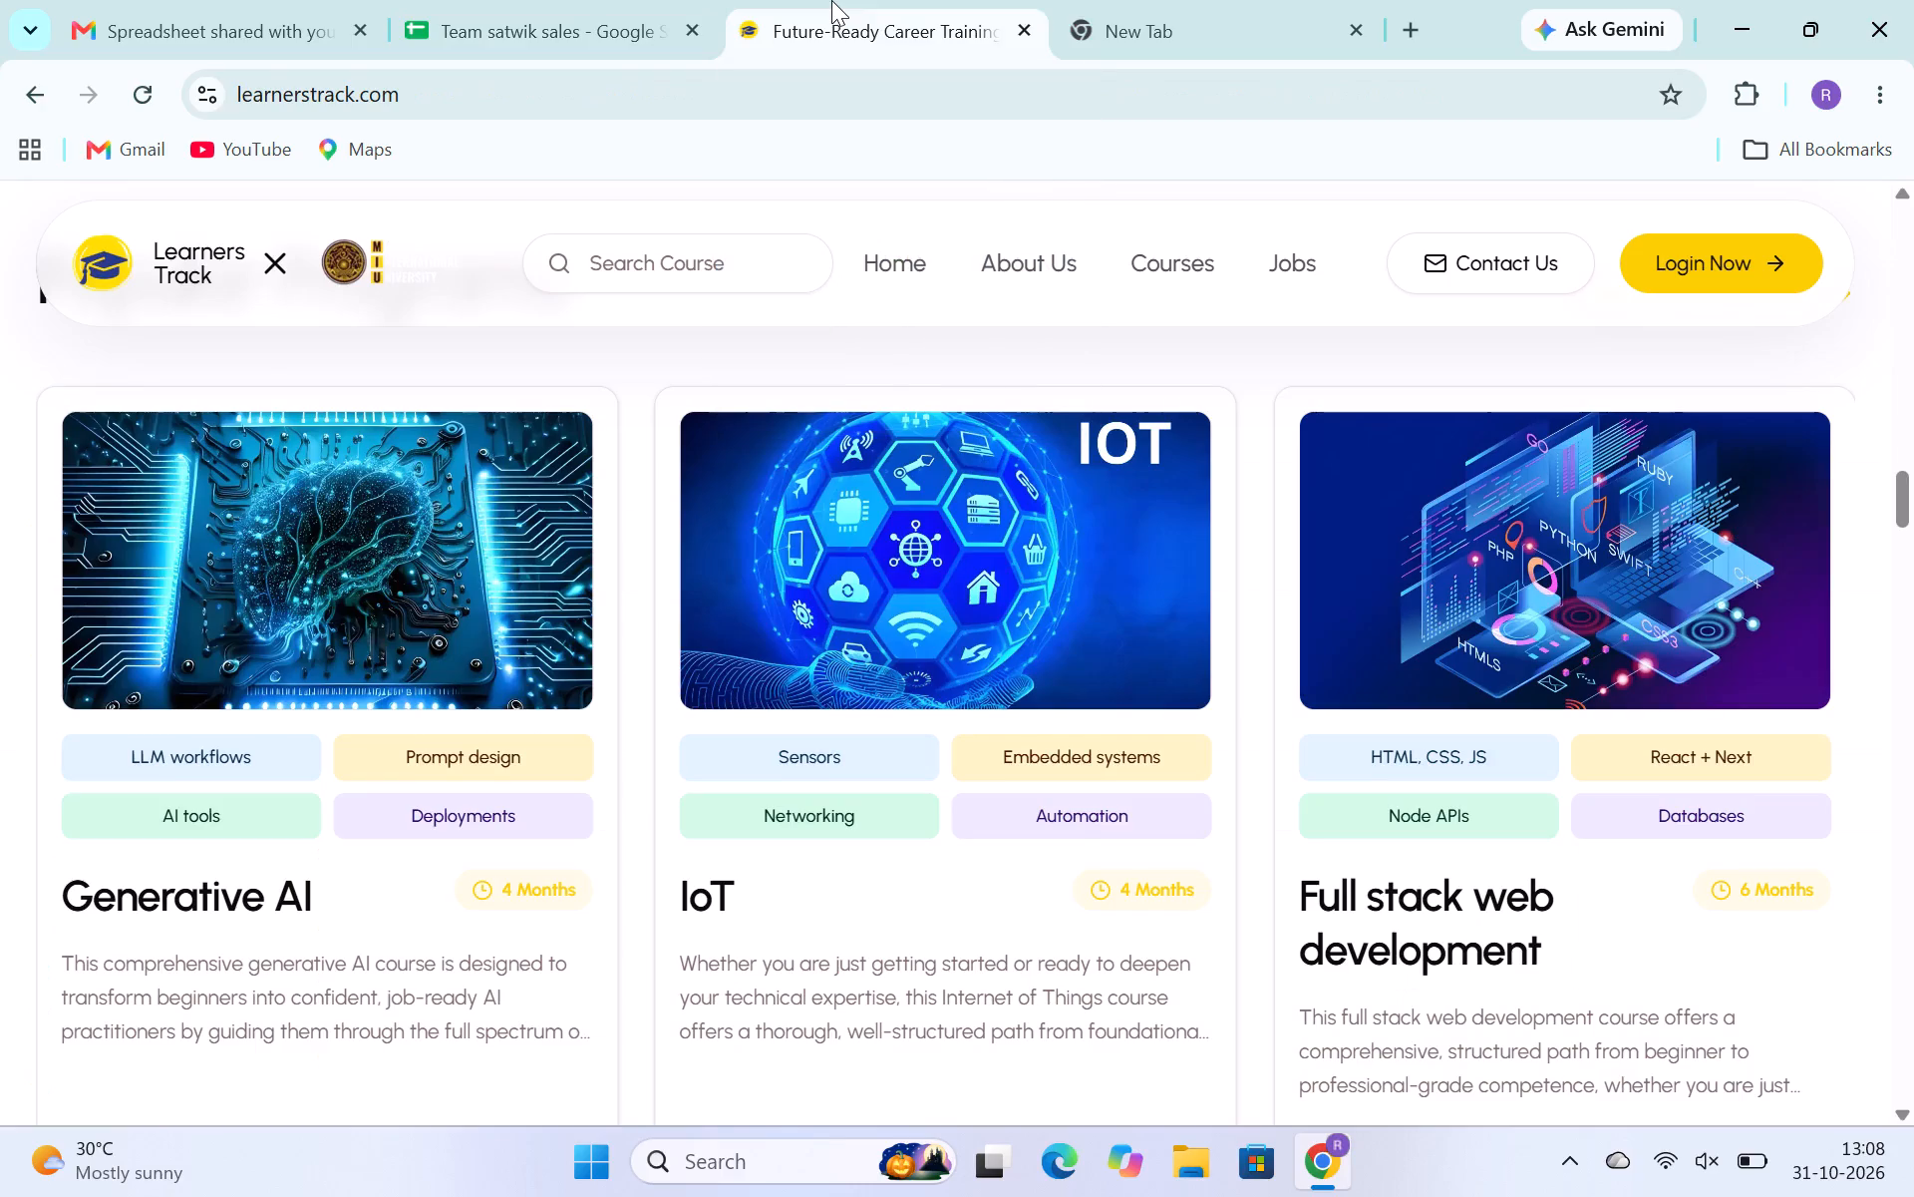
{"action": "left_click", "coordinate": [600, 17]}
{"action": "left_click", "coordinate": [890, 0]}
{"action": "left_click", "coordinate": [656, 272]}
{"action": "type", "text": "chemi"}
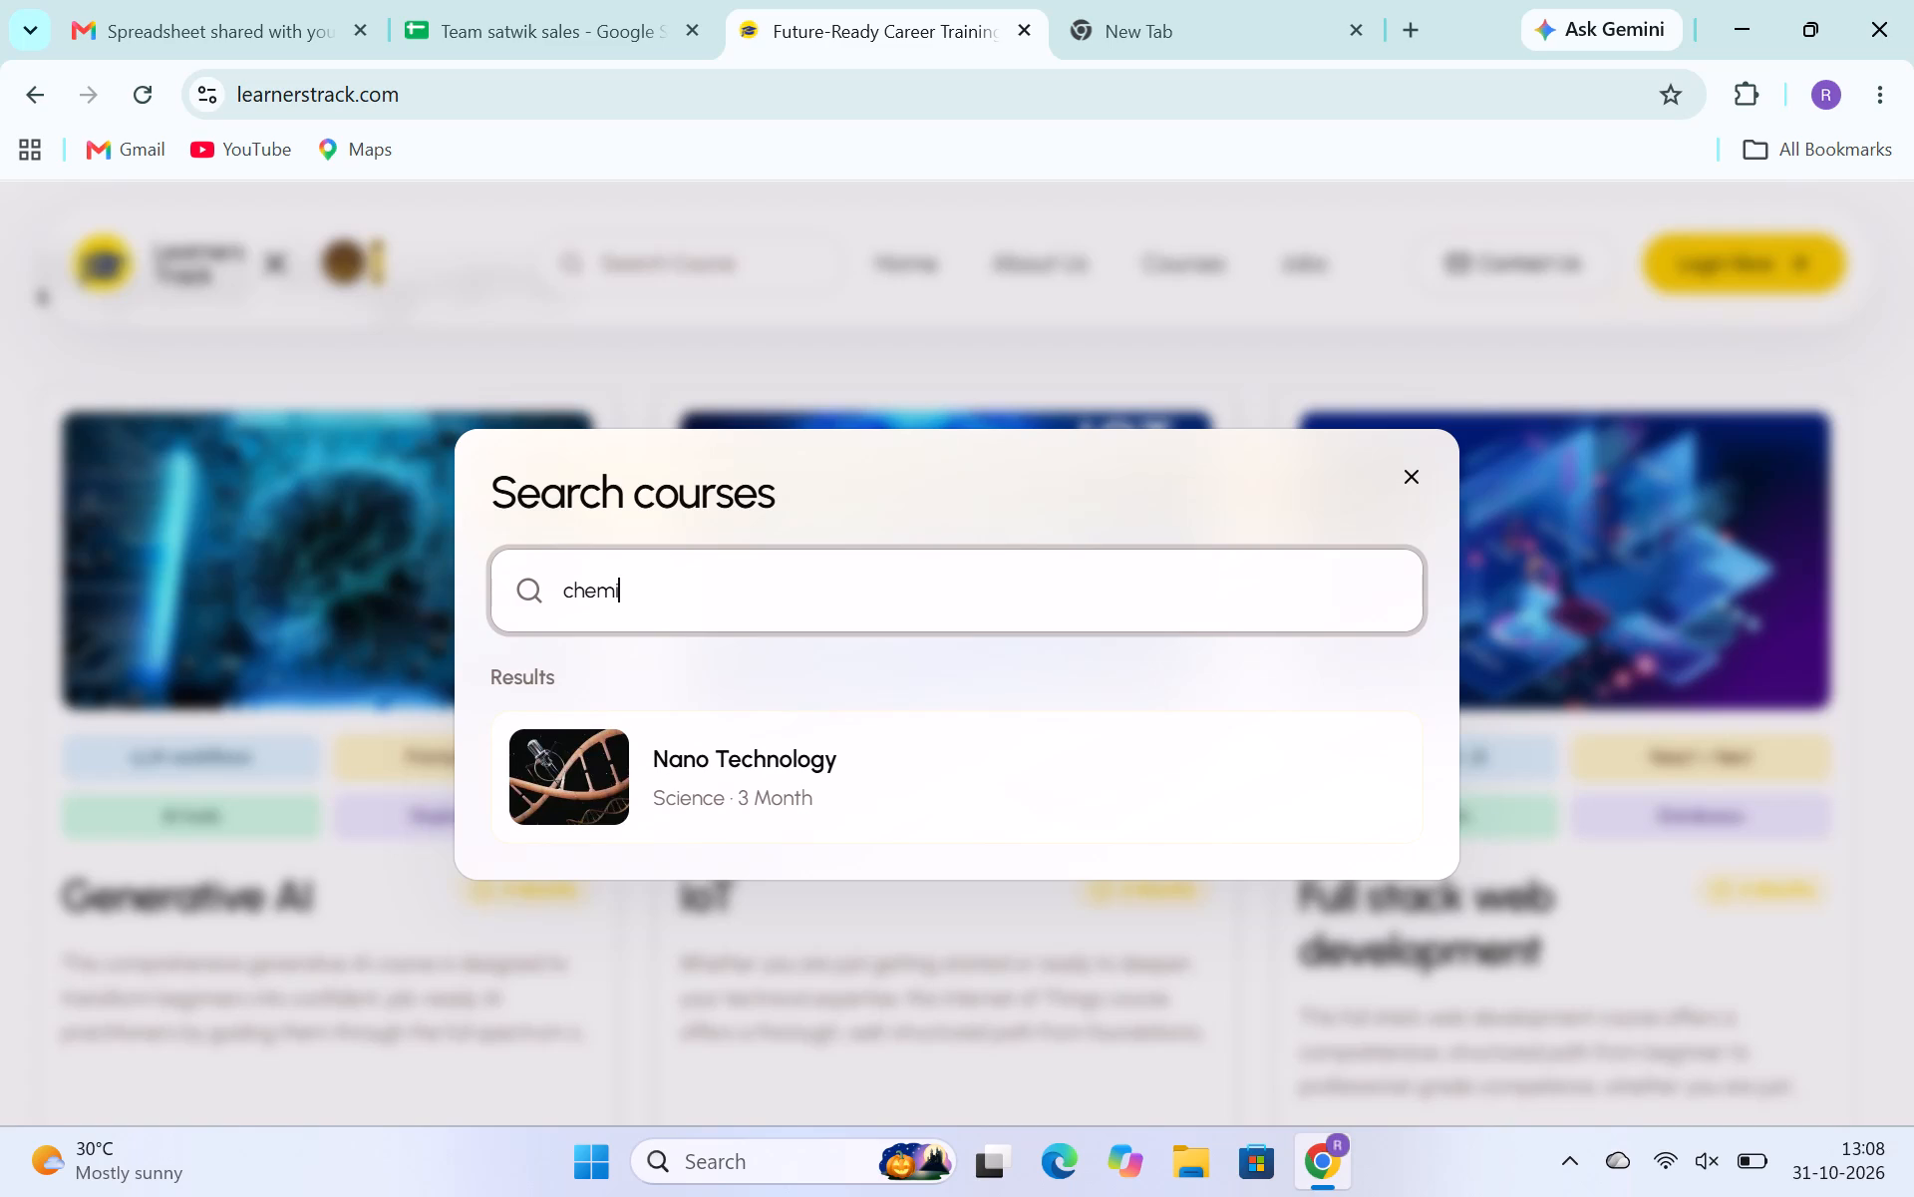
{"action": "key", "text": "BackSpace"}
{"action": "key", "text": "BackSpace"}
{"action": "key", "text": "BackSpace"}
{"action": "key", "text": "BackSpace"}
{"action": "key", "text": "BackSpace"}
{"action": "key", "text": "BackSpace"}
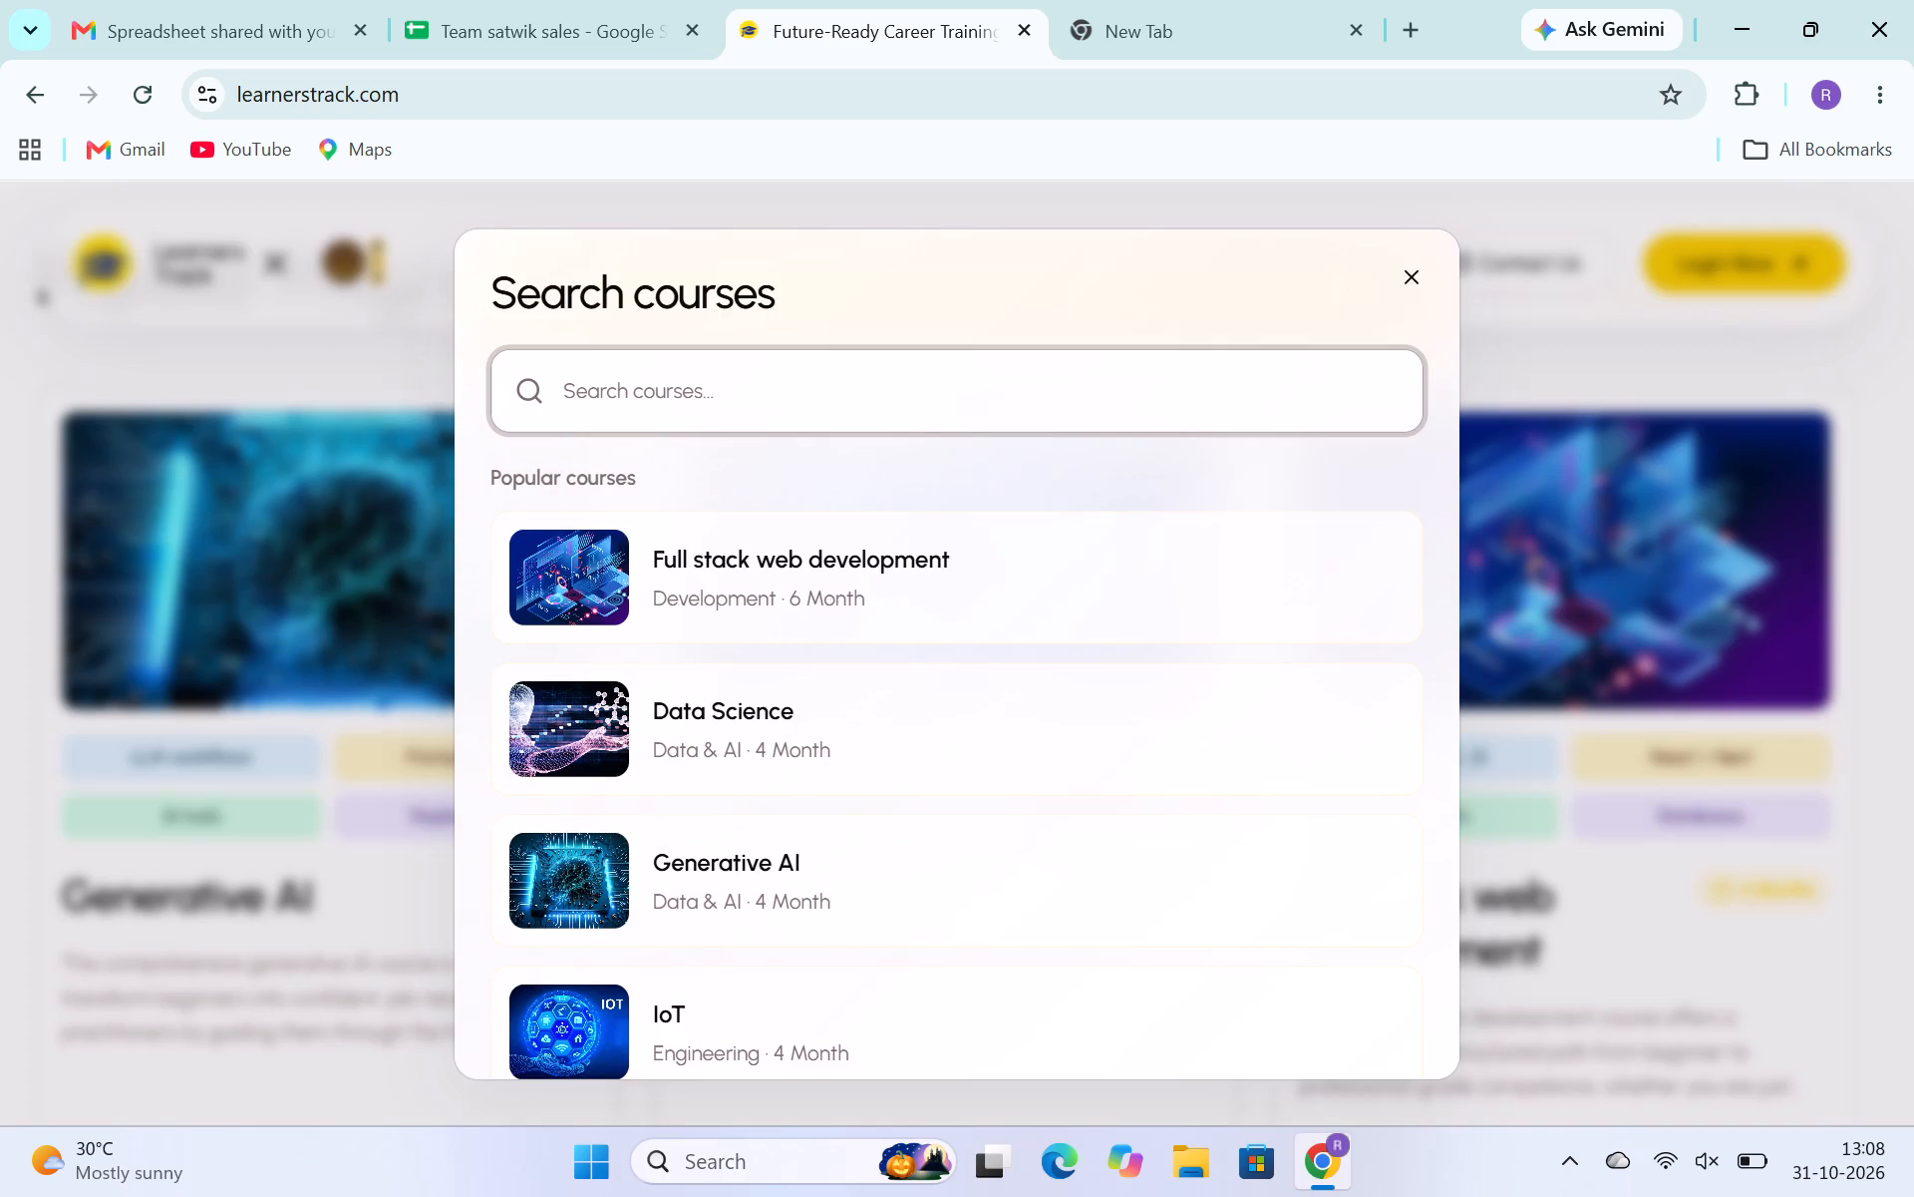
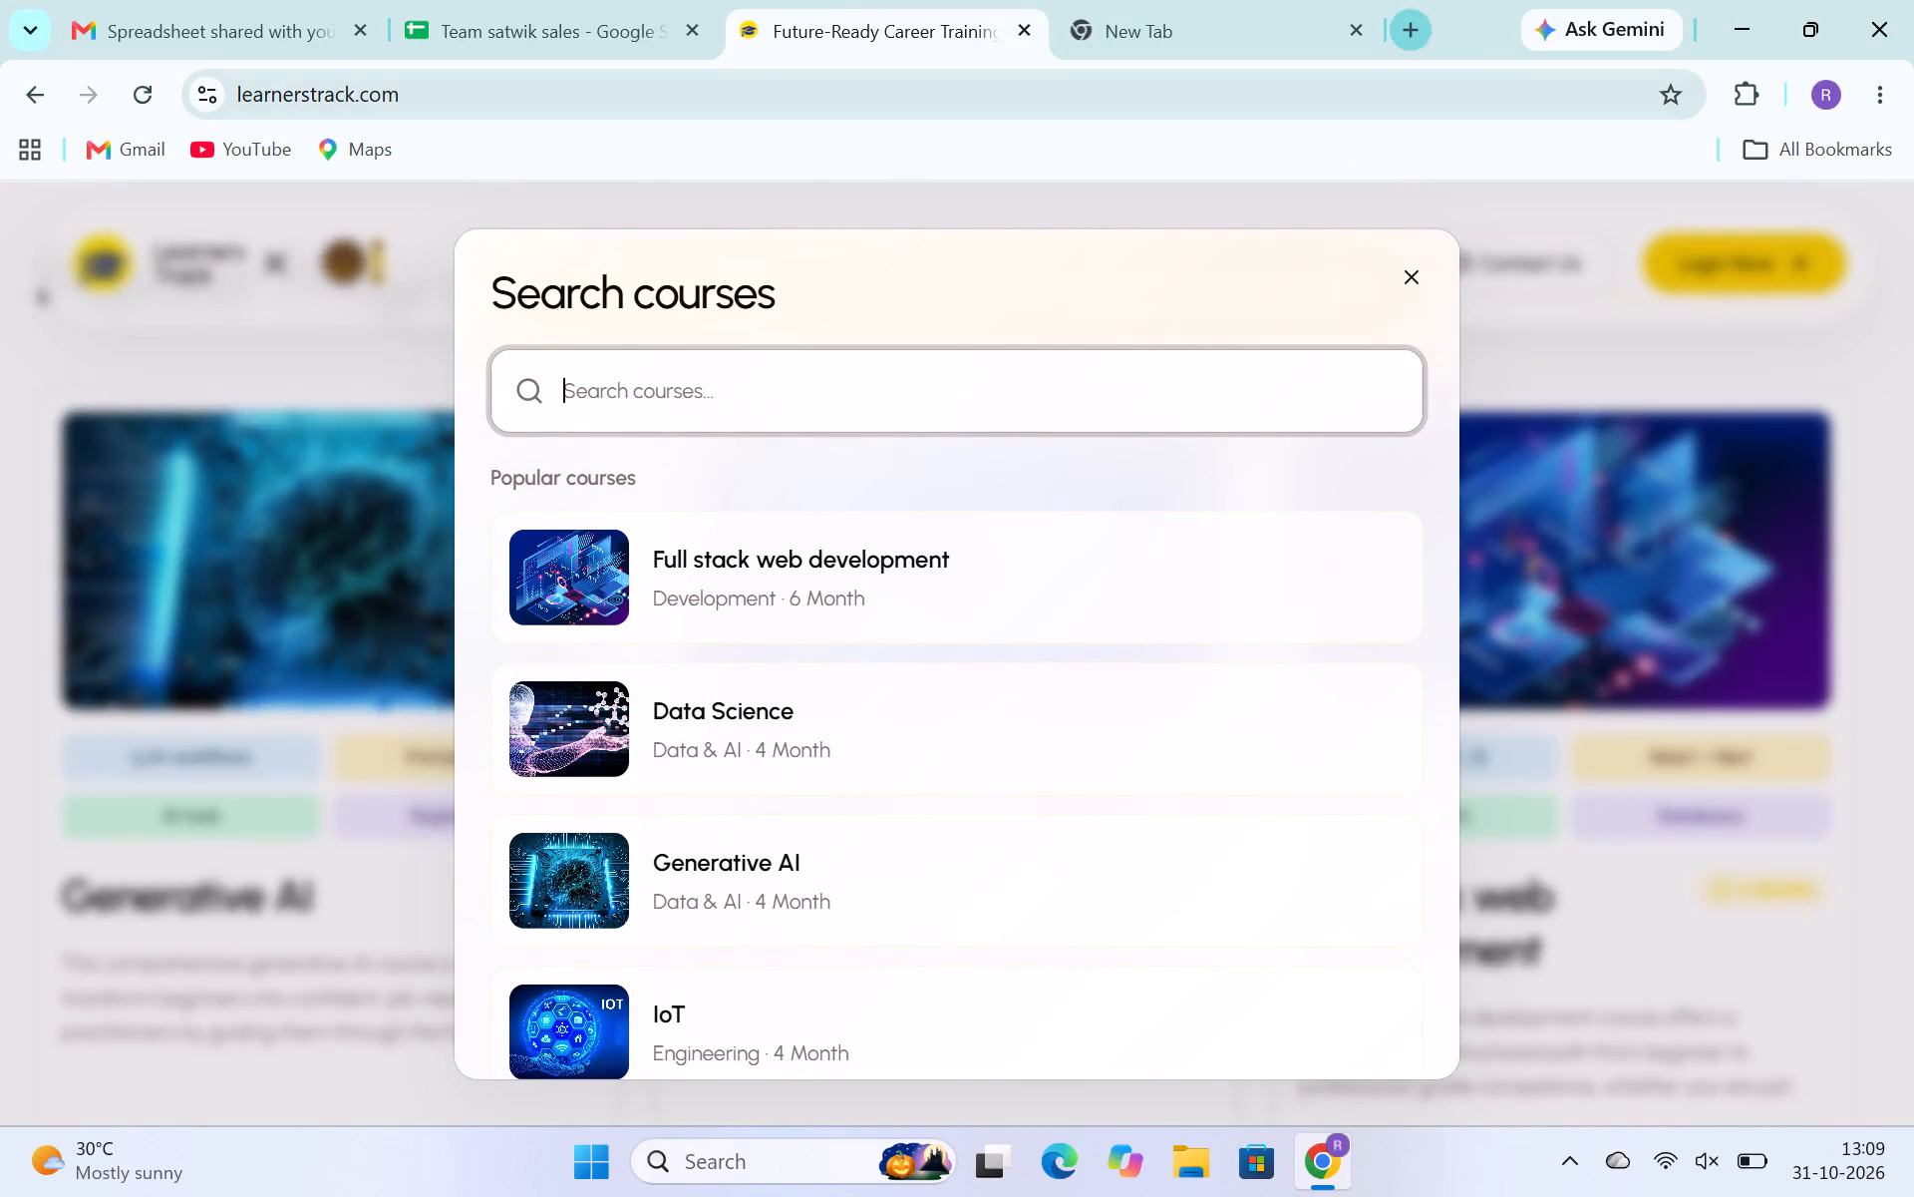
Close the course search window on the Learners Track website.
{"action": "left_click", "coordinate": [1406, 270]}
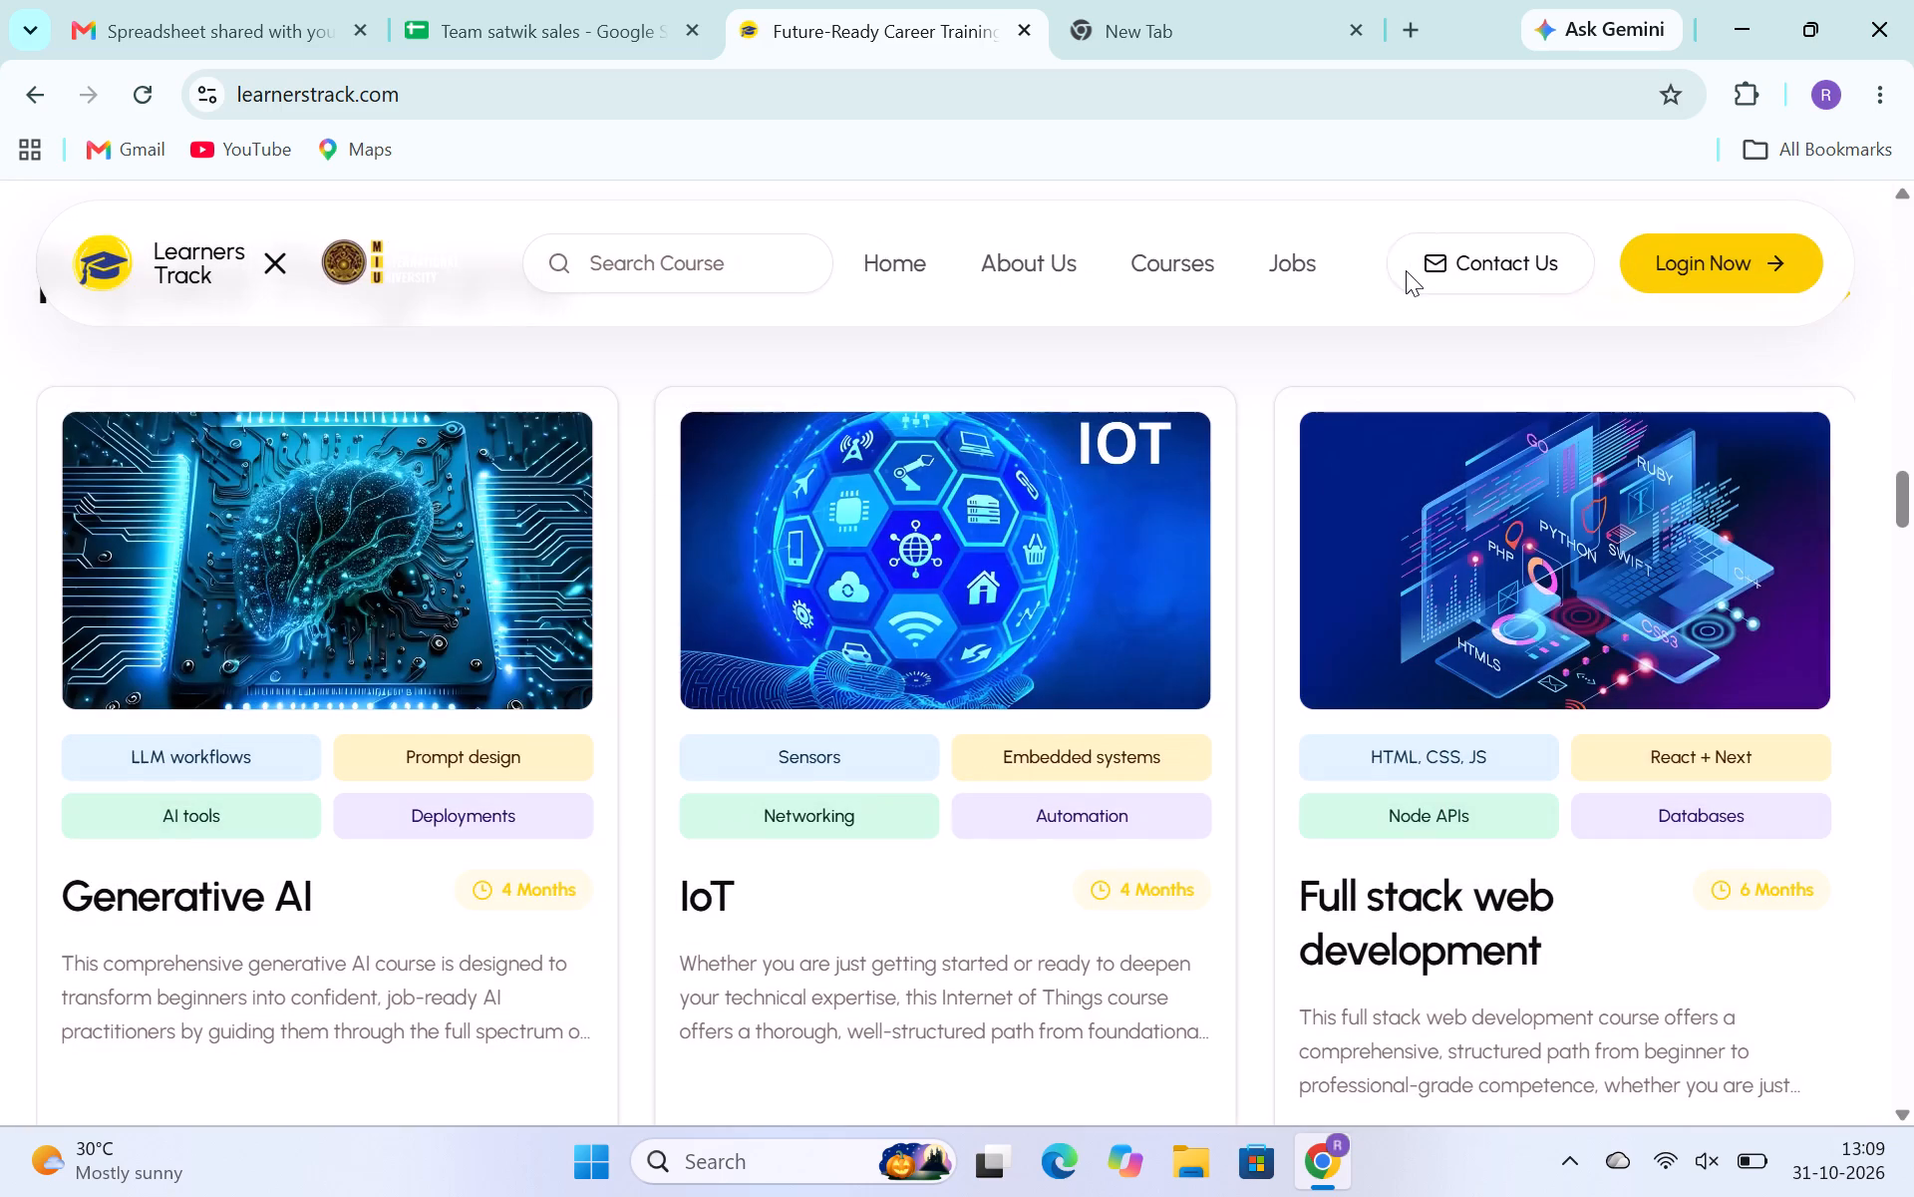
Search the Learners Track courses for wo, and clear the search text.
{"action": "left_click", "coordinate": [706, 260]}
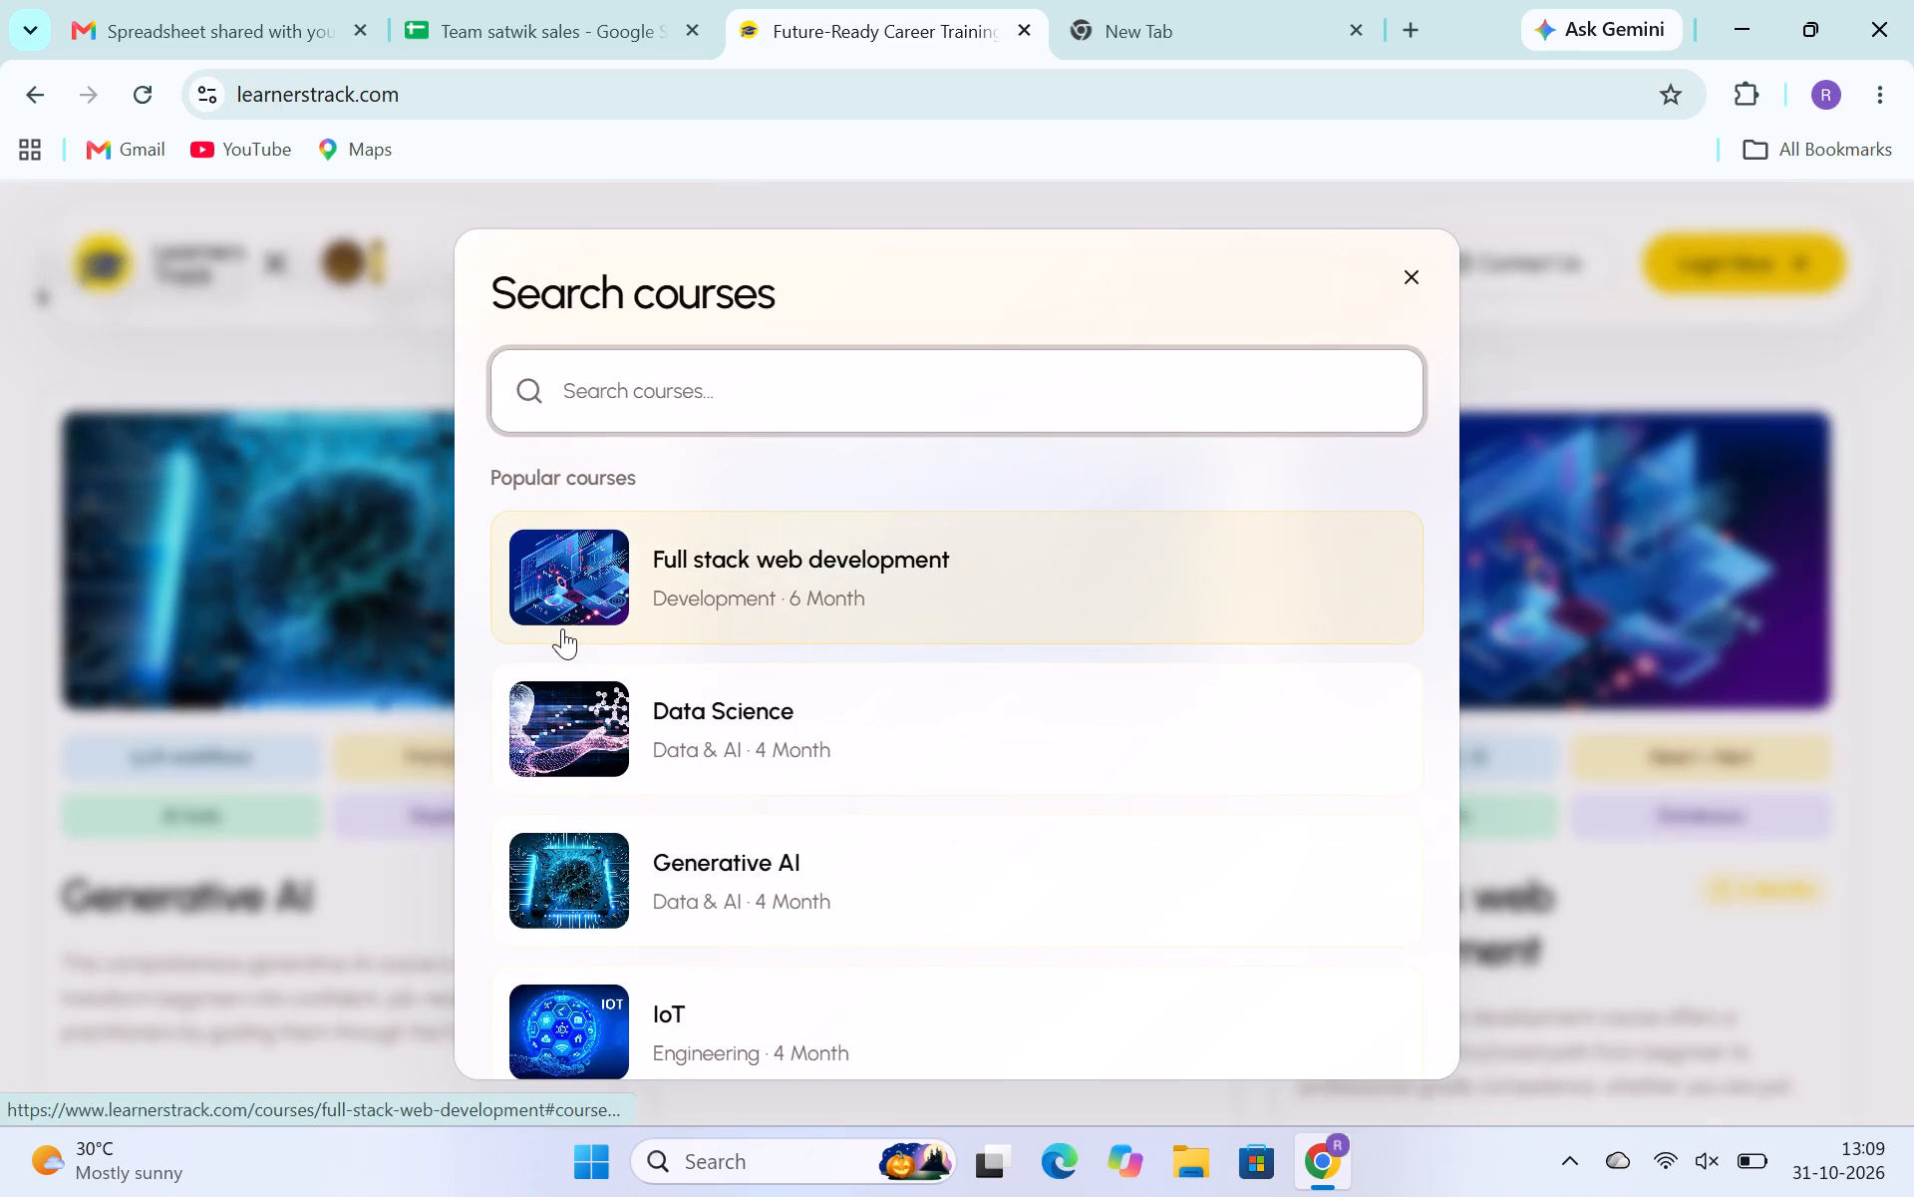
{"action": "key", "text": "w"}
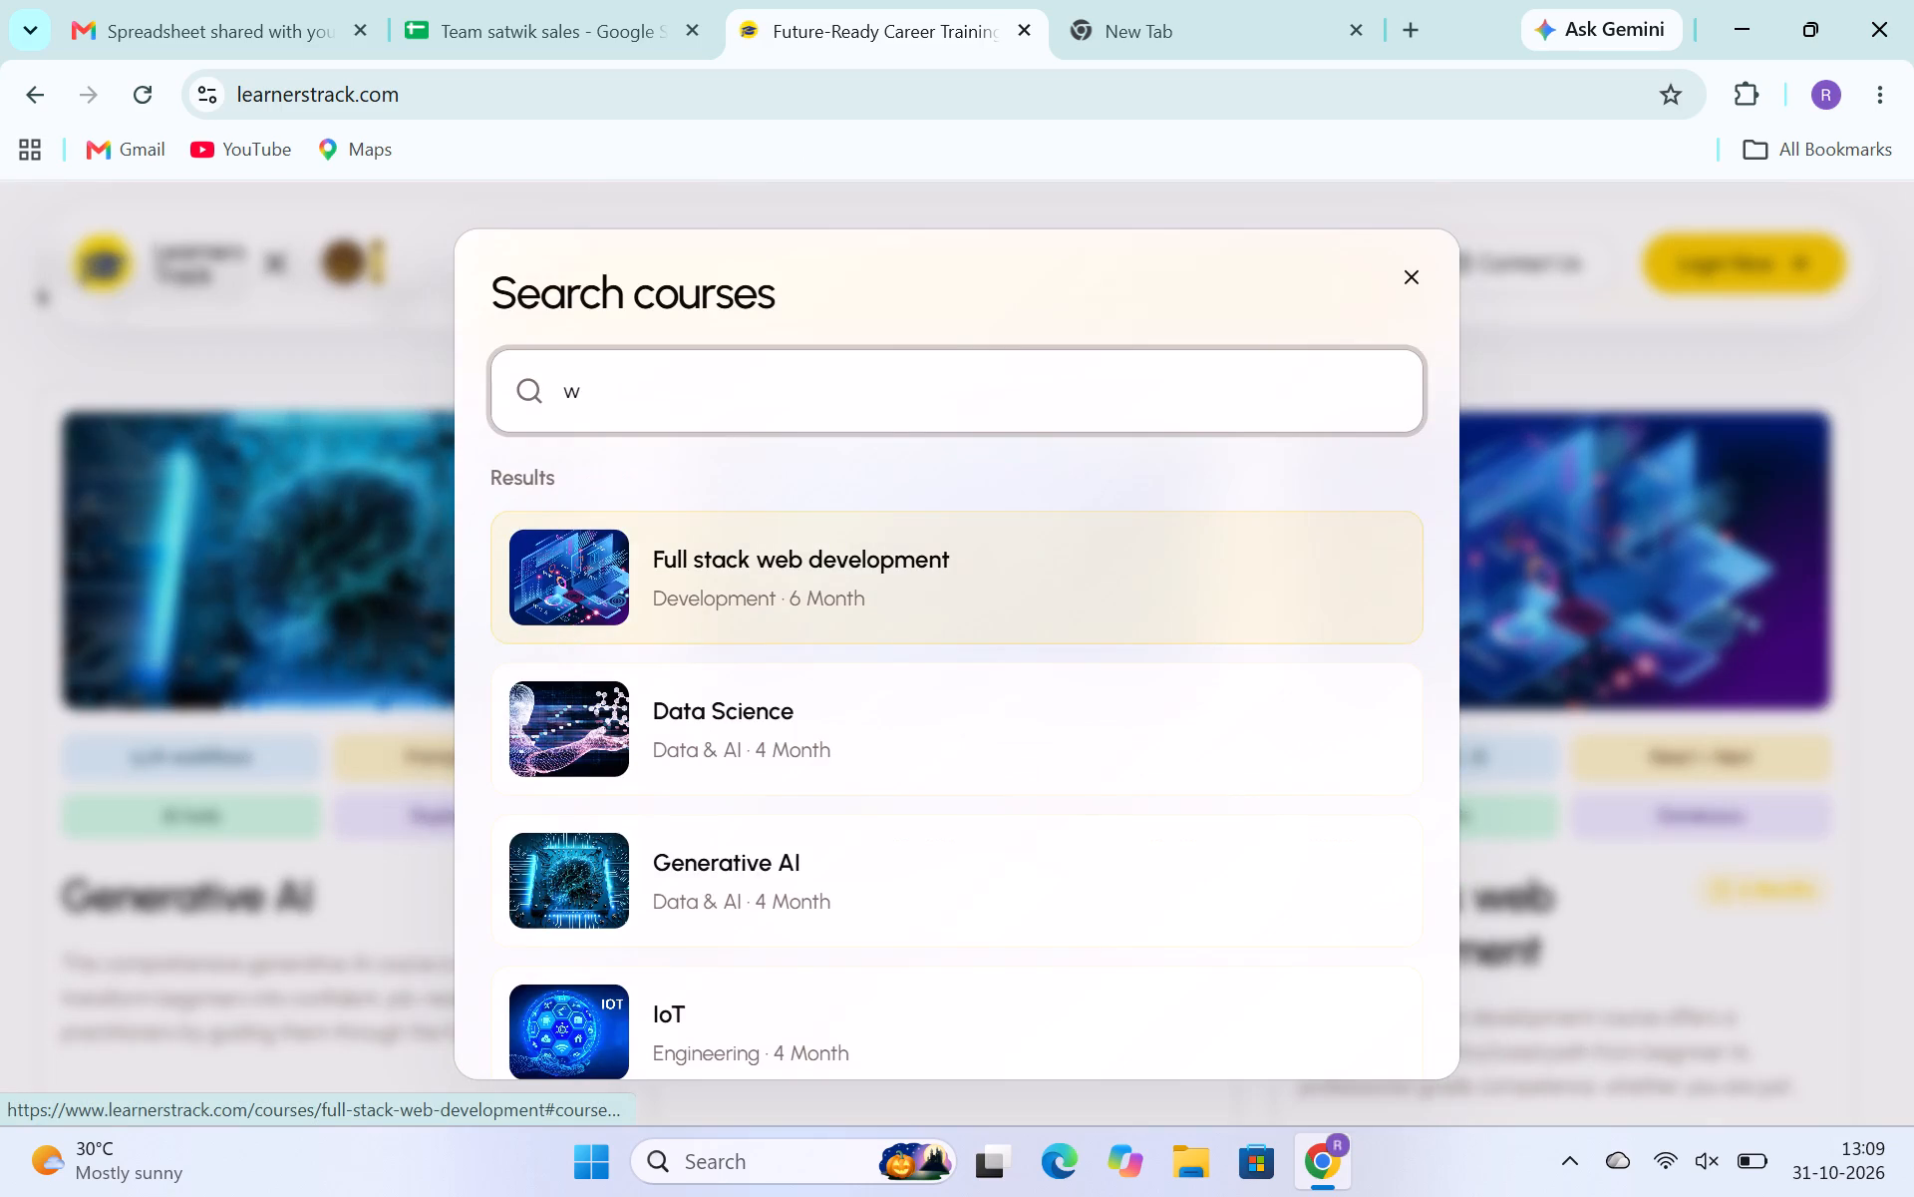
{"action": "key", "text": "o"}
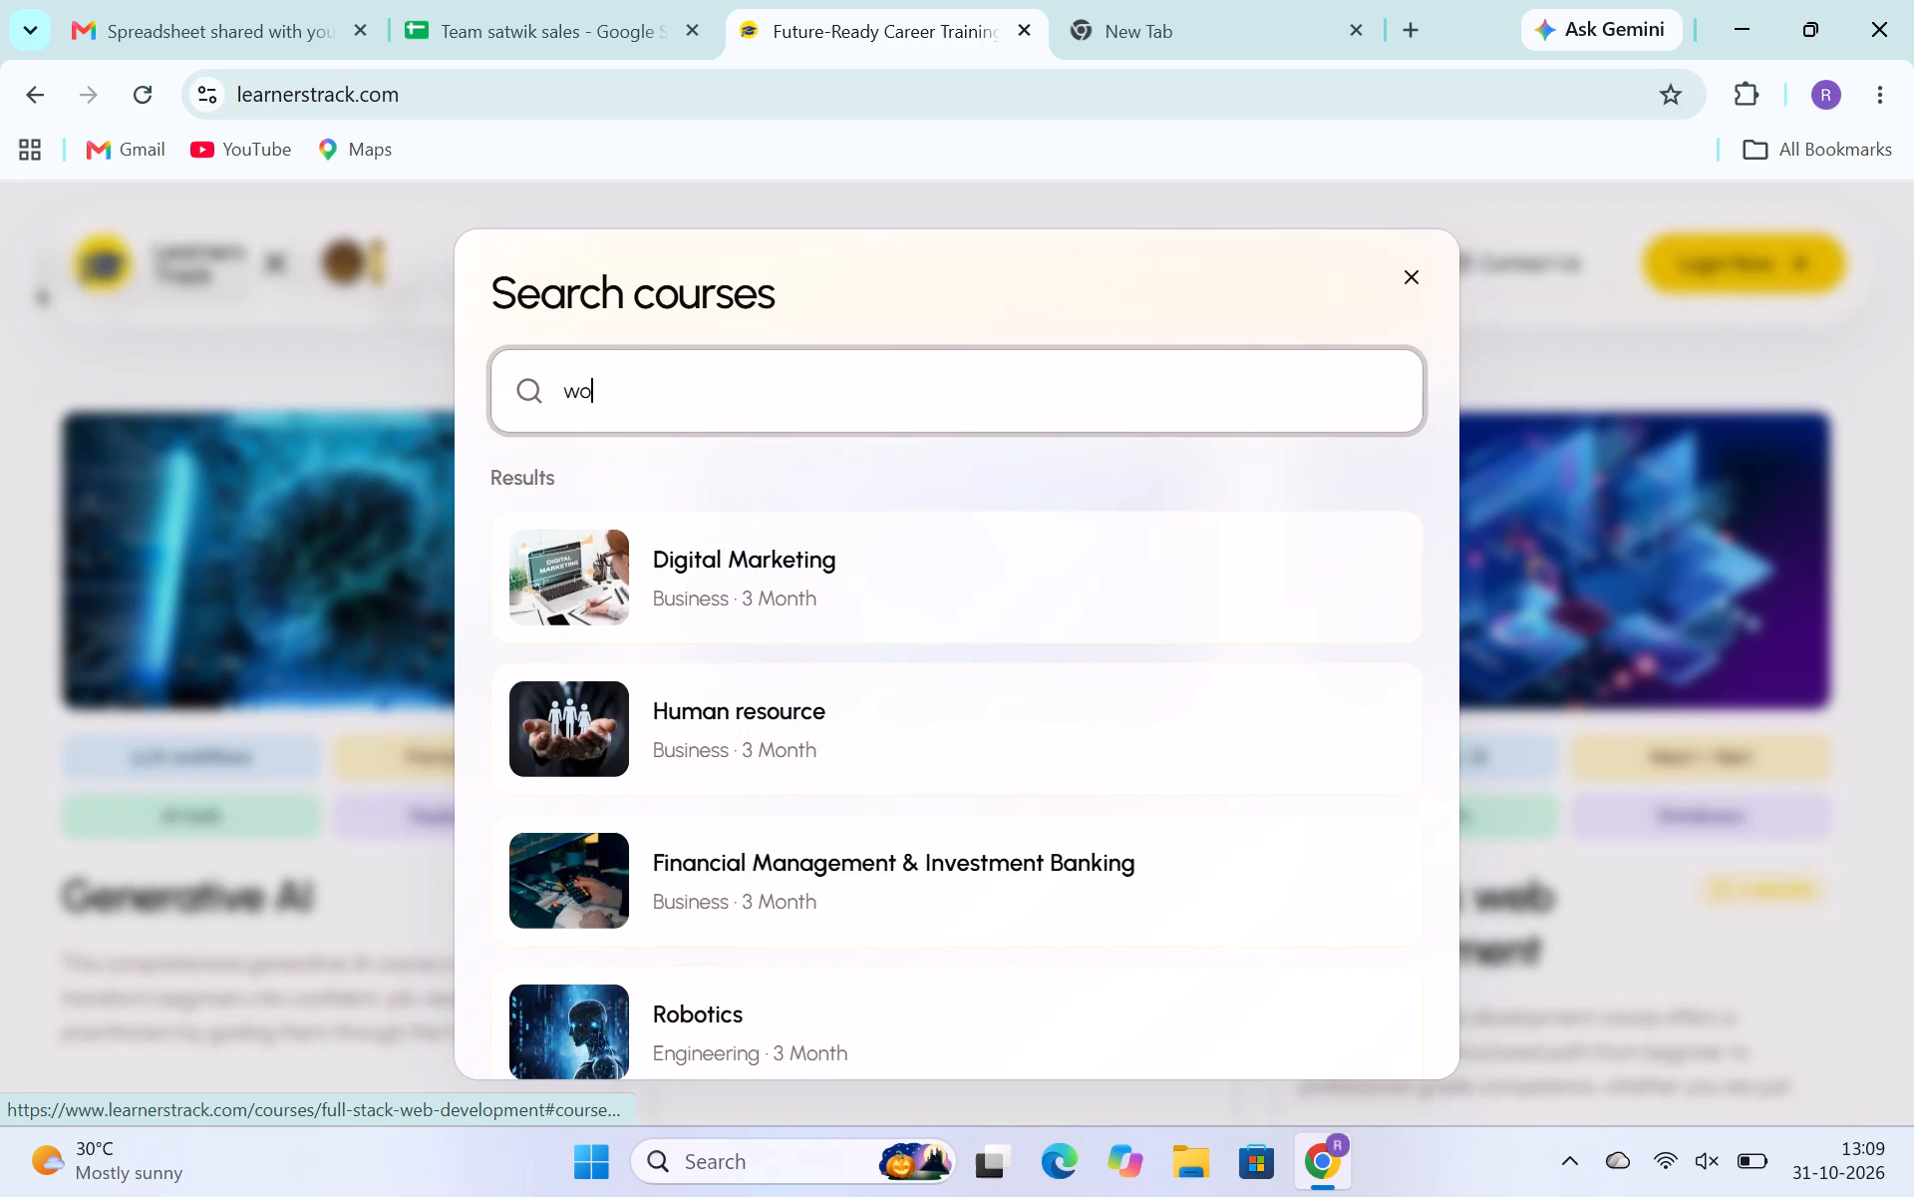
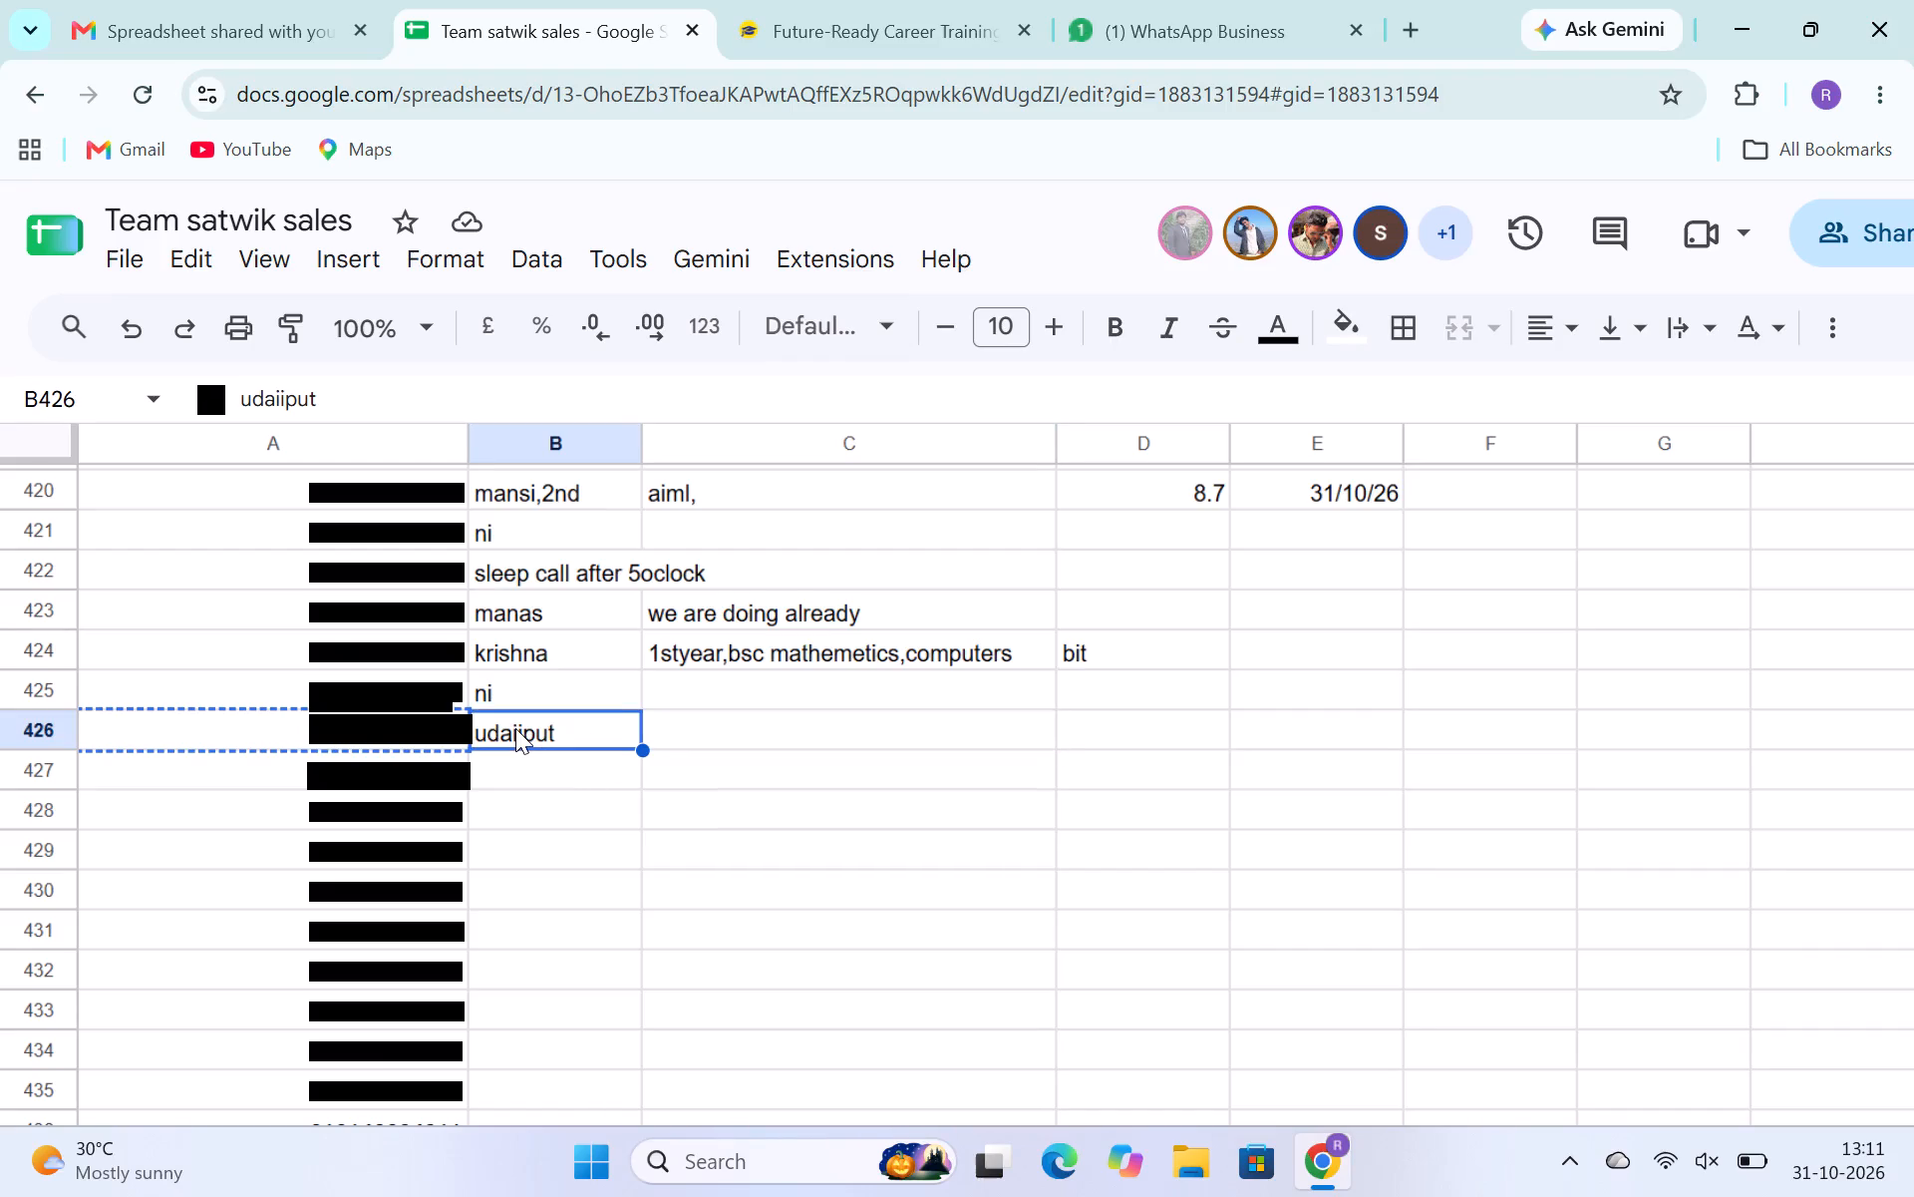
{"action": "key", "text": "BackSpace"}
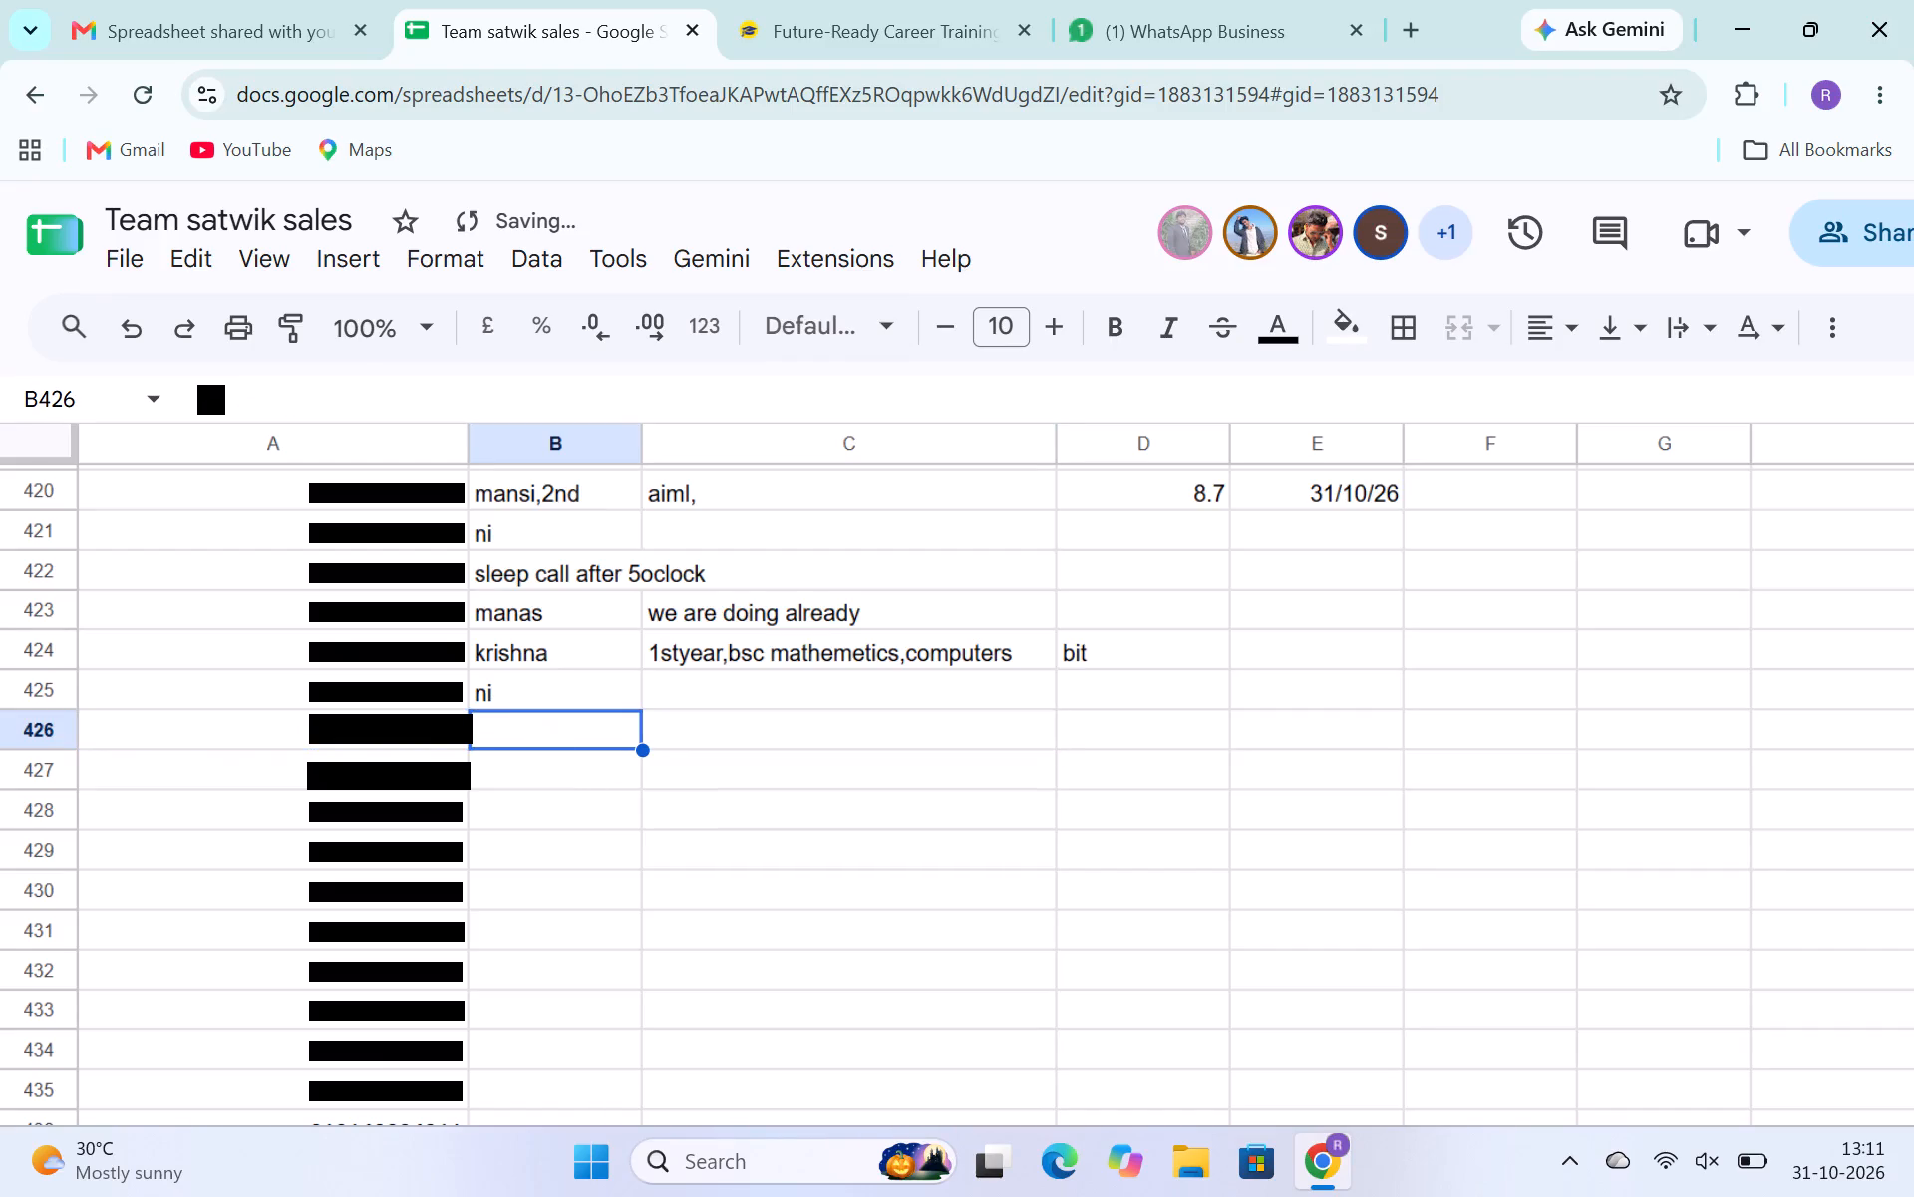
{"action": "type", "text": "nit"}
{"action": "key", "text": "space"}
{"action": "type", "text": "agartala"}
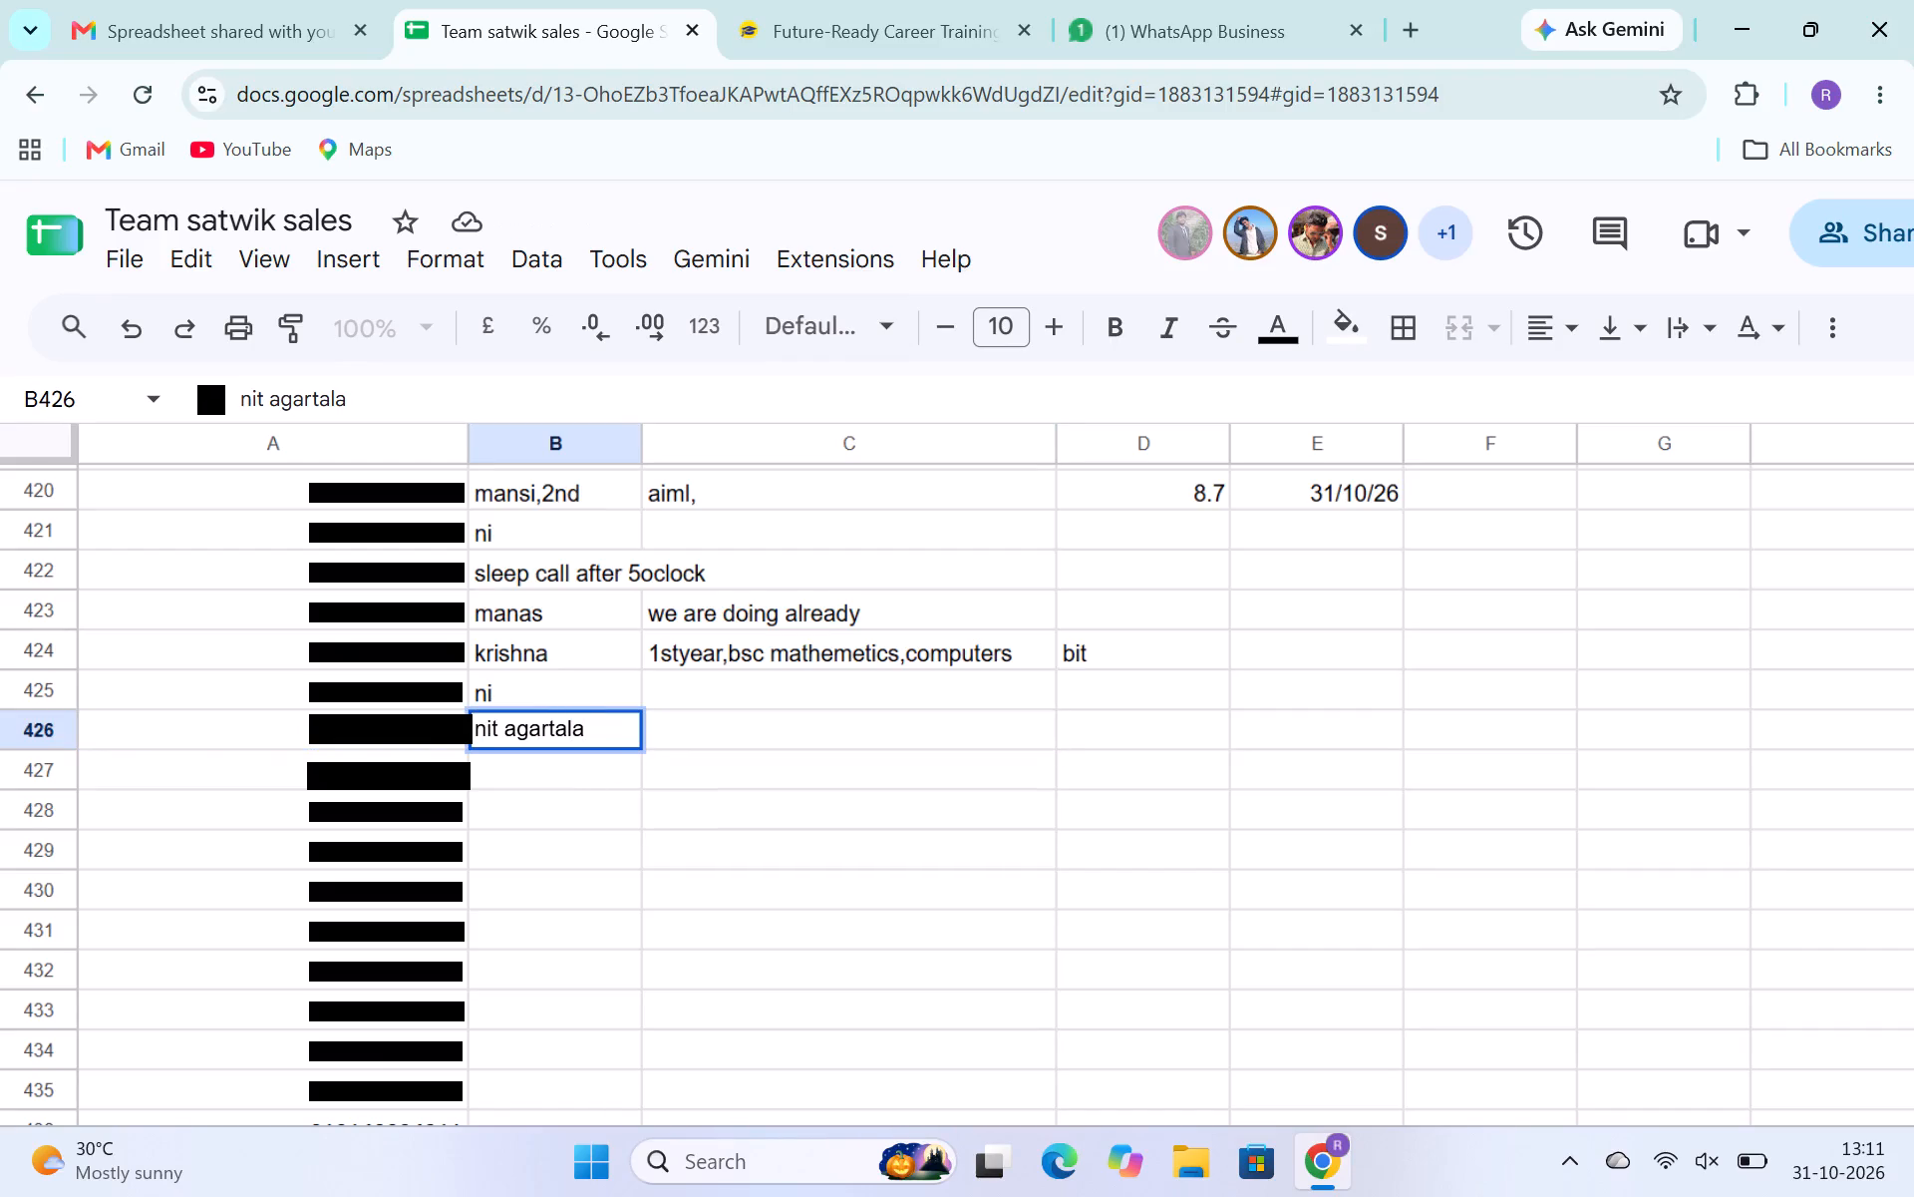
Enter "chemical engneering,2nd year" in cell C426 and move to the contact in cell A427.
{"action": "left_click", "coordinate": [798, 745]}
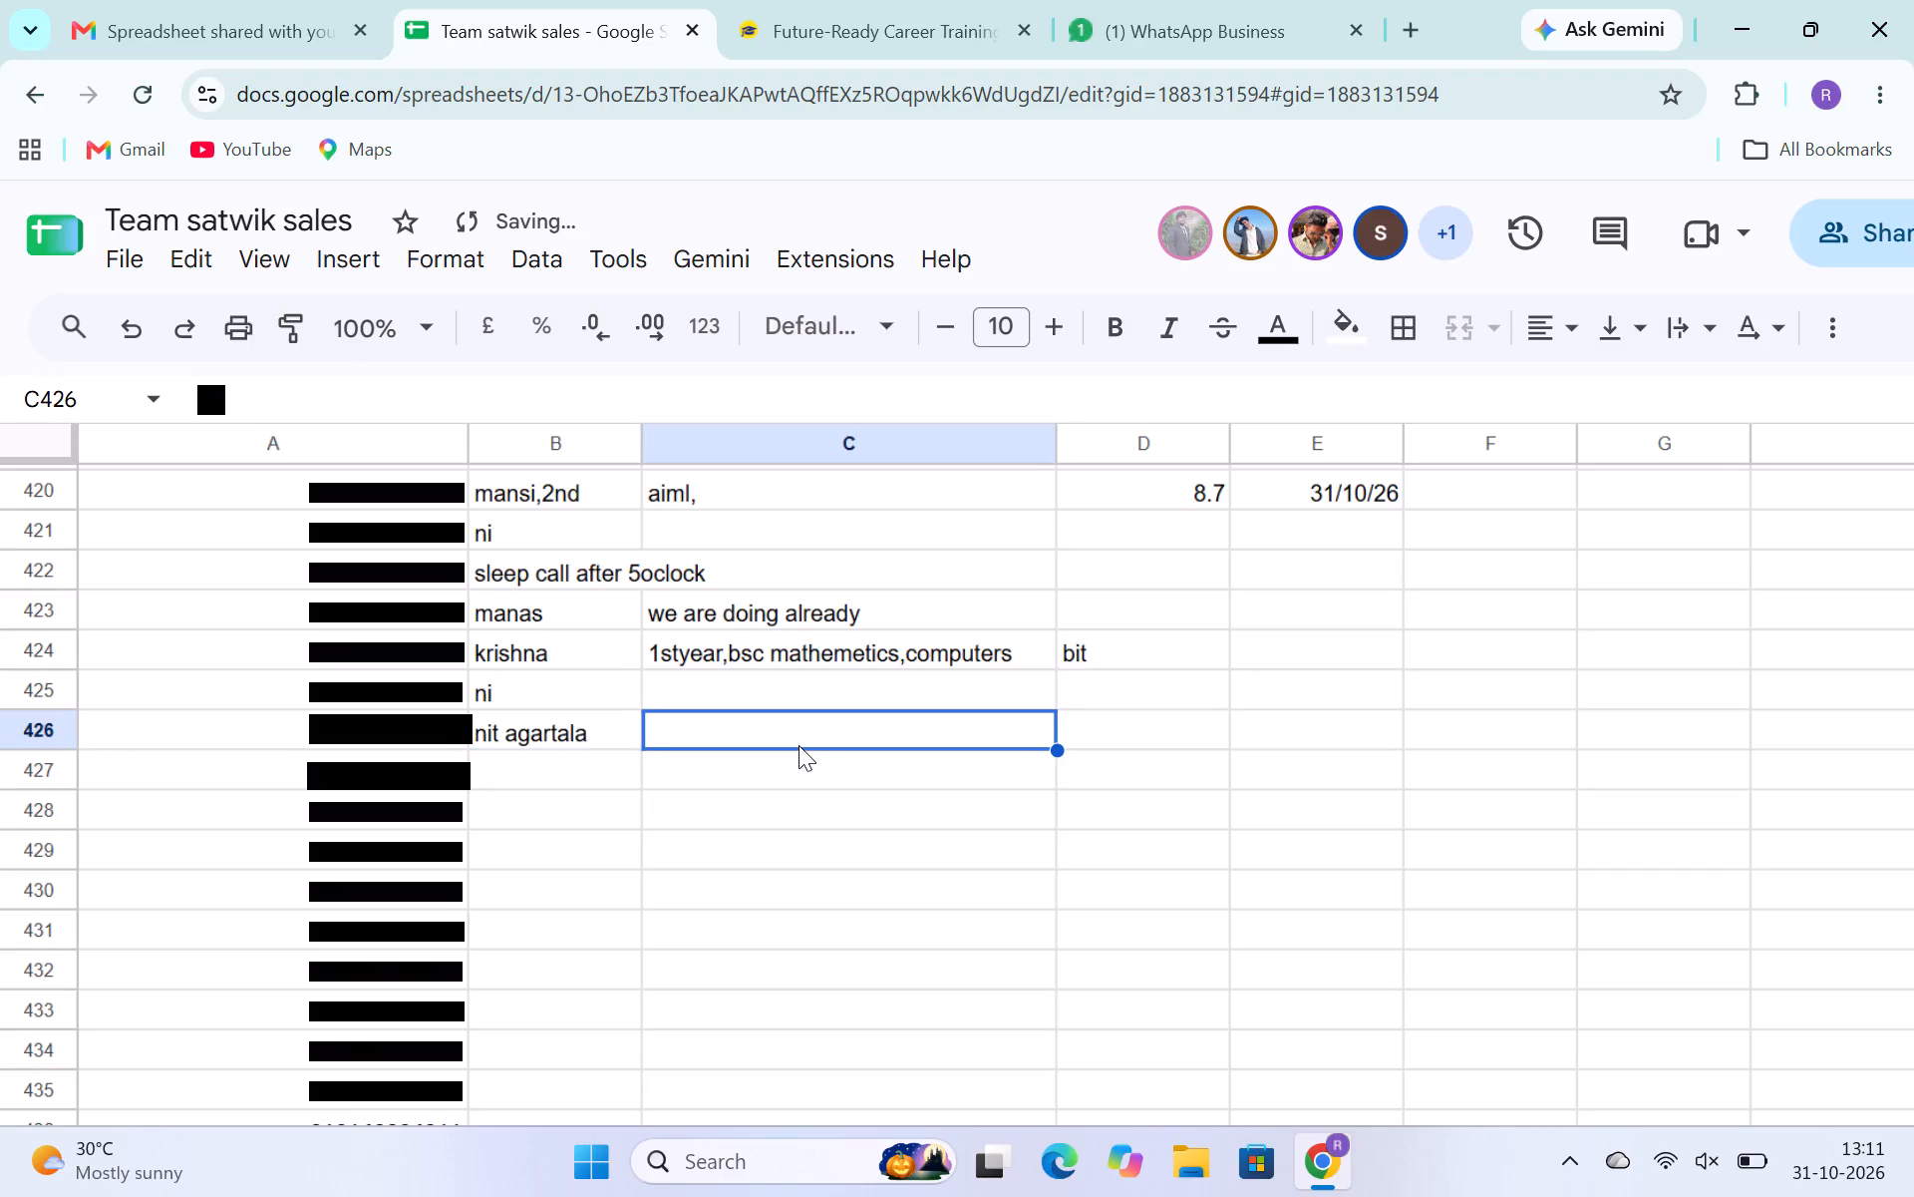
{"action": "type", "text": "chemical en"}
{"action": "key", "text": "g"}
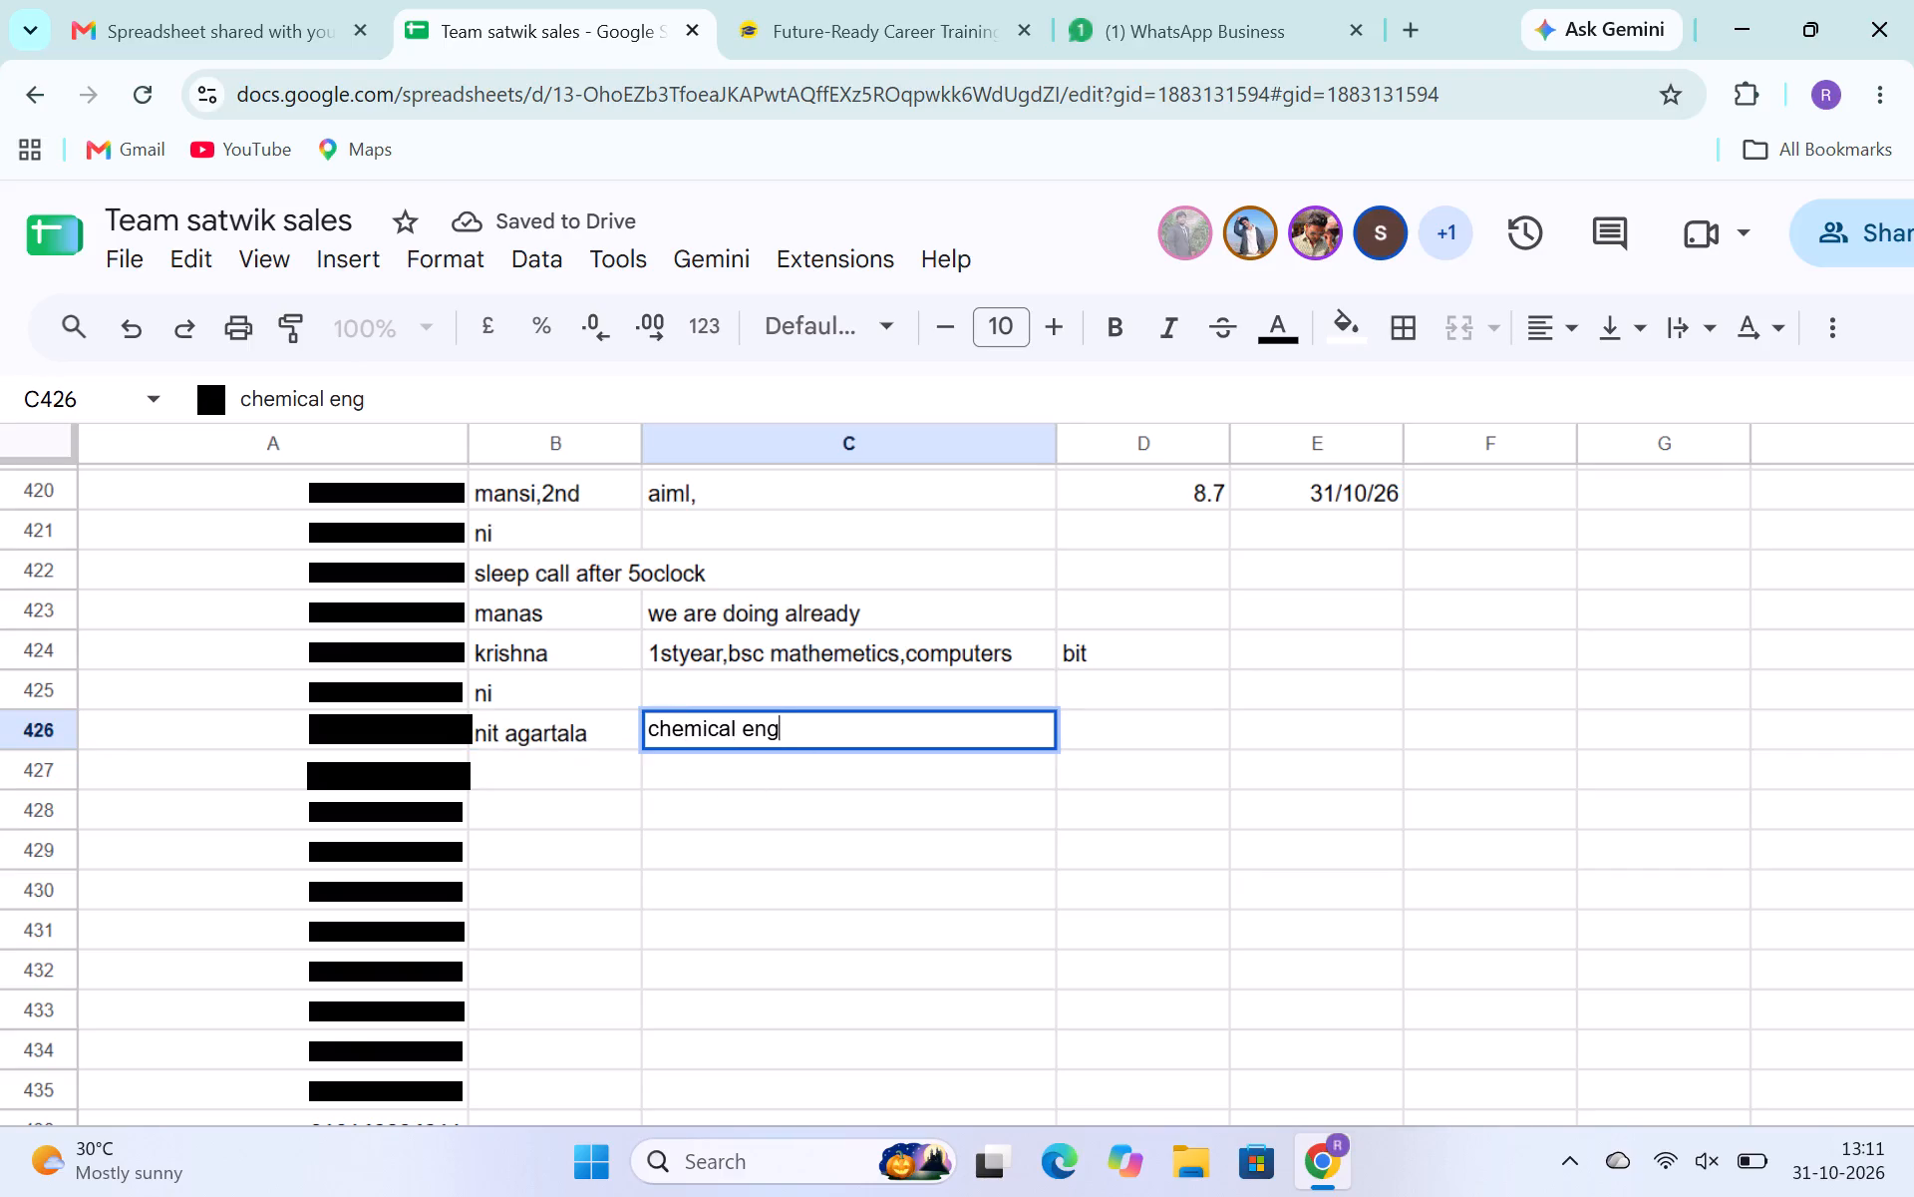
{"action": "type", "text": "neering"}
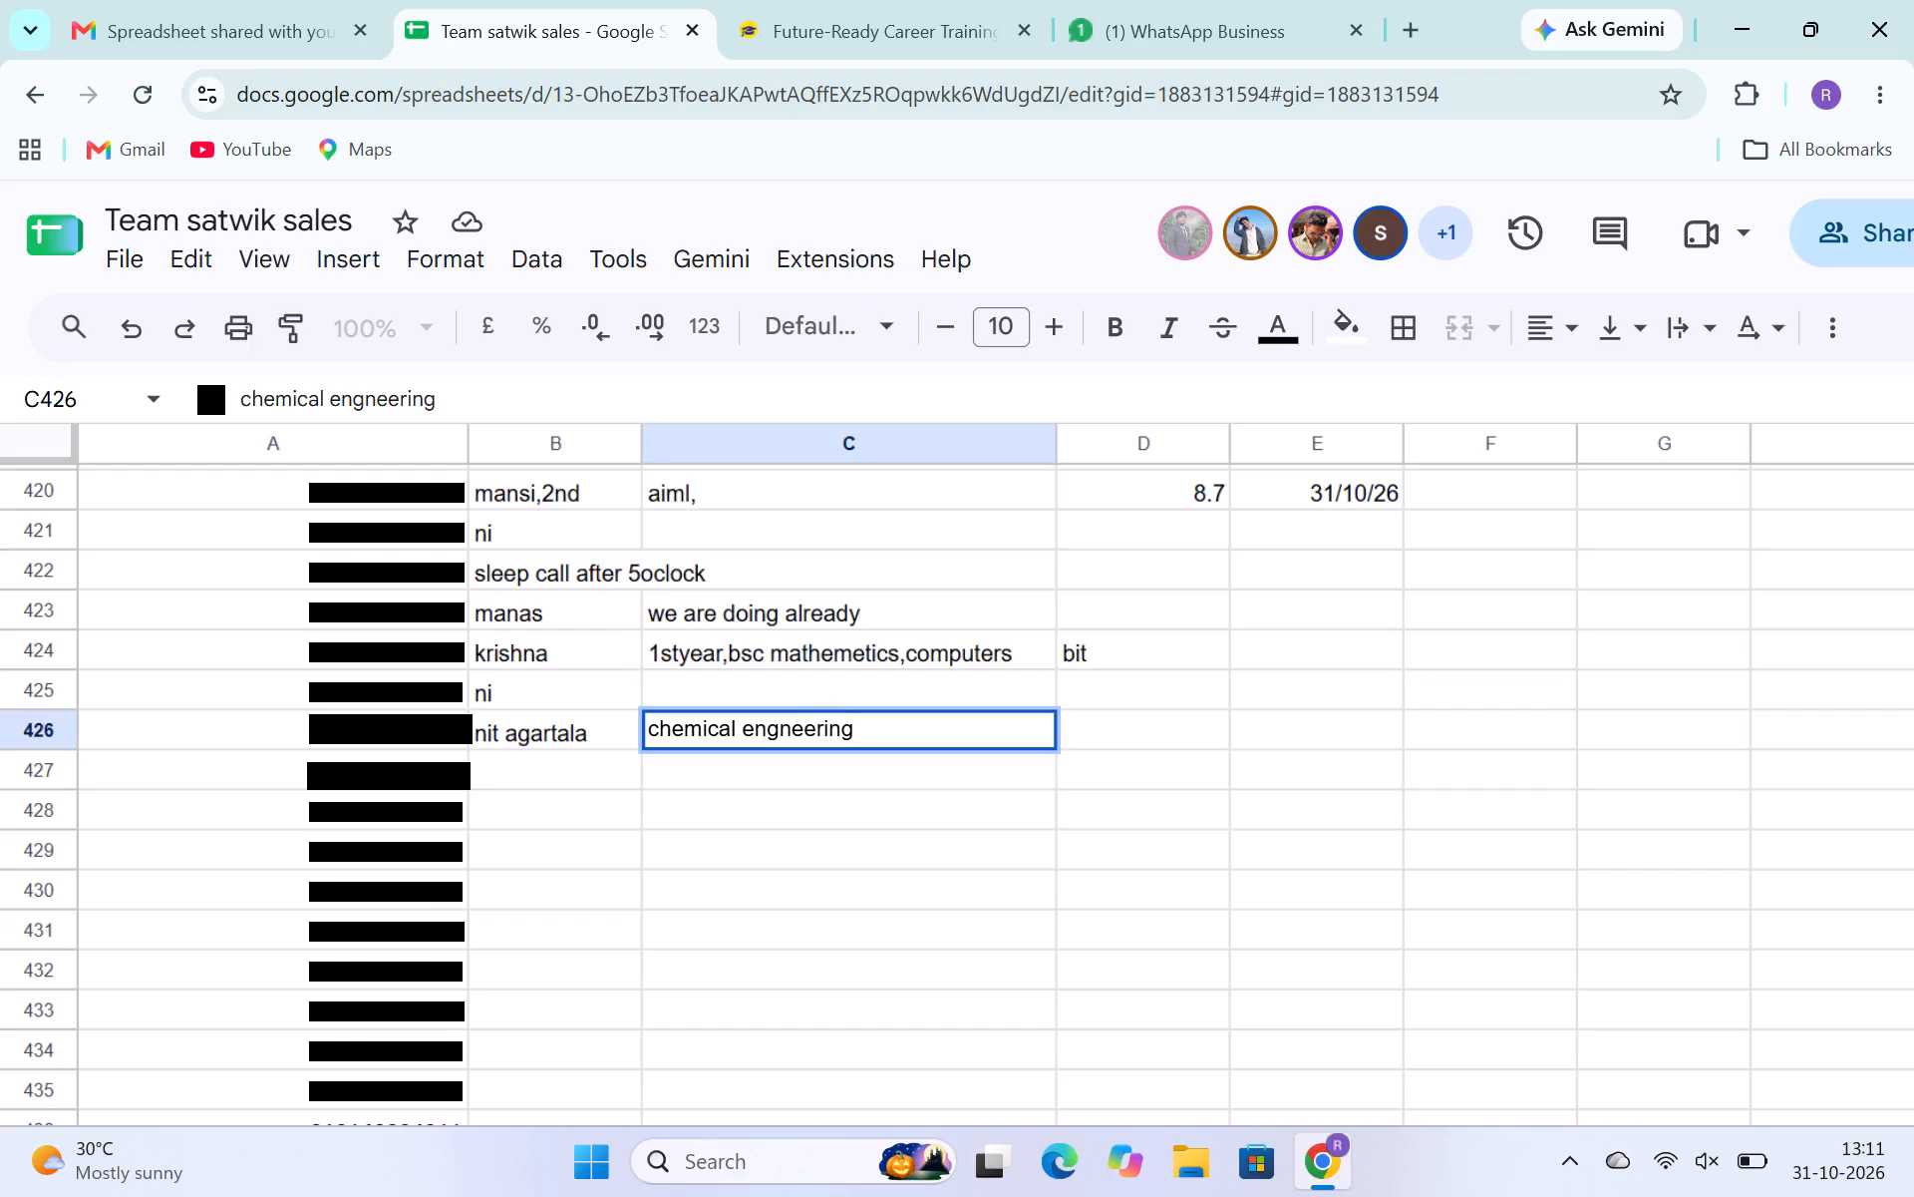
{"action": "key", "text": "comma"}
{"action": "type", "text": "2nd"}
{"action": "key", "text": "space"}
{"action": "type", "text": "year"}
{"action": "key", "text": "Down"}
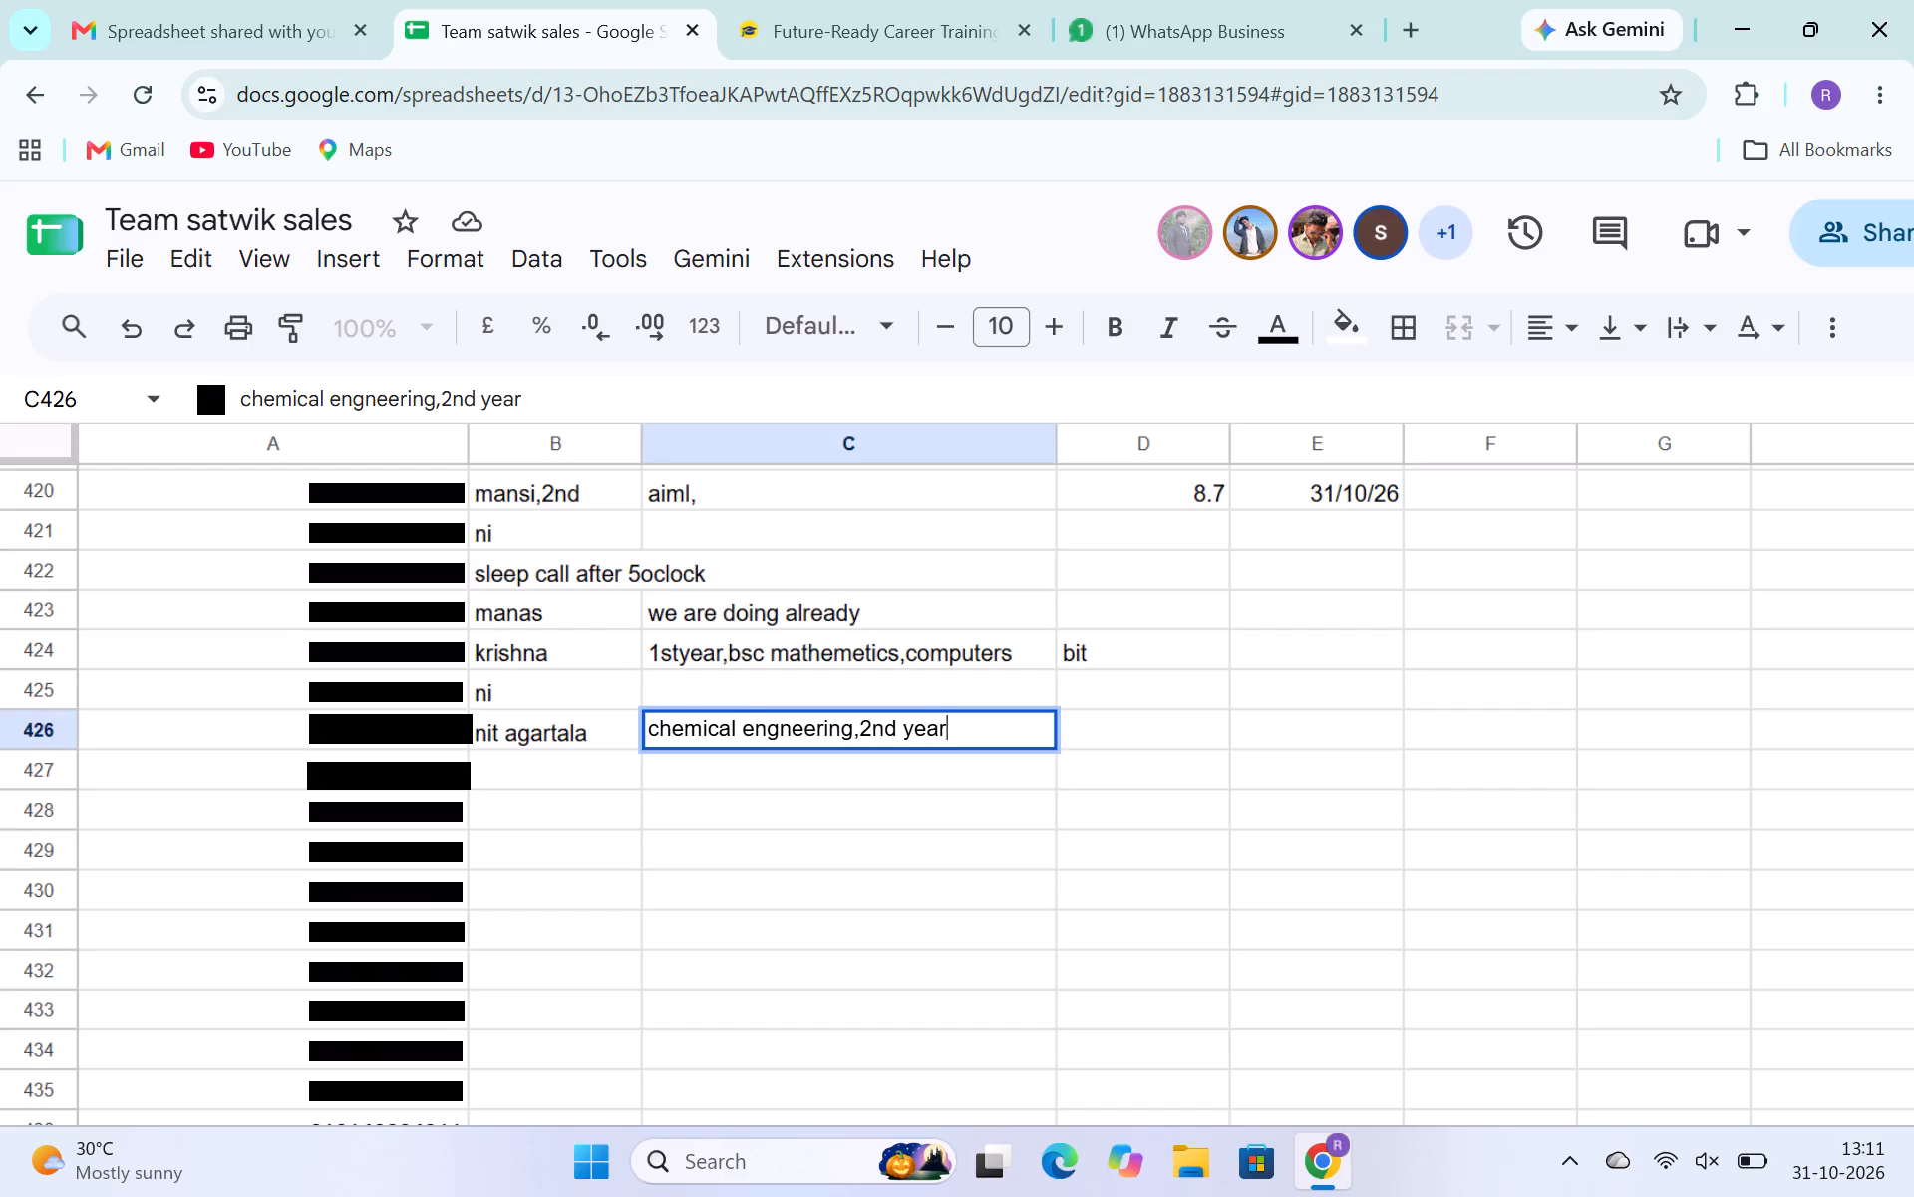
{"action": "key", "text": "Left"}
{"action": "key", "text": "Left"}
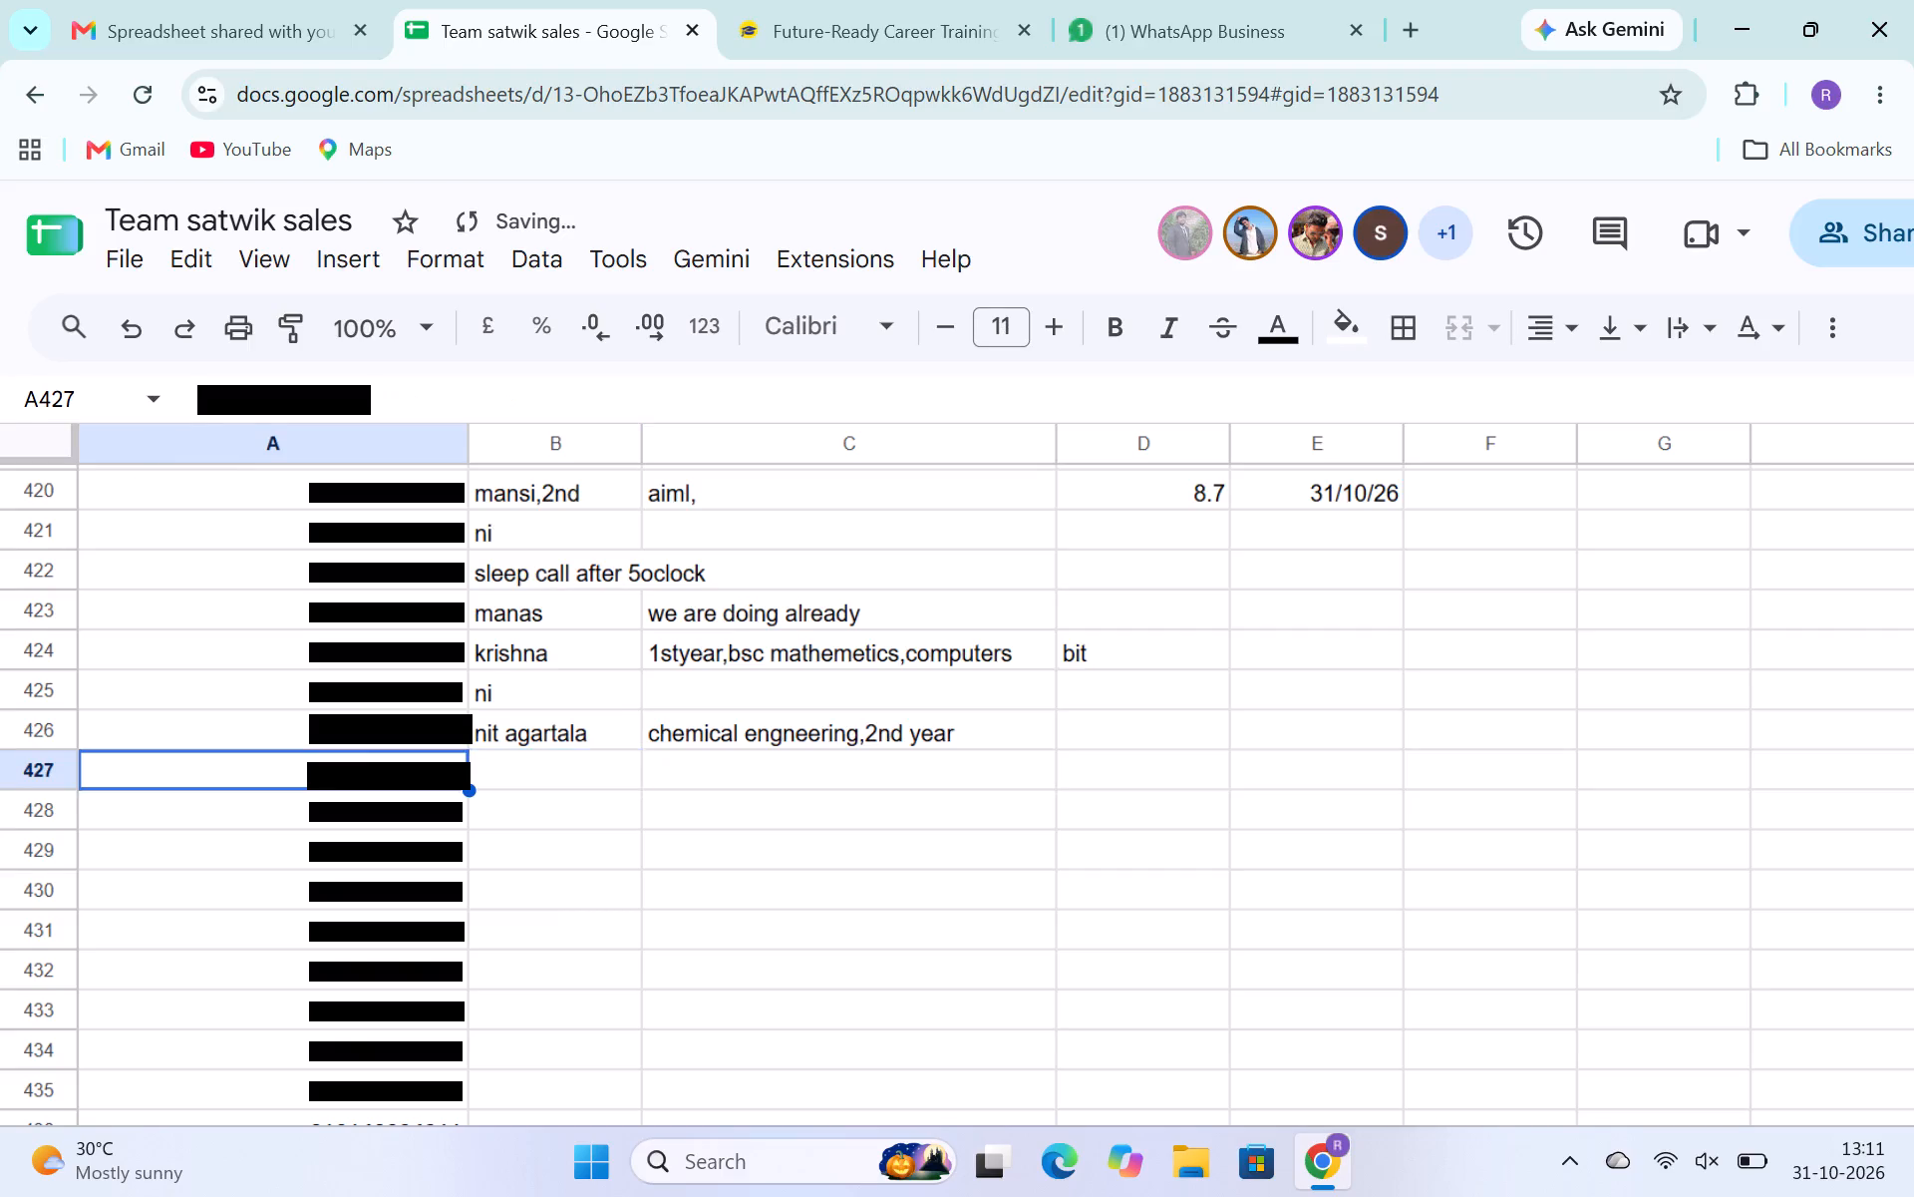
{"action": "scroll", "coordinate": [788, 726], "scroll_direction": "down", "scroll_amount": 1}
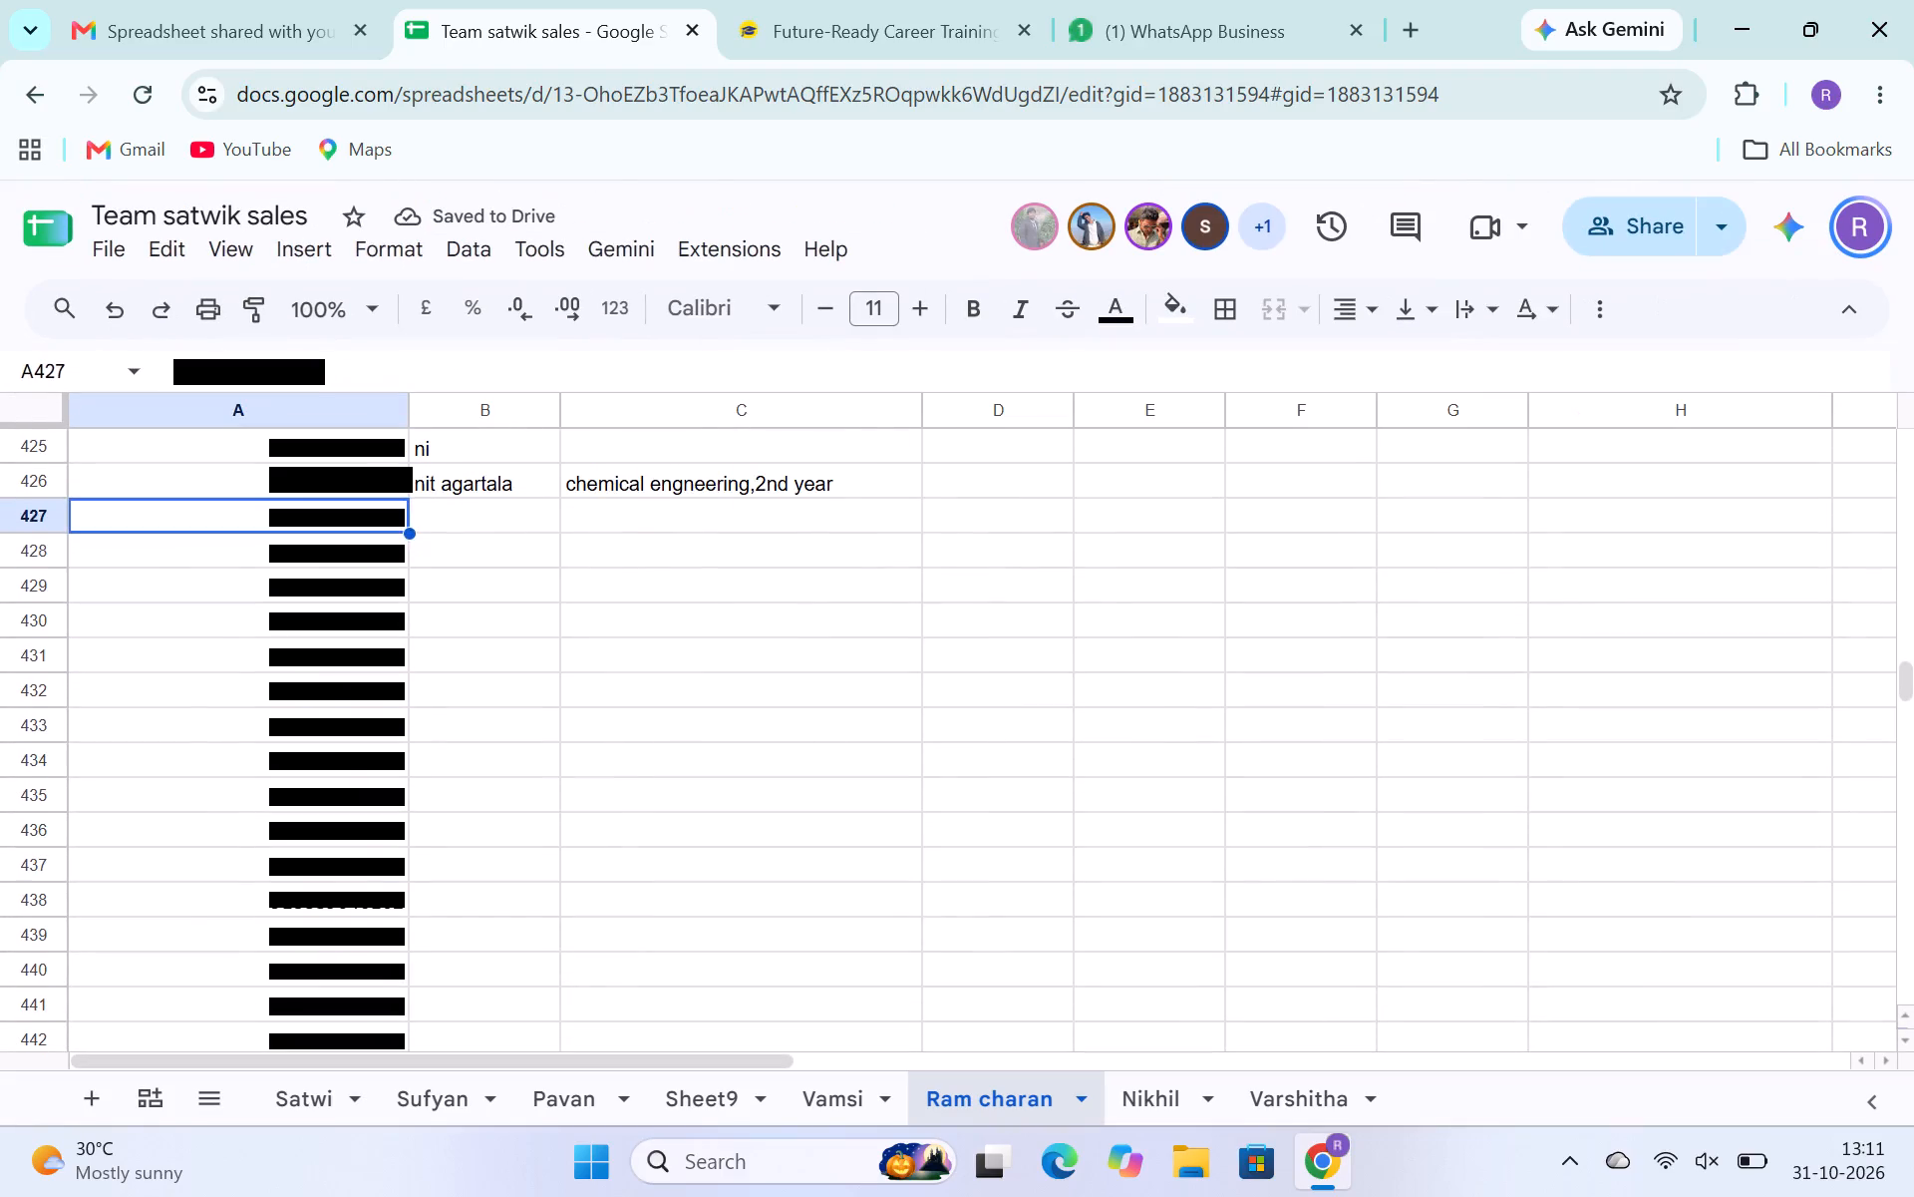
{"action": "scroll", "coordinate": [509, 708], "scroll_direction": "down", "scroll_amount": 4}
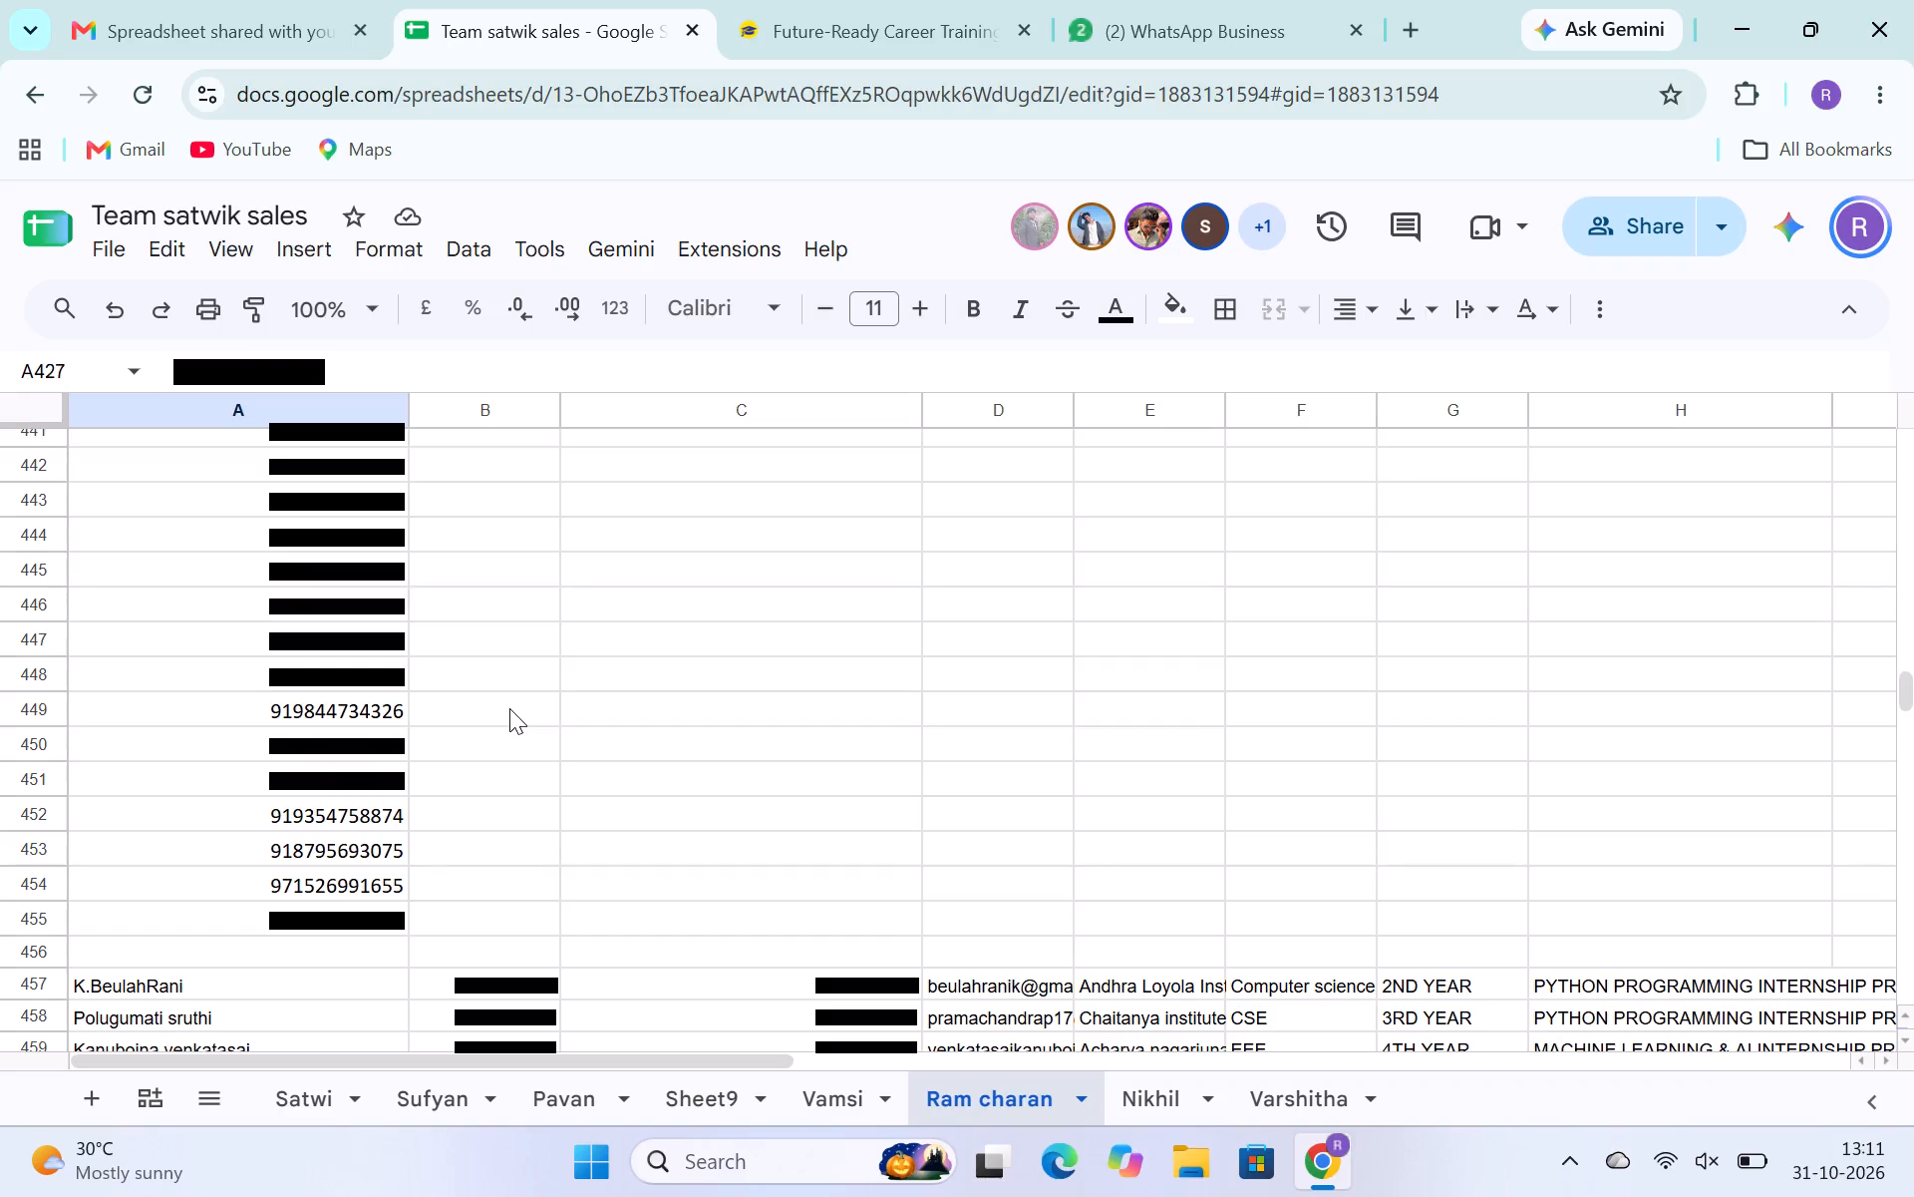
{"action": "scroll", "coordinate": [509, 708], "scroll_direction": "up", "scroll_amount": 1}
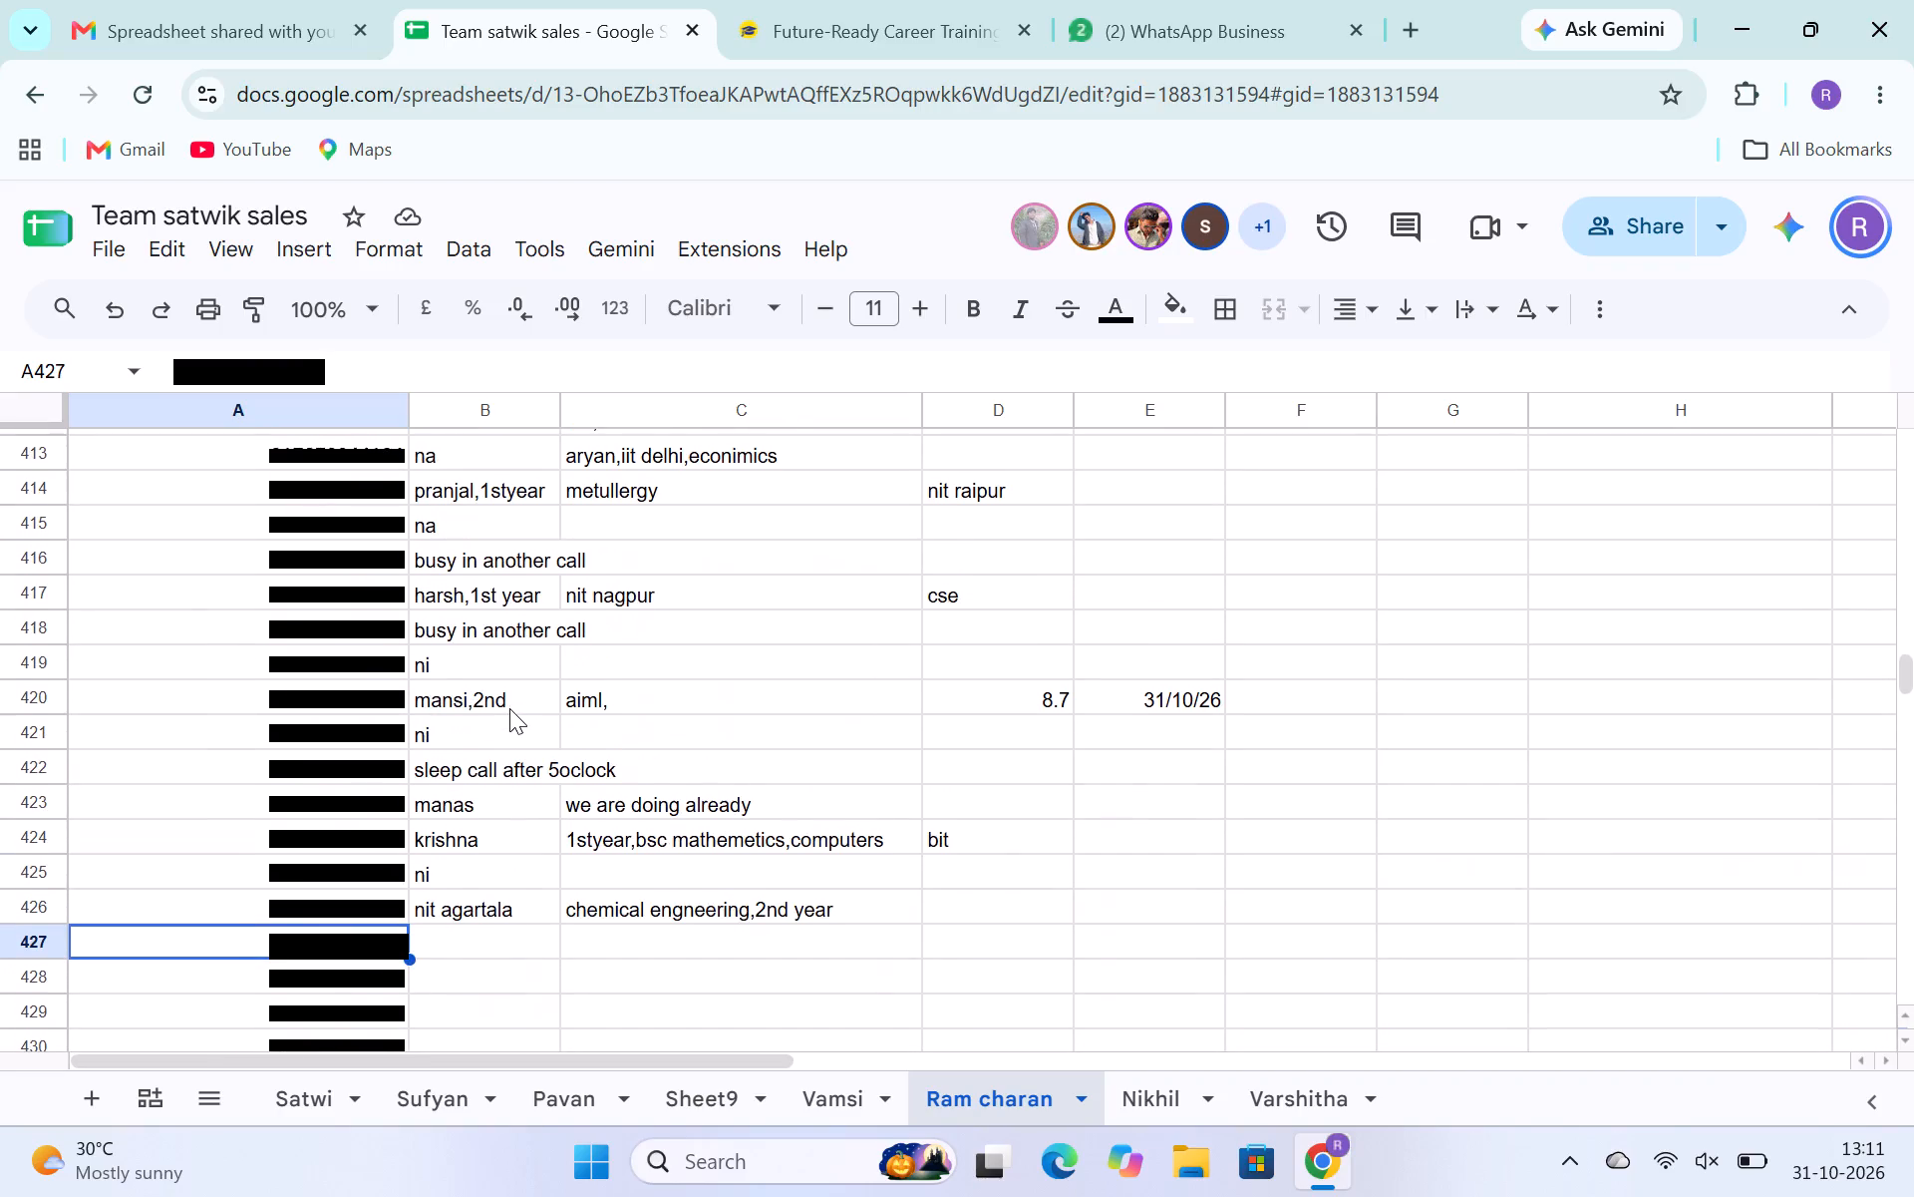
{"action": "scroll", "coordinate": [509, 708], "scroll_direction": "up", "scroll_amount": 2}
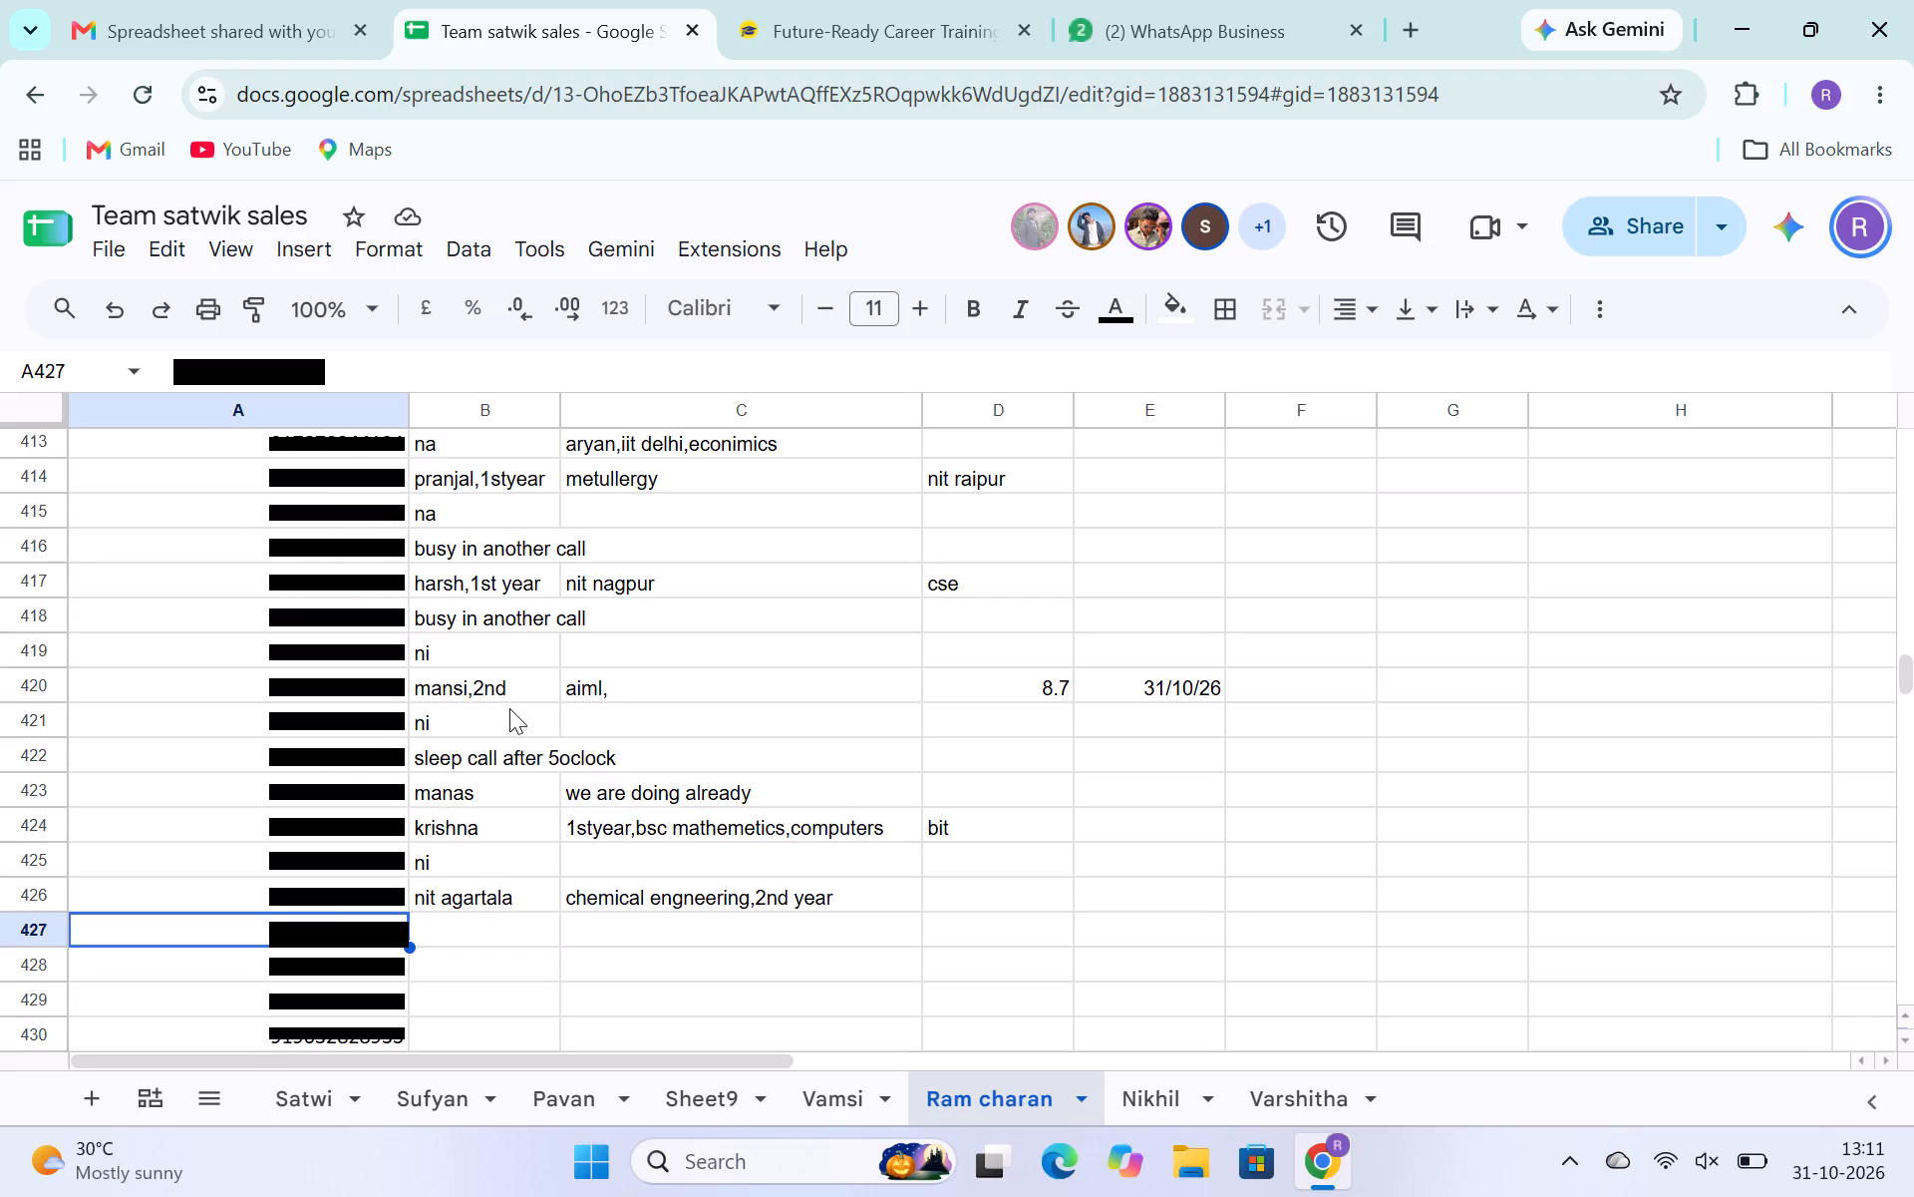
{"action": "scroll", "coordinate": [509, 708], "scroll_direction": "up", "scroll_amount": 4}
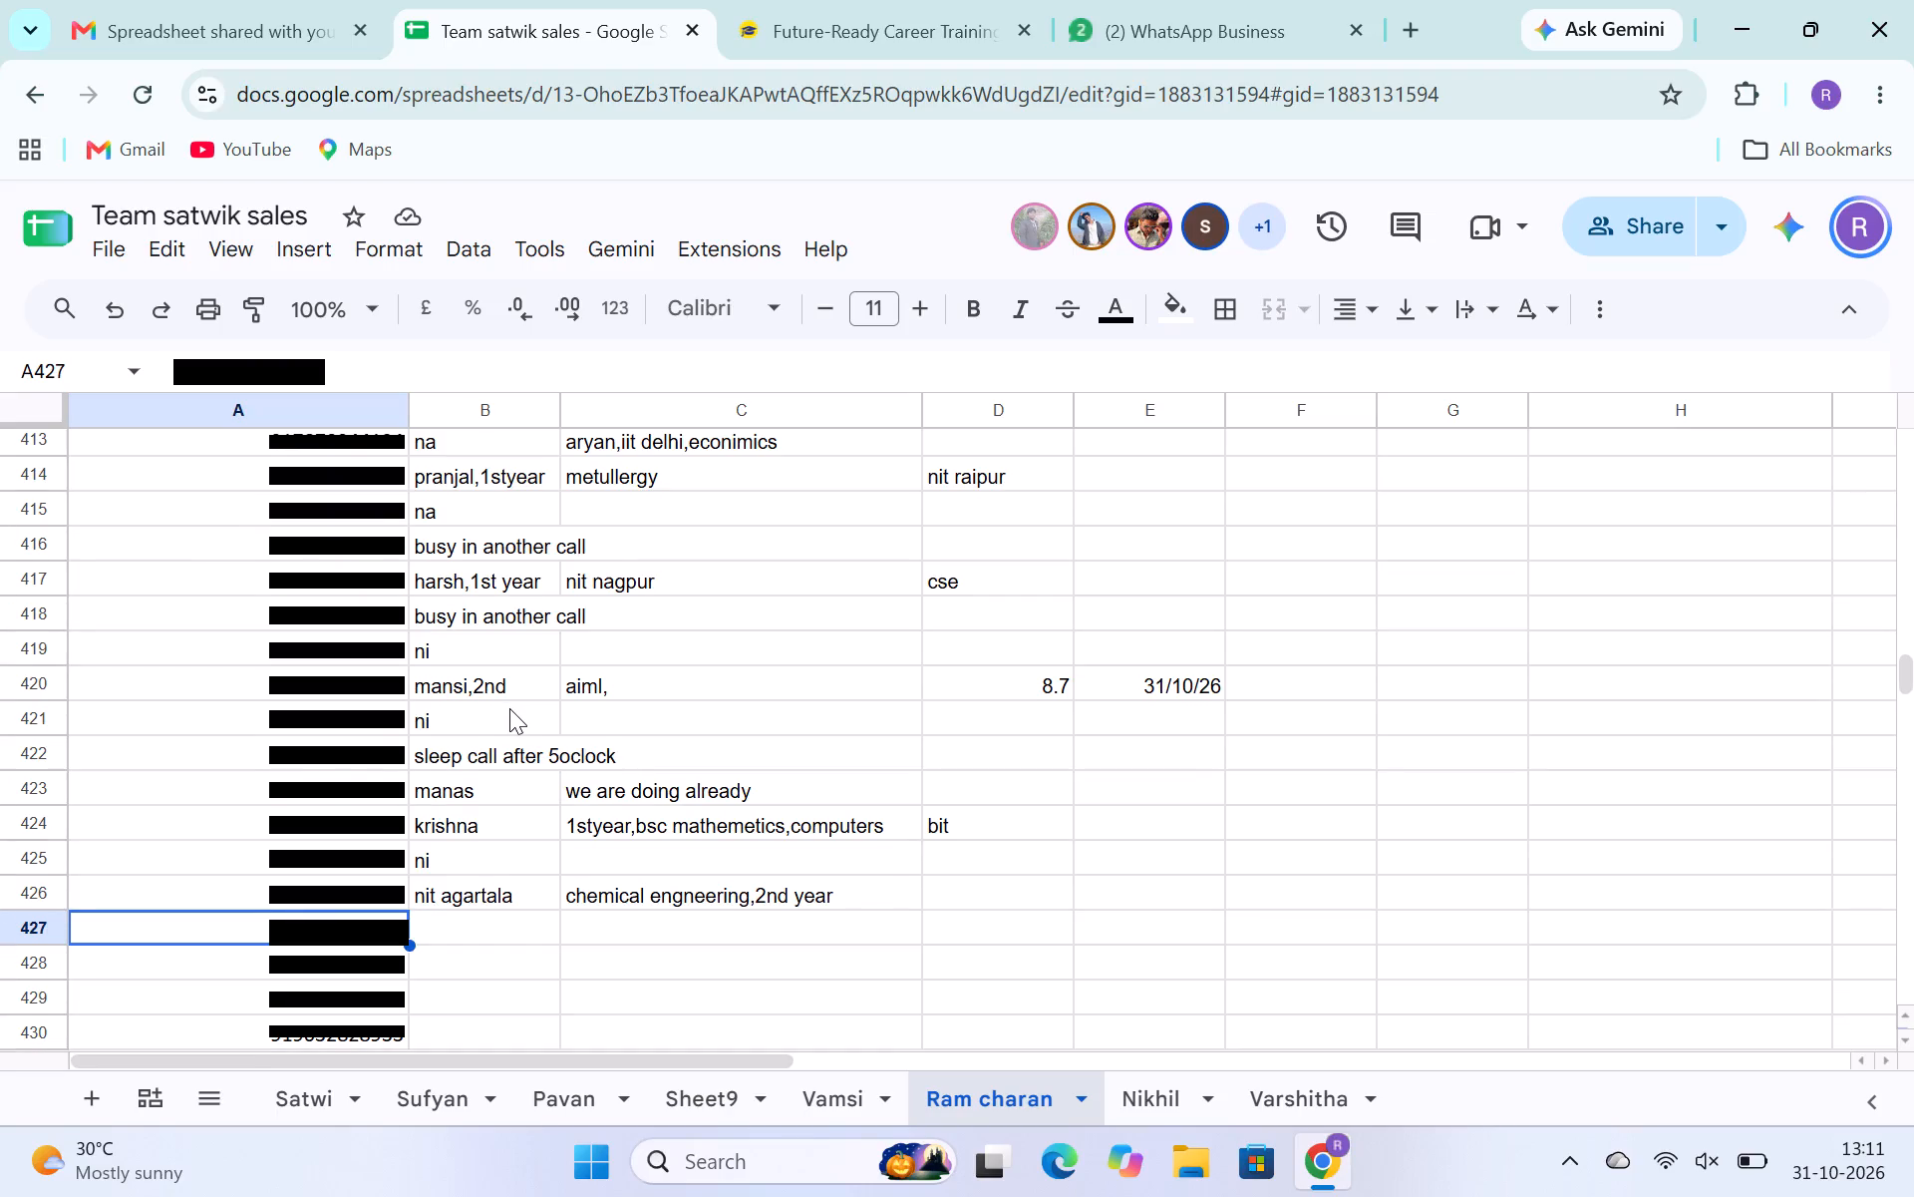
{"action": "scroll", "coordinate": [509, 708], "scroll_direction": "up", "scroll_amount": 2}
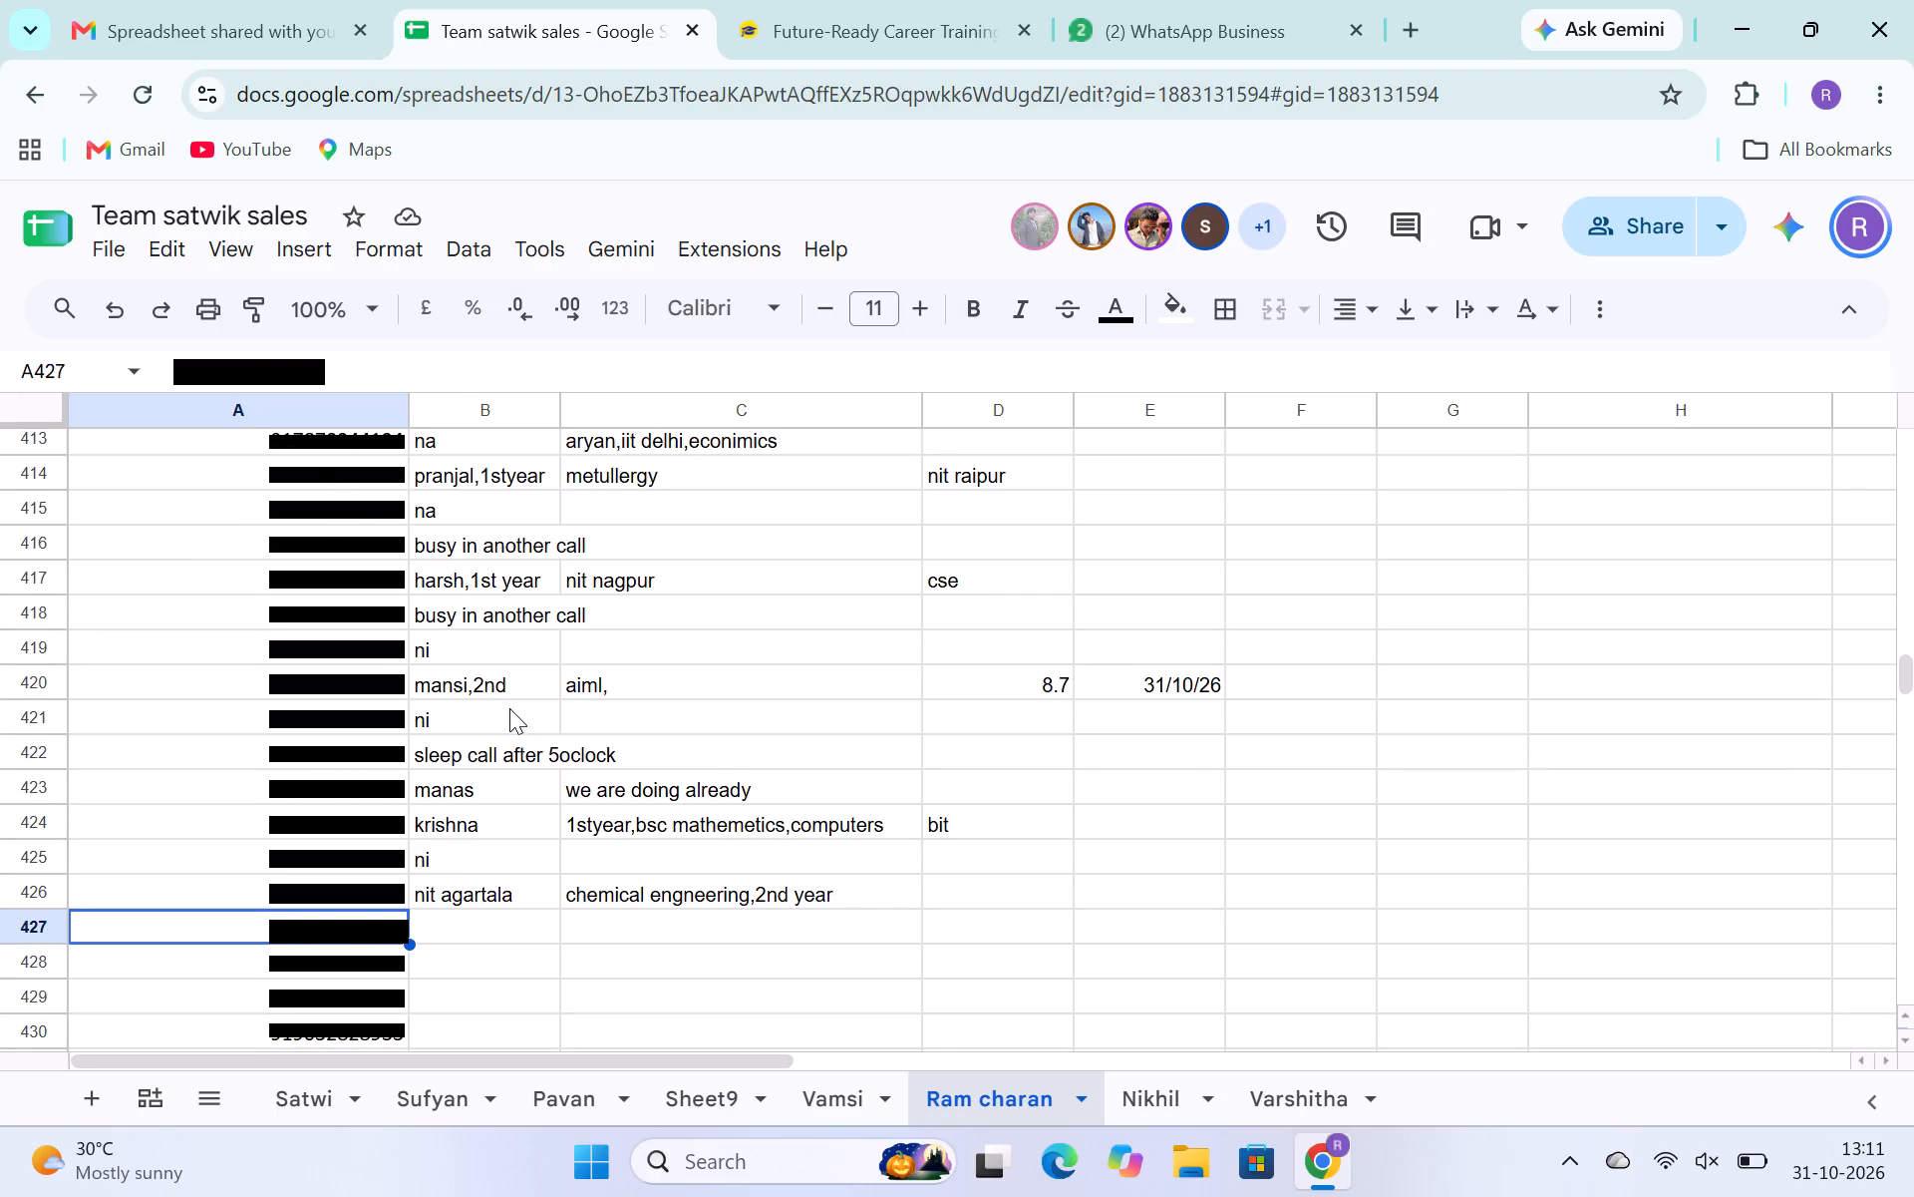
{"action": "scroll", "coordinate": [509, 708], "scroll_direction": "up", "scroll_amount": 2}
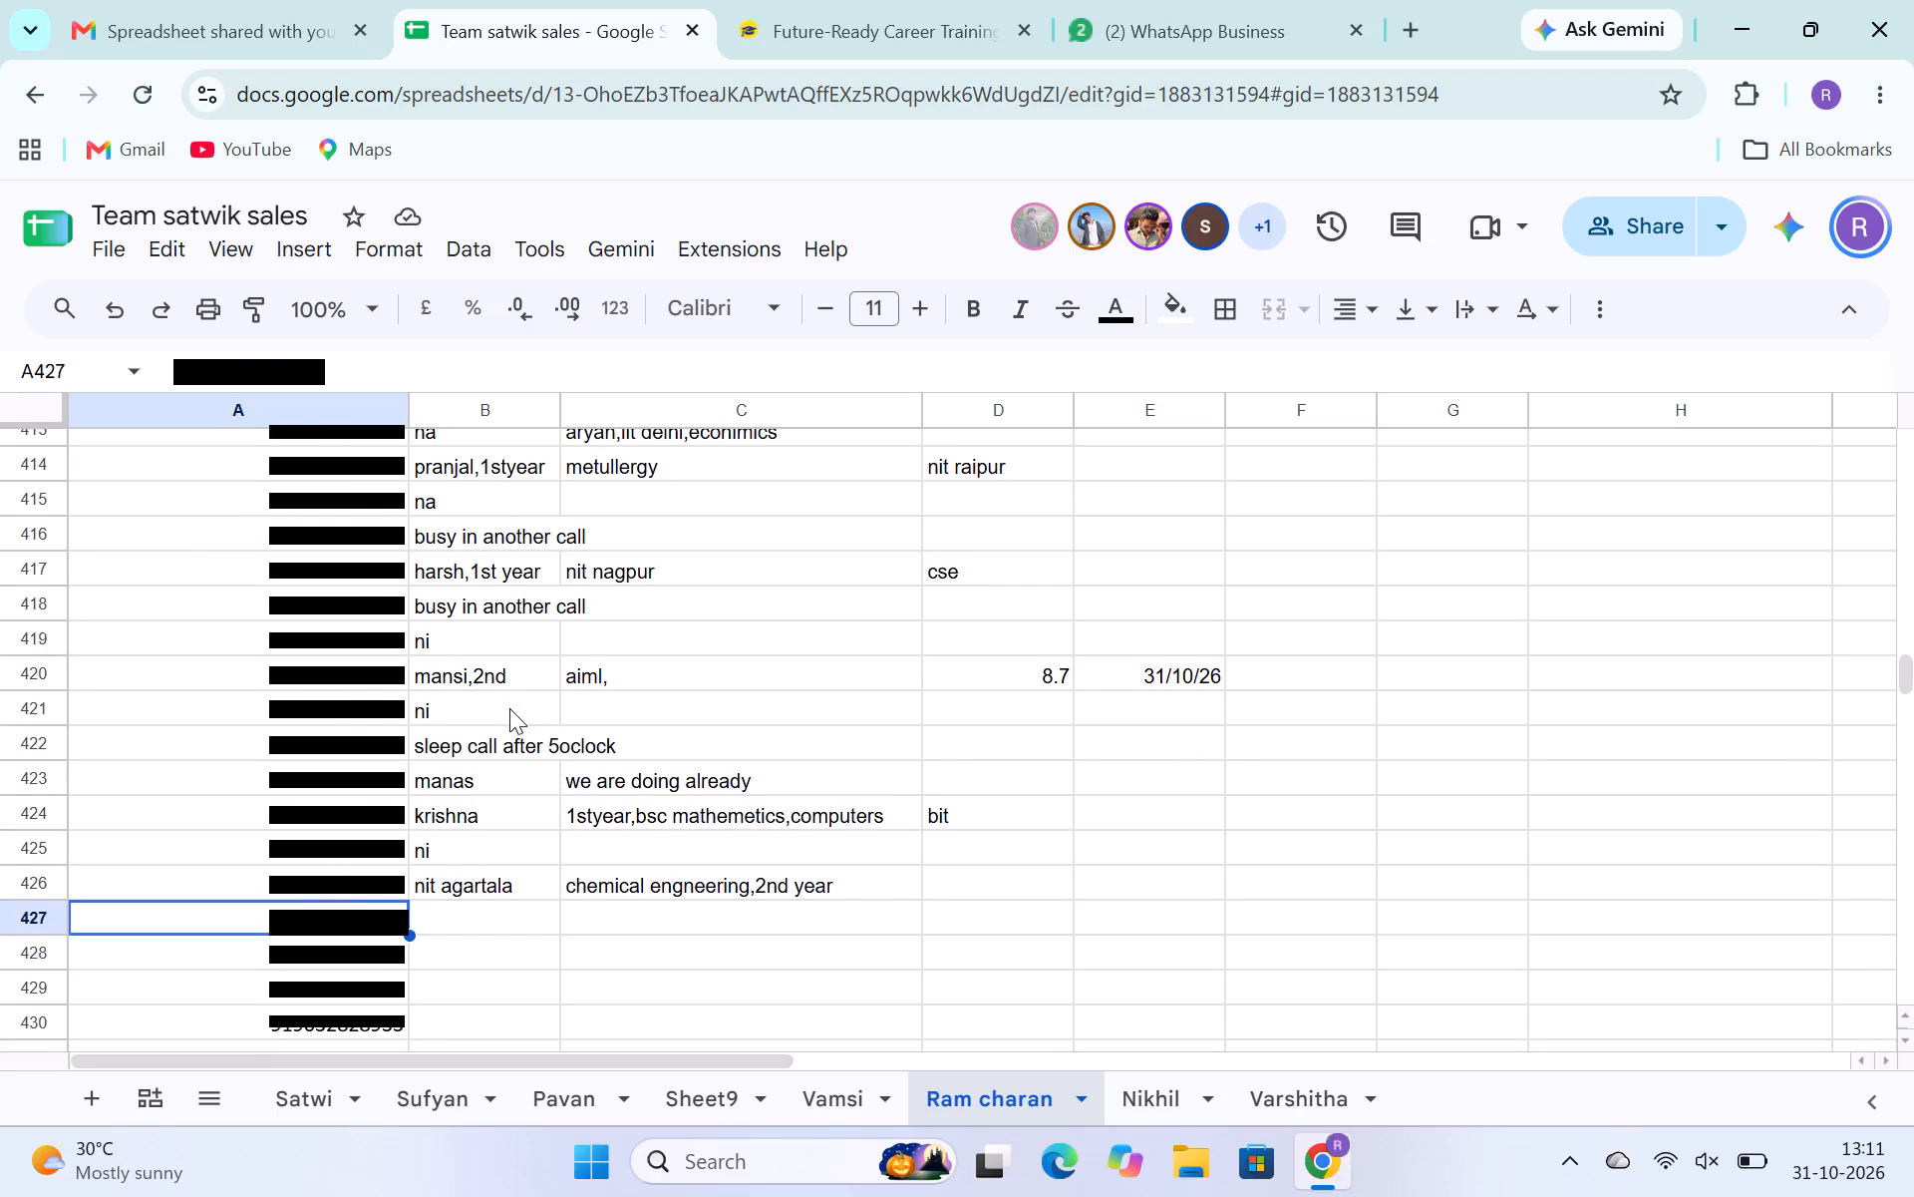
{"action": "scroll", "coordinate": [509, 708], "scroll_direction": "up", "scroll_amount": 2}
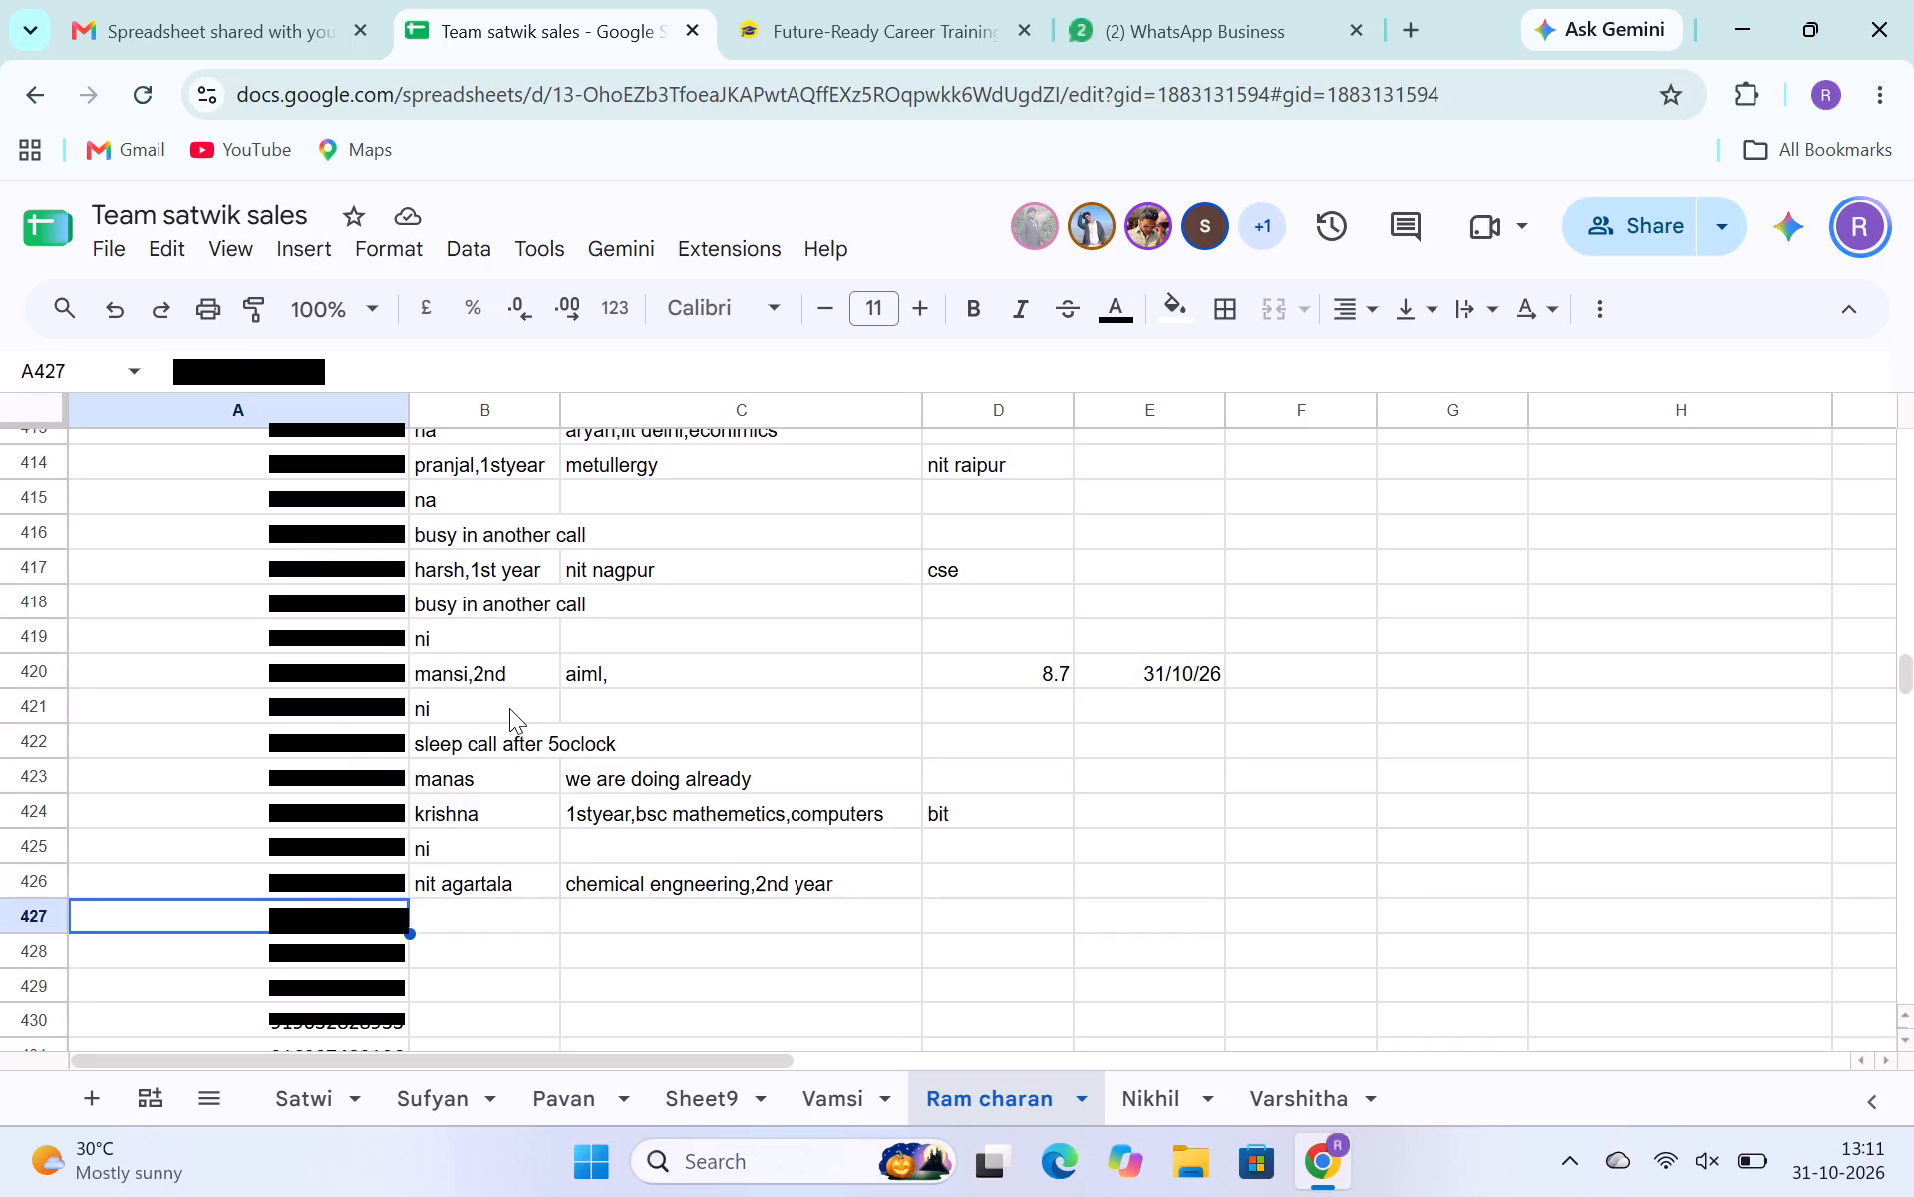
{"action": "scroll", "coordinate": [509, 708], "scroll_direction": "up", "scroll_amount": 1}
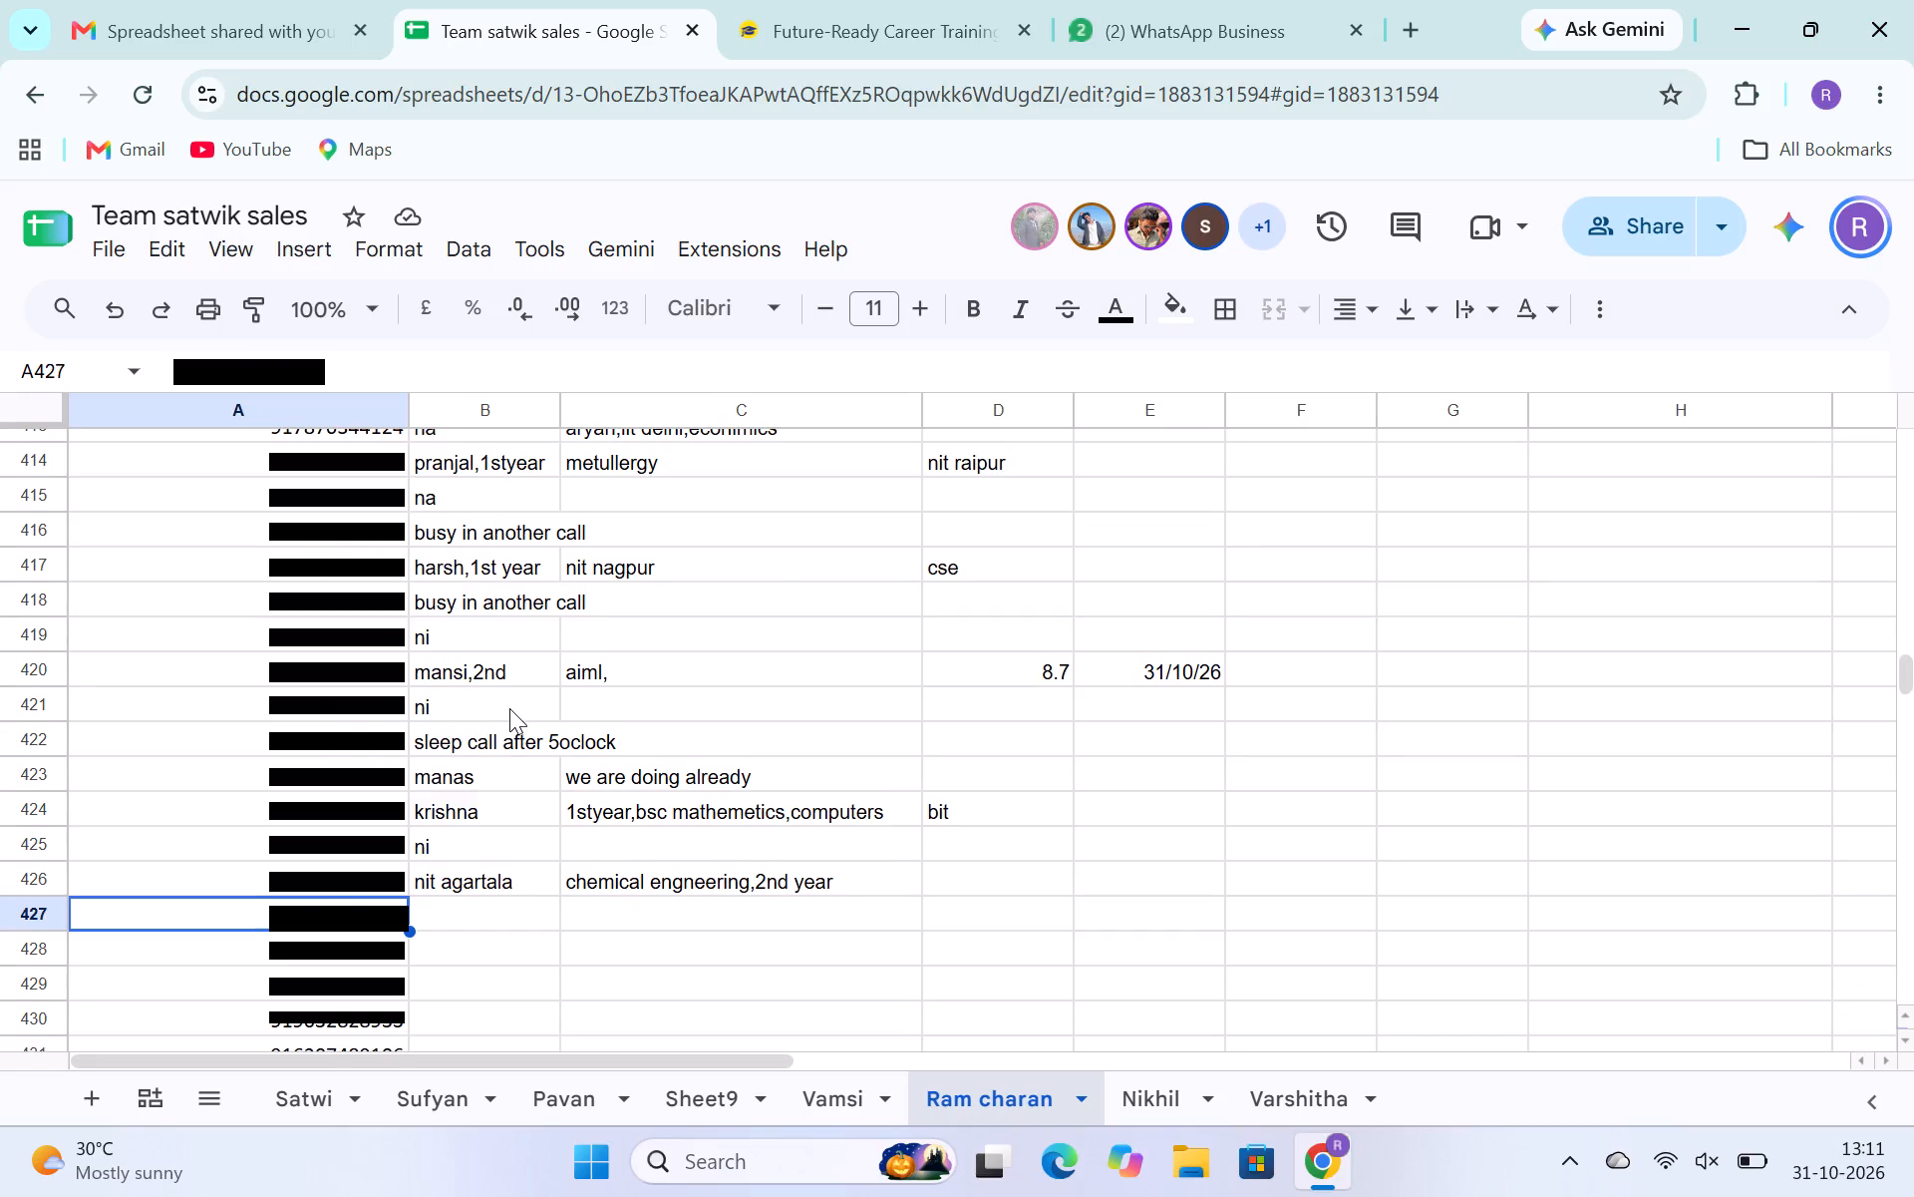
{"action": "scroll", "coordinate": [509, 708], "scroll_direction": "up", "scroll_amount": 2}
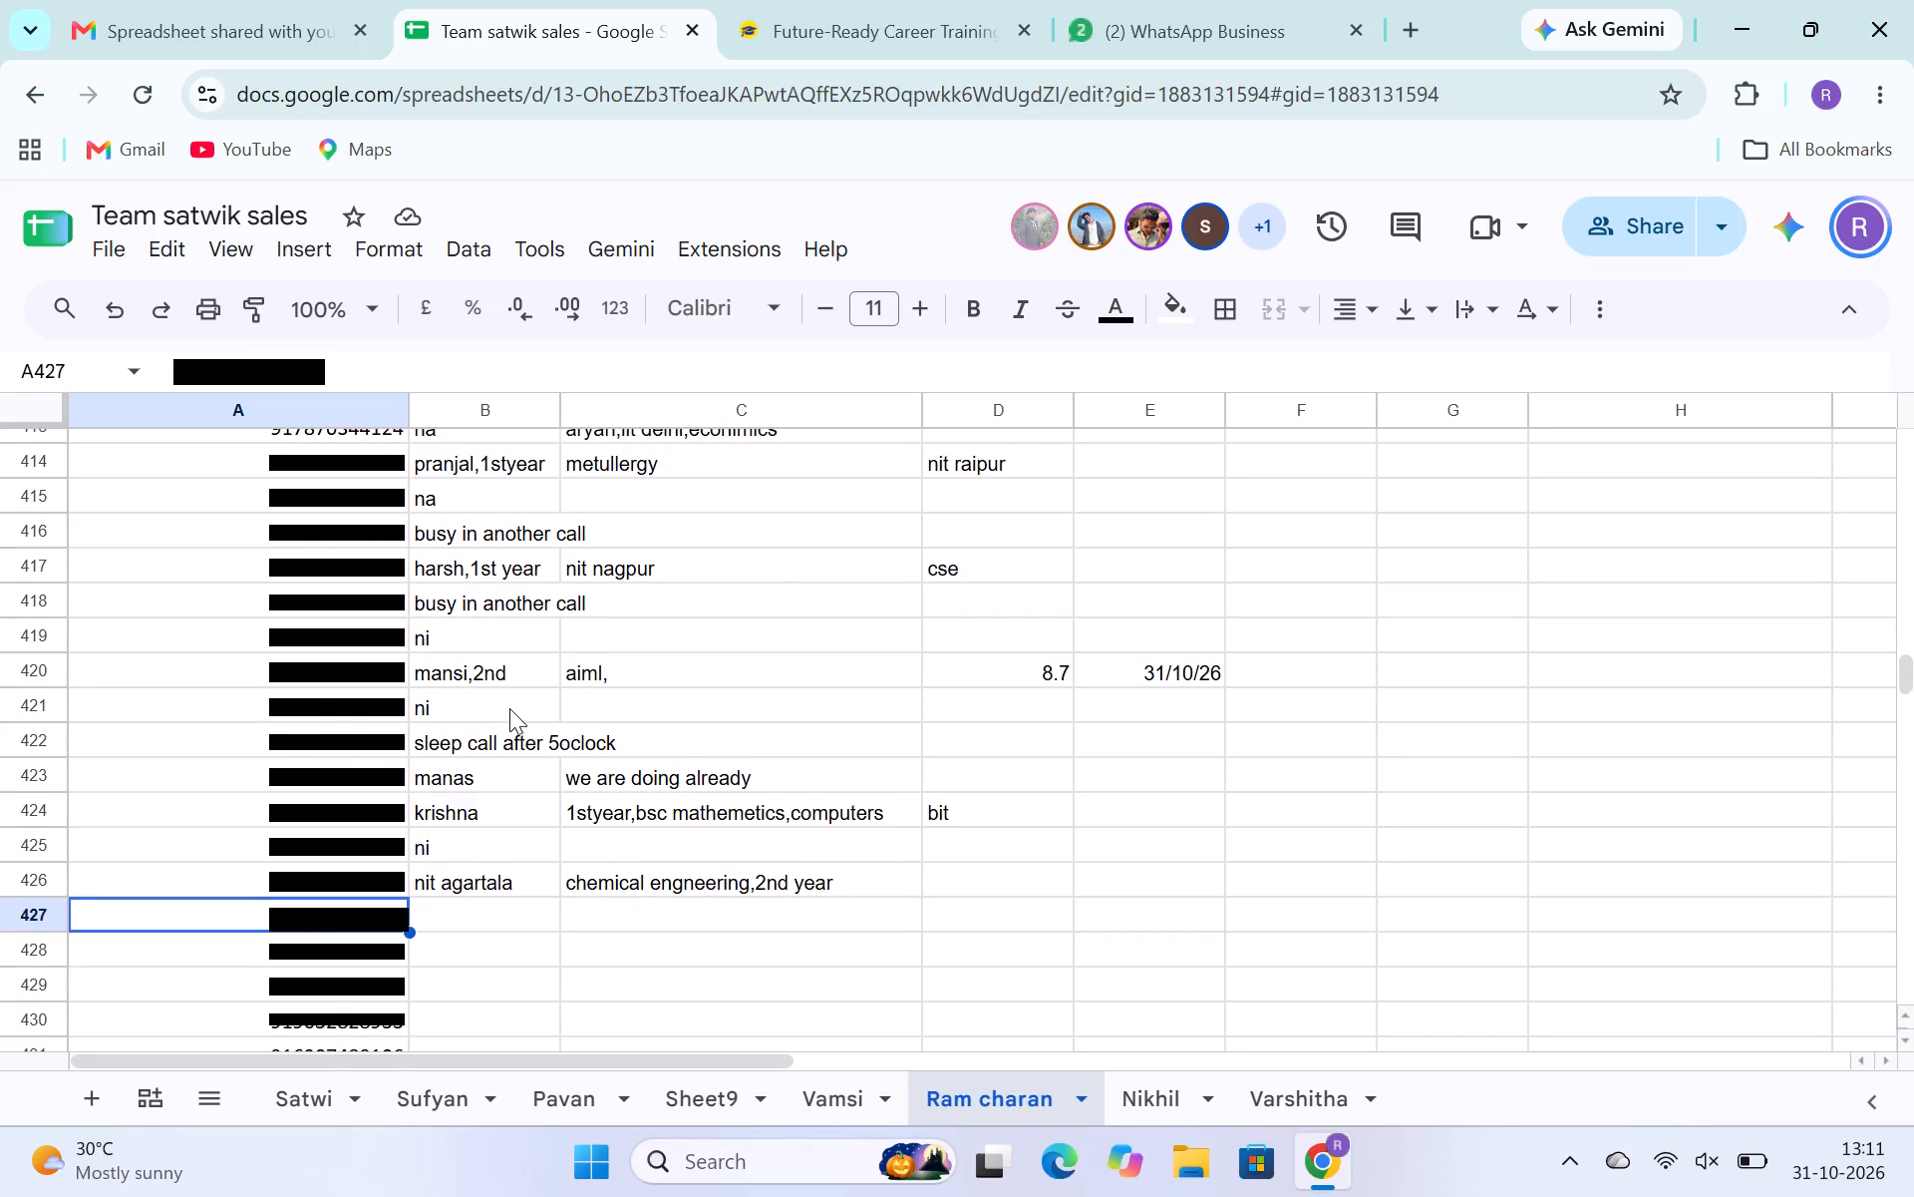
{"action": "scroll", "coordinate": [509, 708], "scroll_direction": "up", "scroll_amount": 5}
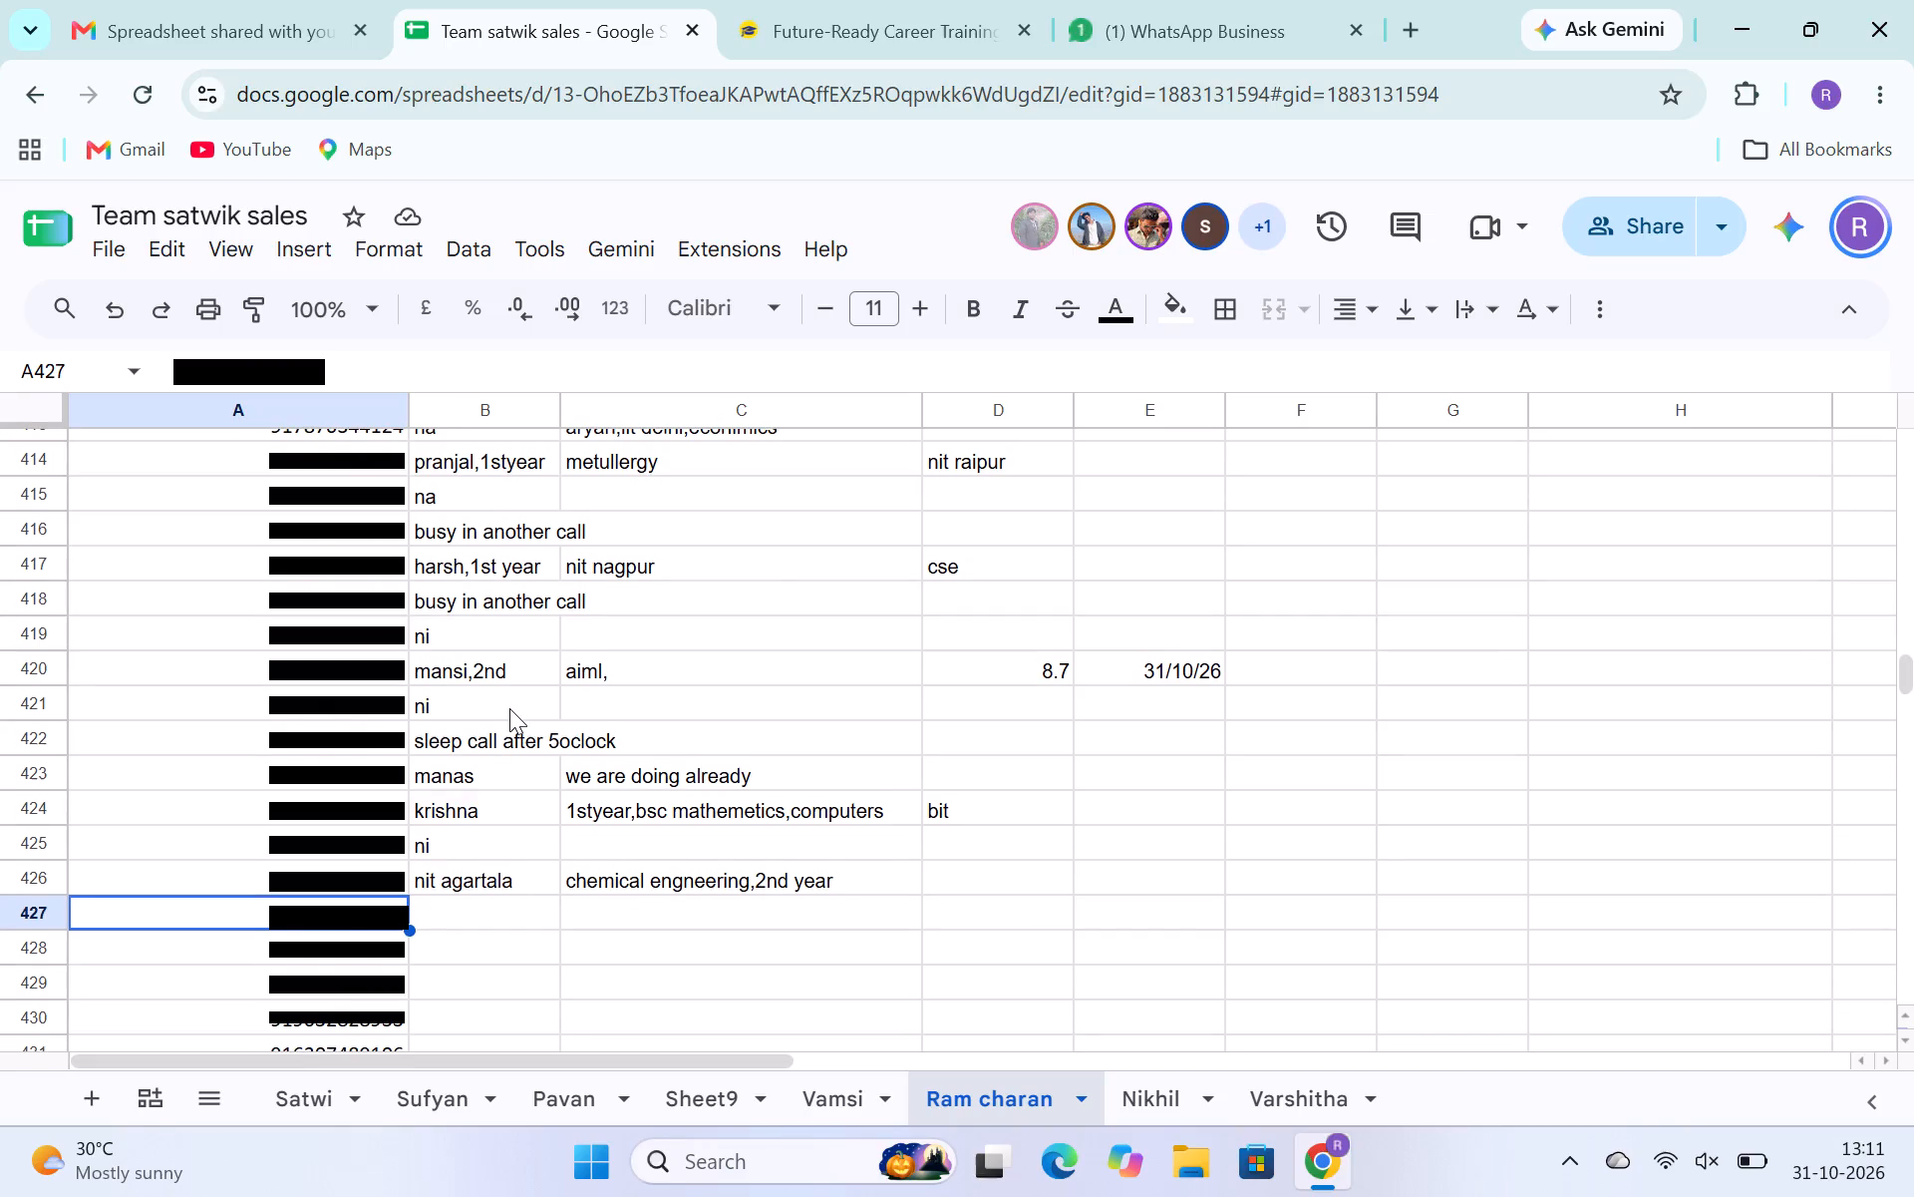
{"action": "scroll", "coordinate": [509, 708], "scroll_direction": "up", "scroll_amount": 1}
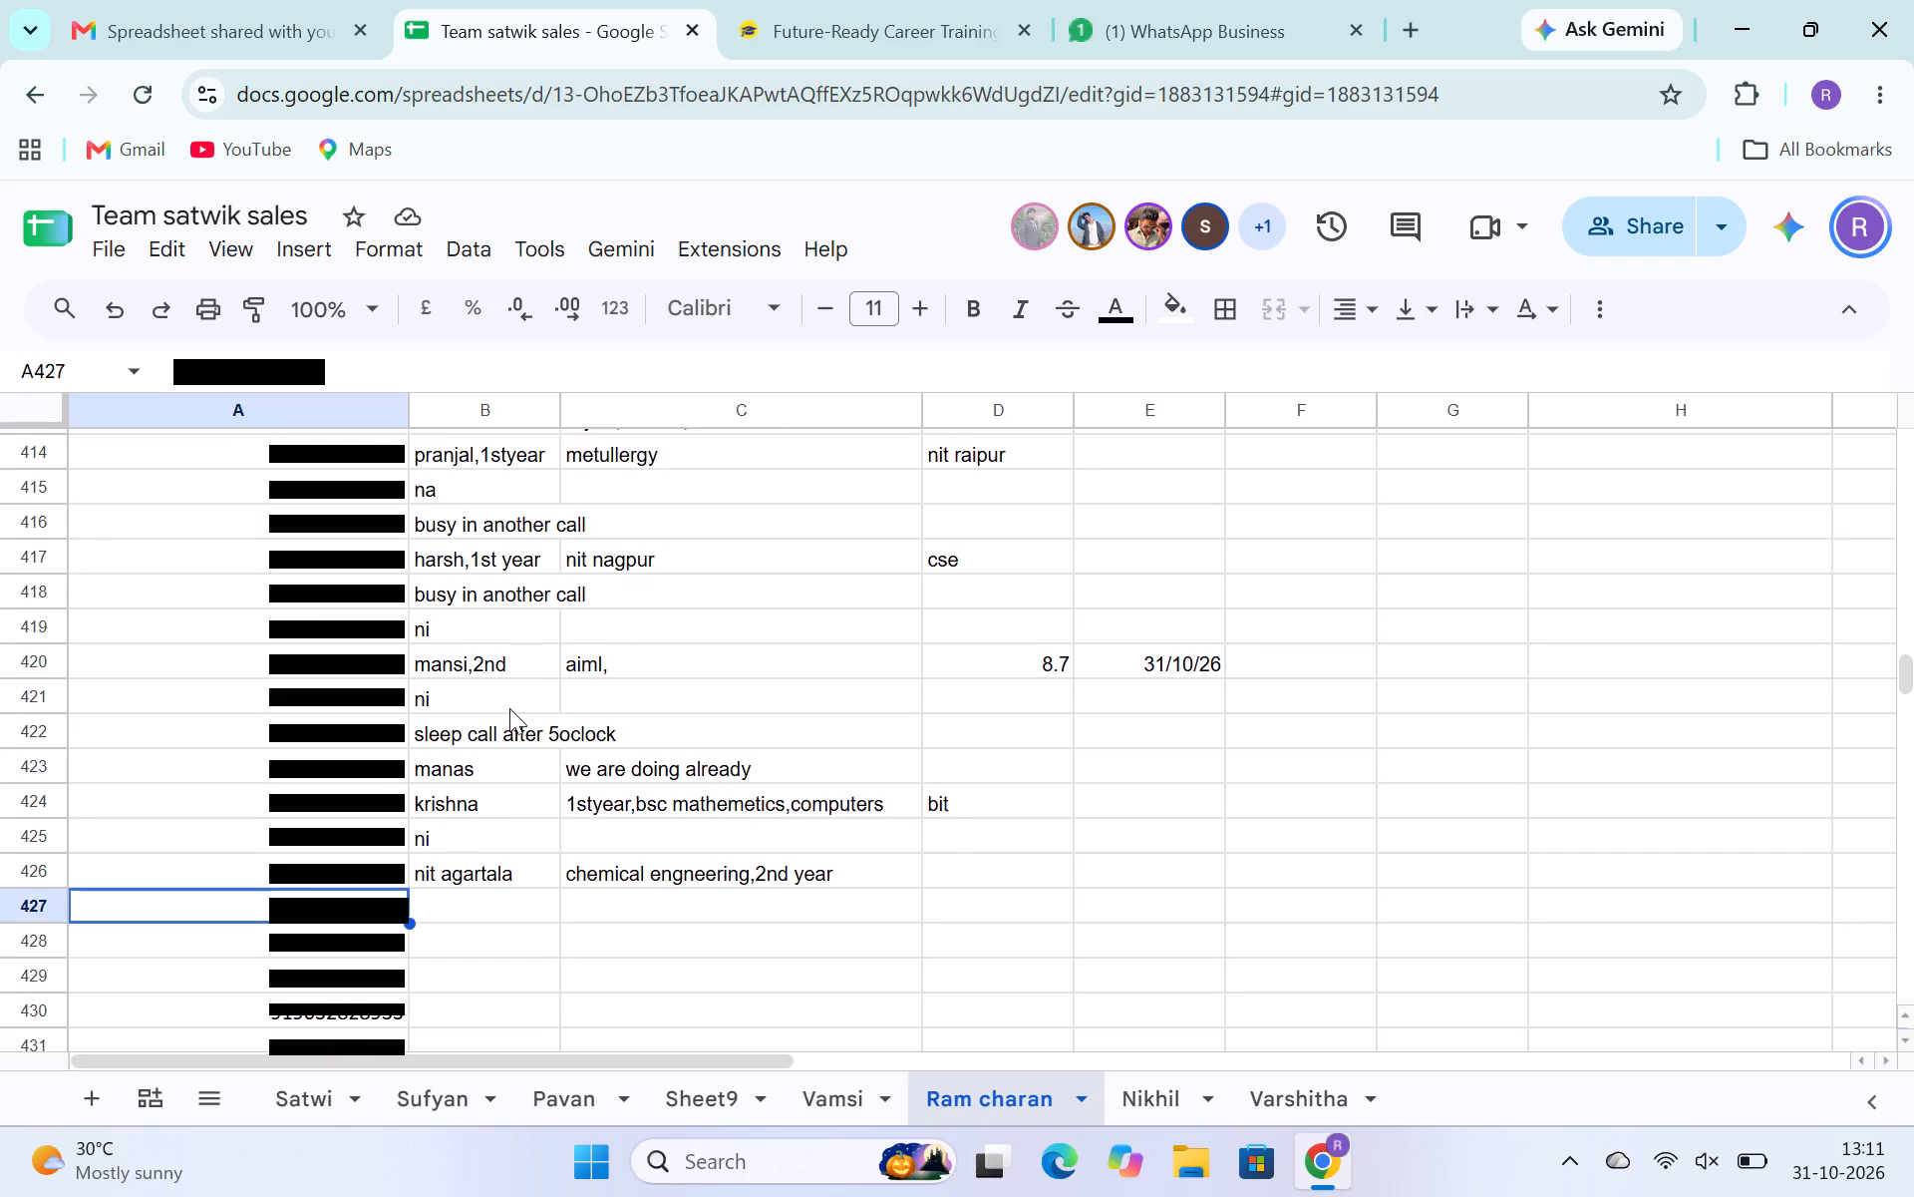
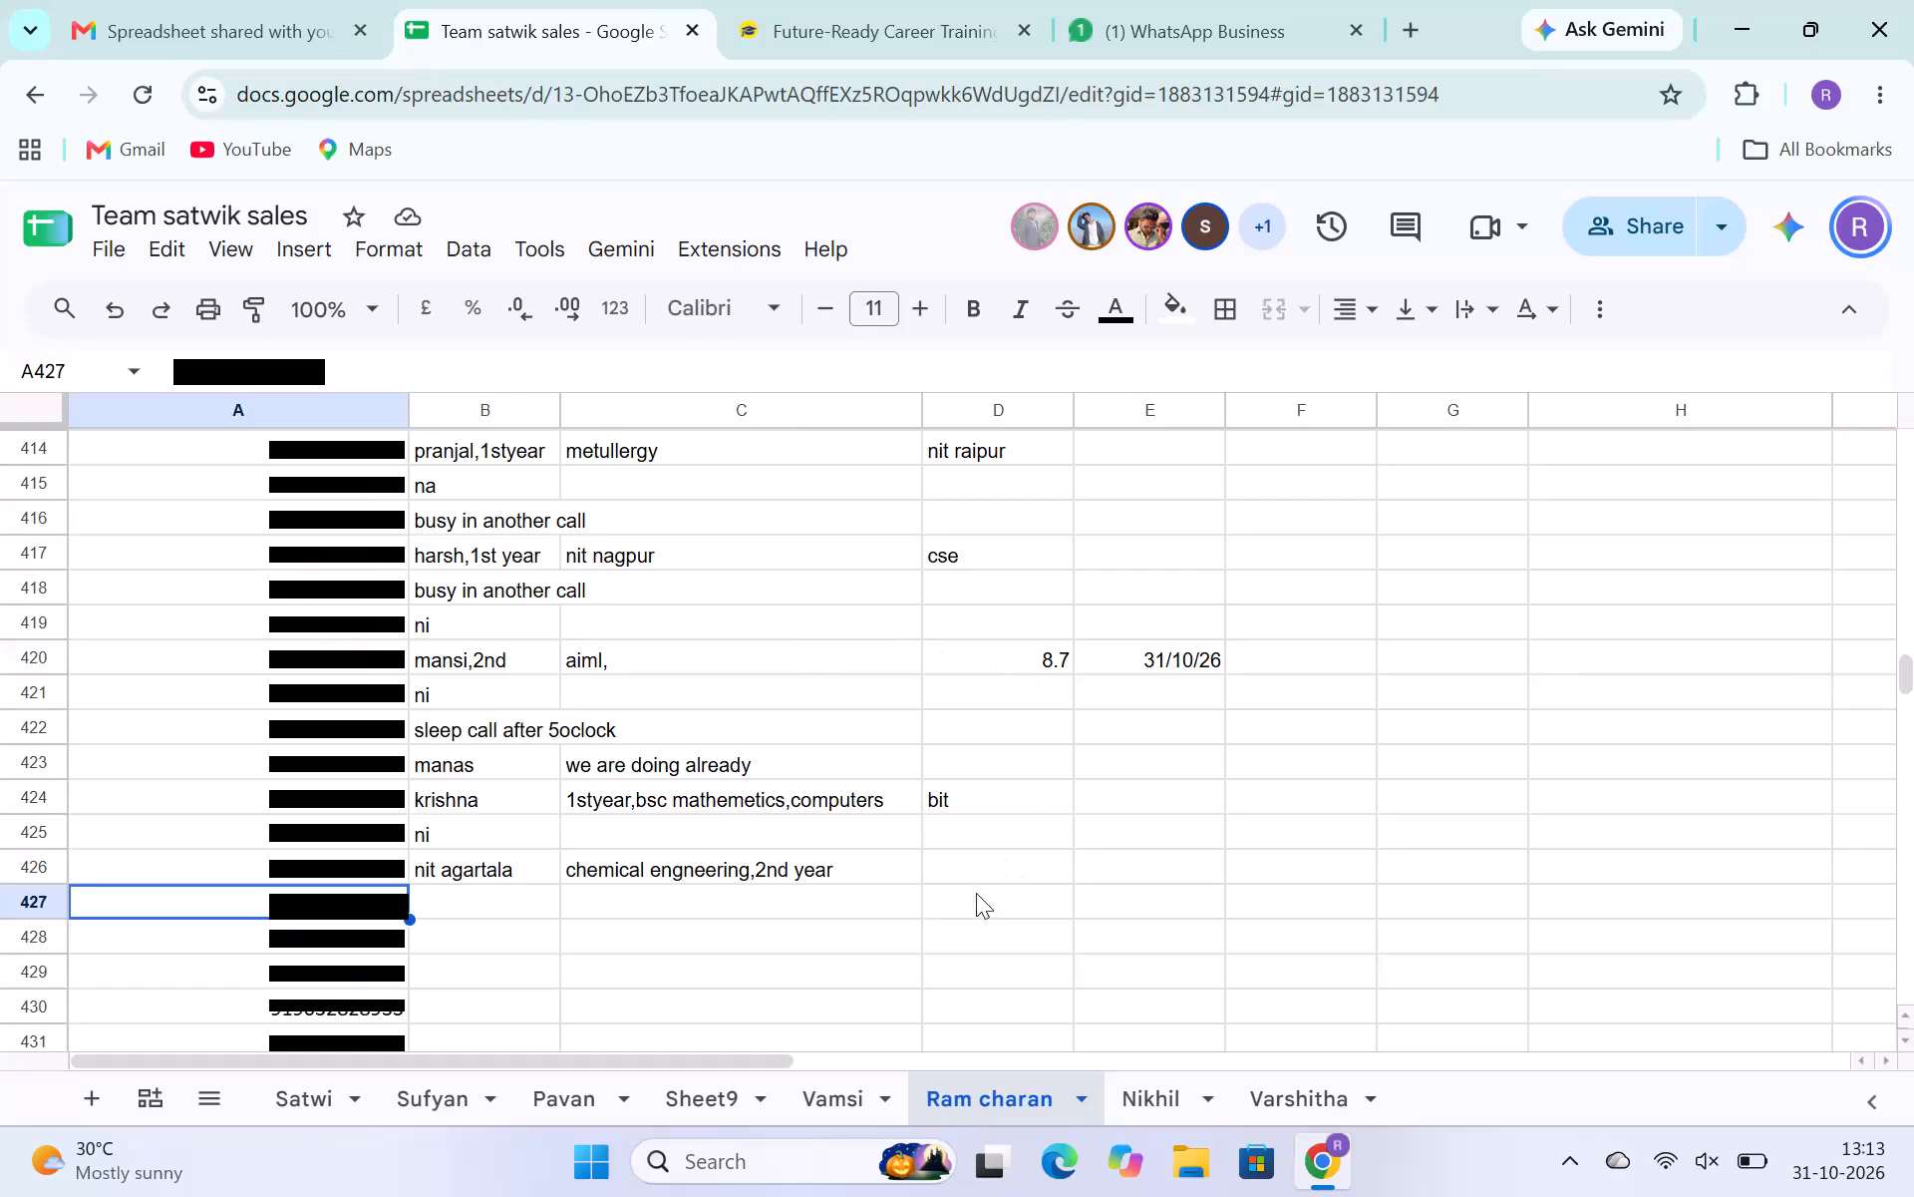
Enter the student's full name in cell D426 and move to the contact in cell A427.
{"action": "left_click", "coordinate": [984, 864]}
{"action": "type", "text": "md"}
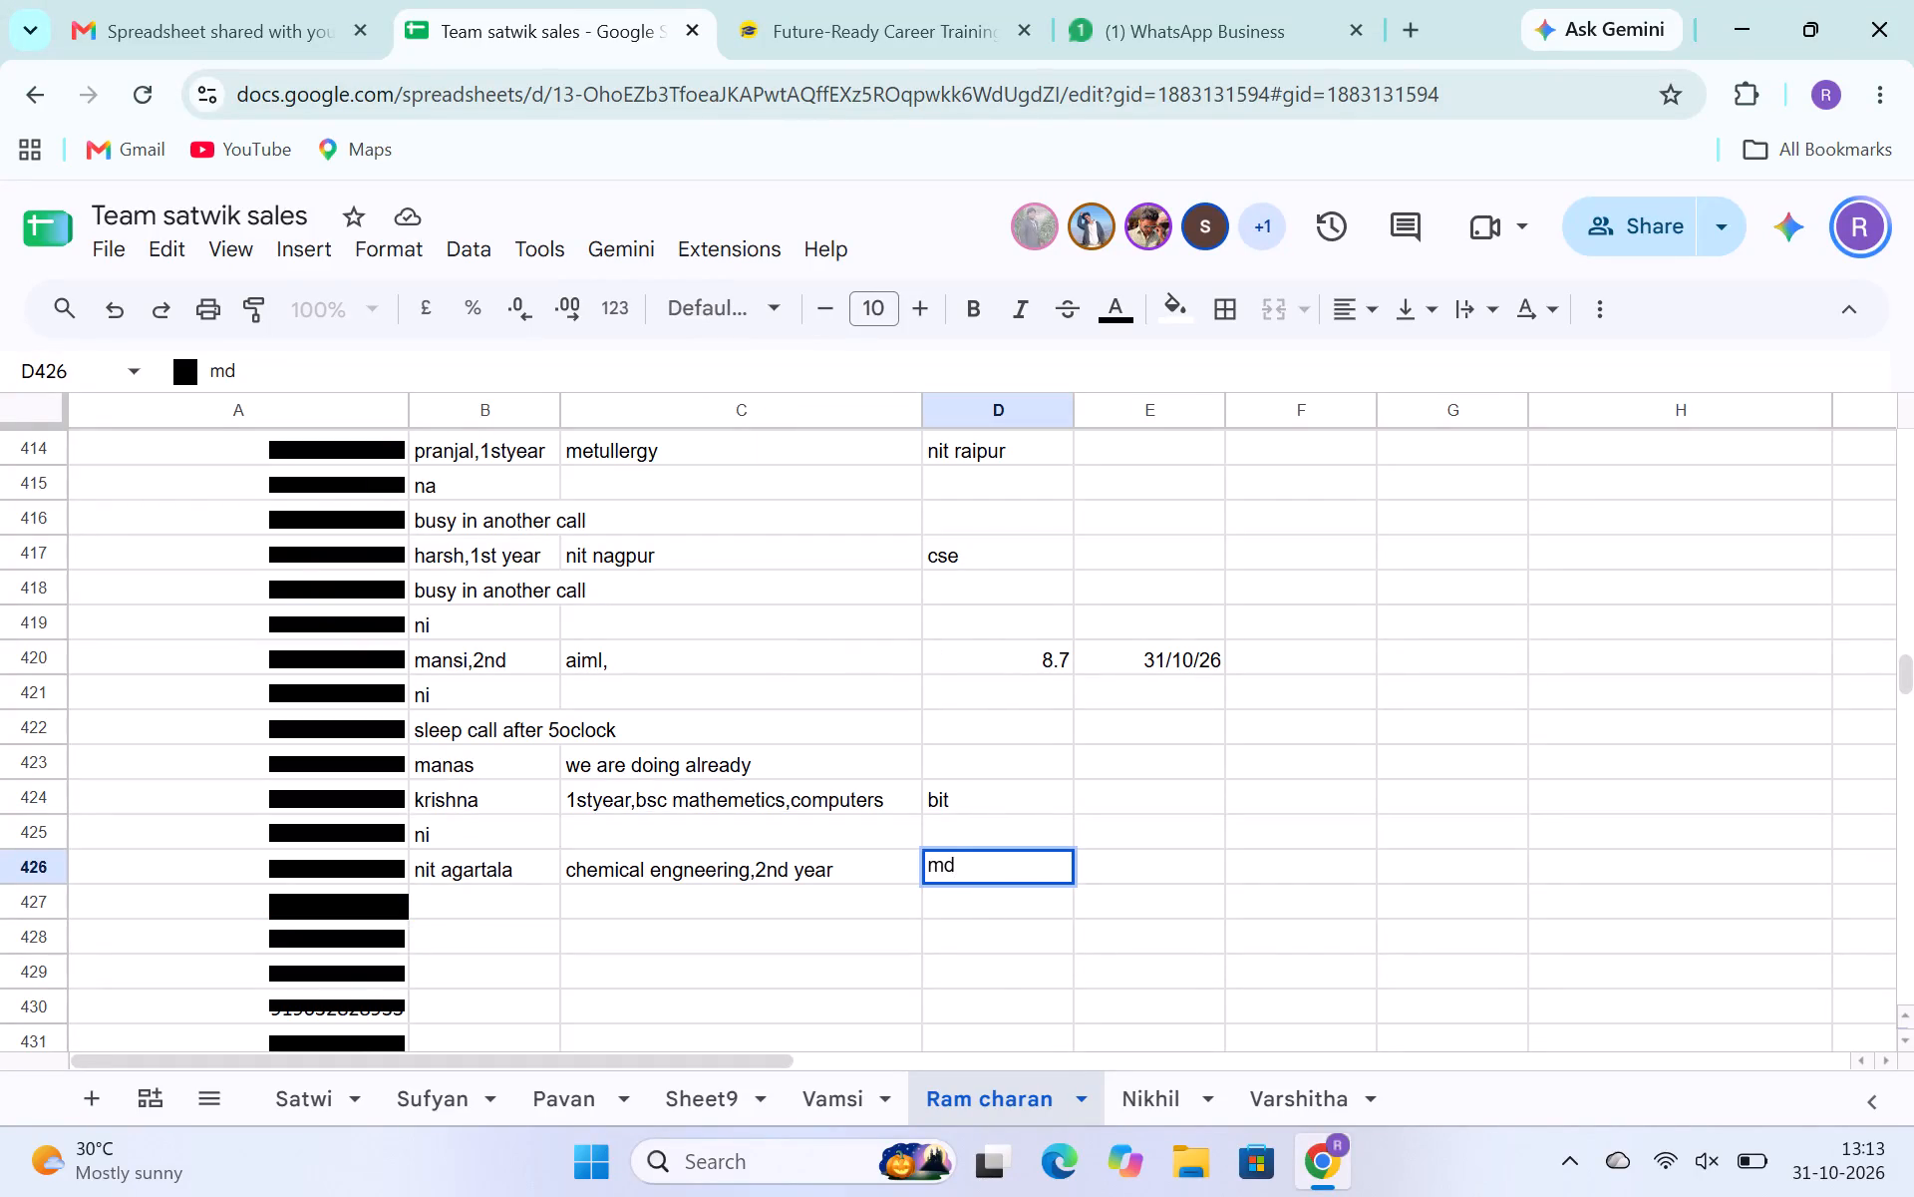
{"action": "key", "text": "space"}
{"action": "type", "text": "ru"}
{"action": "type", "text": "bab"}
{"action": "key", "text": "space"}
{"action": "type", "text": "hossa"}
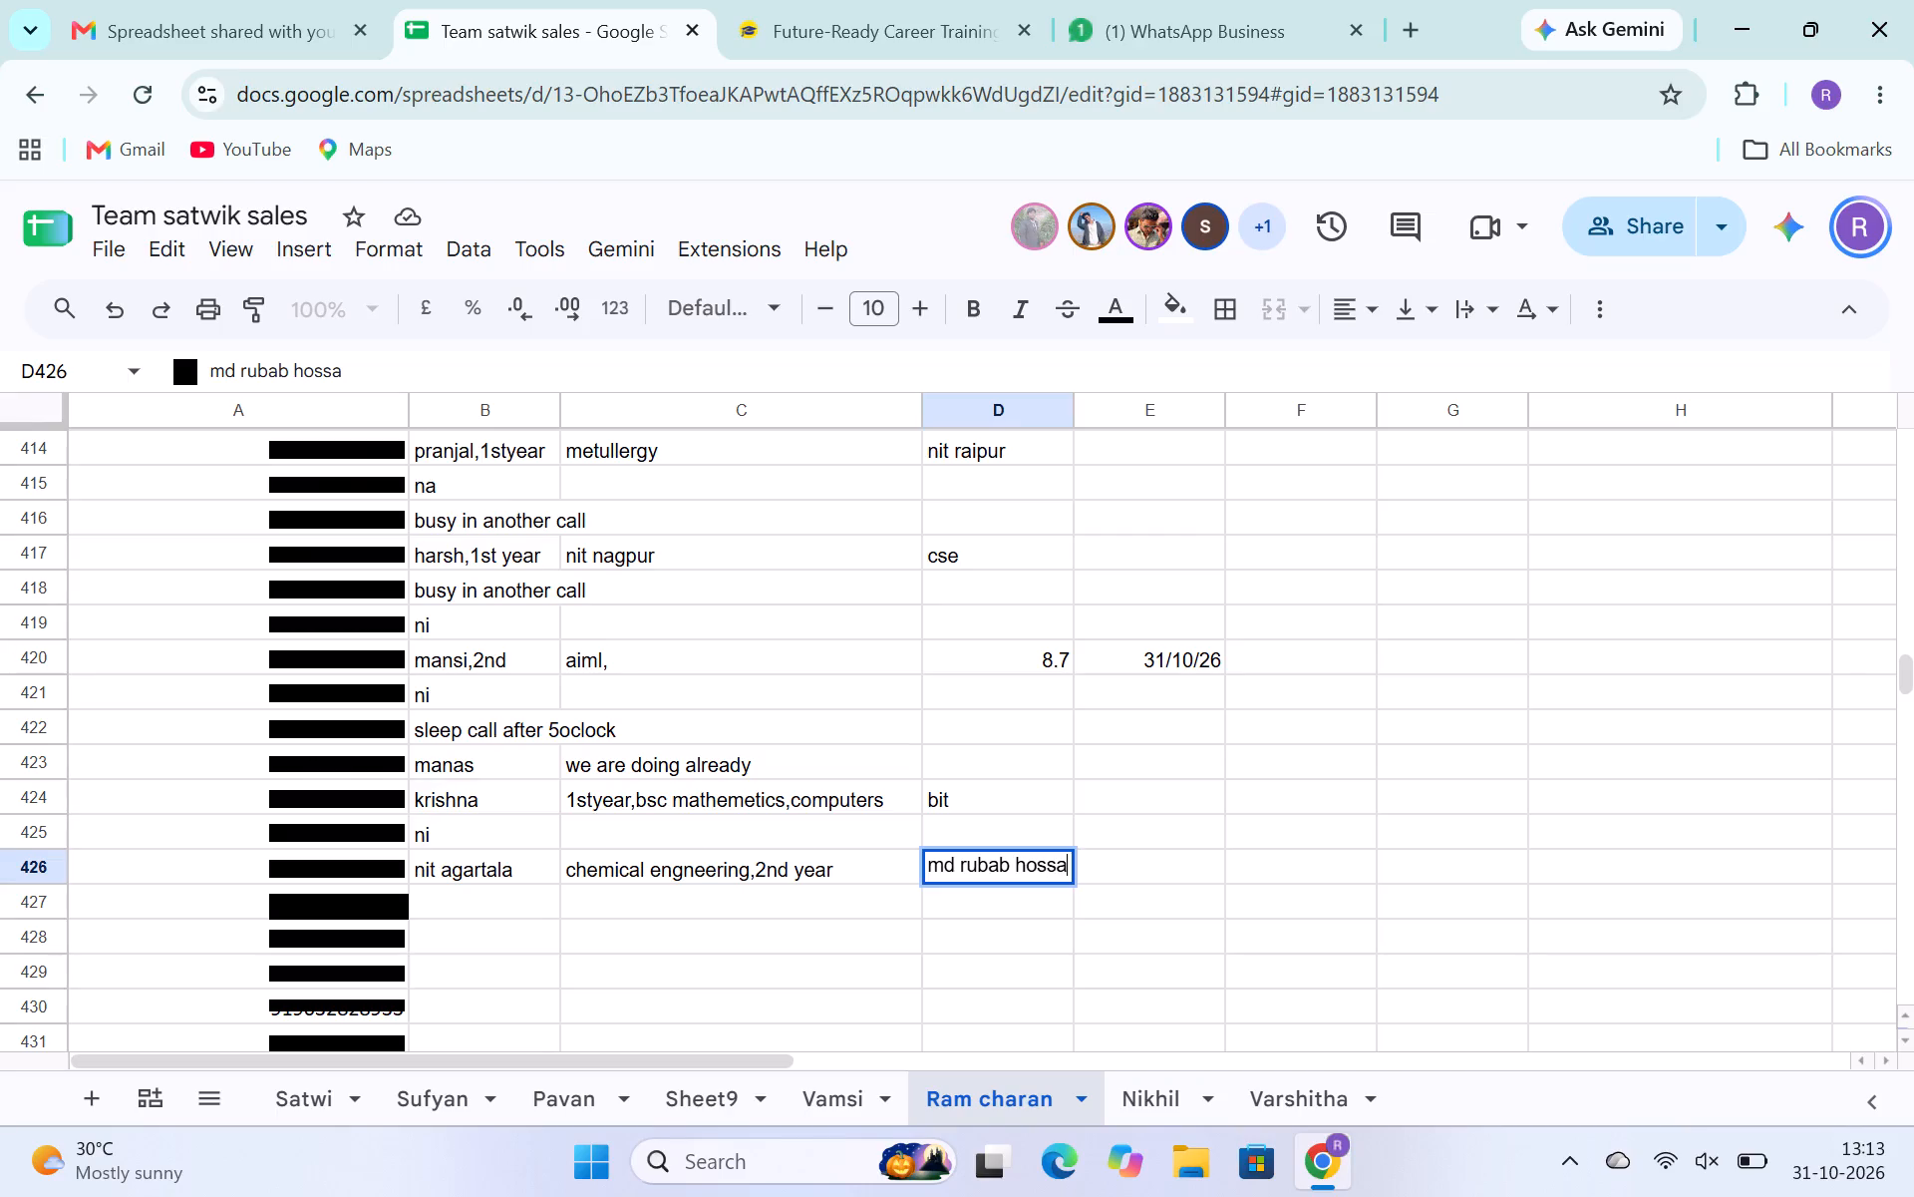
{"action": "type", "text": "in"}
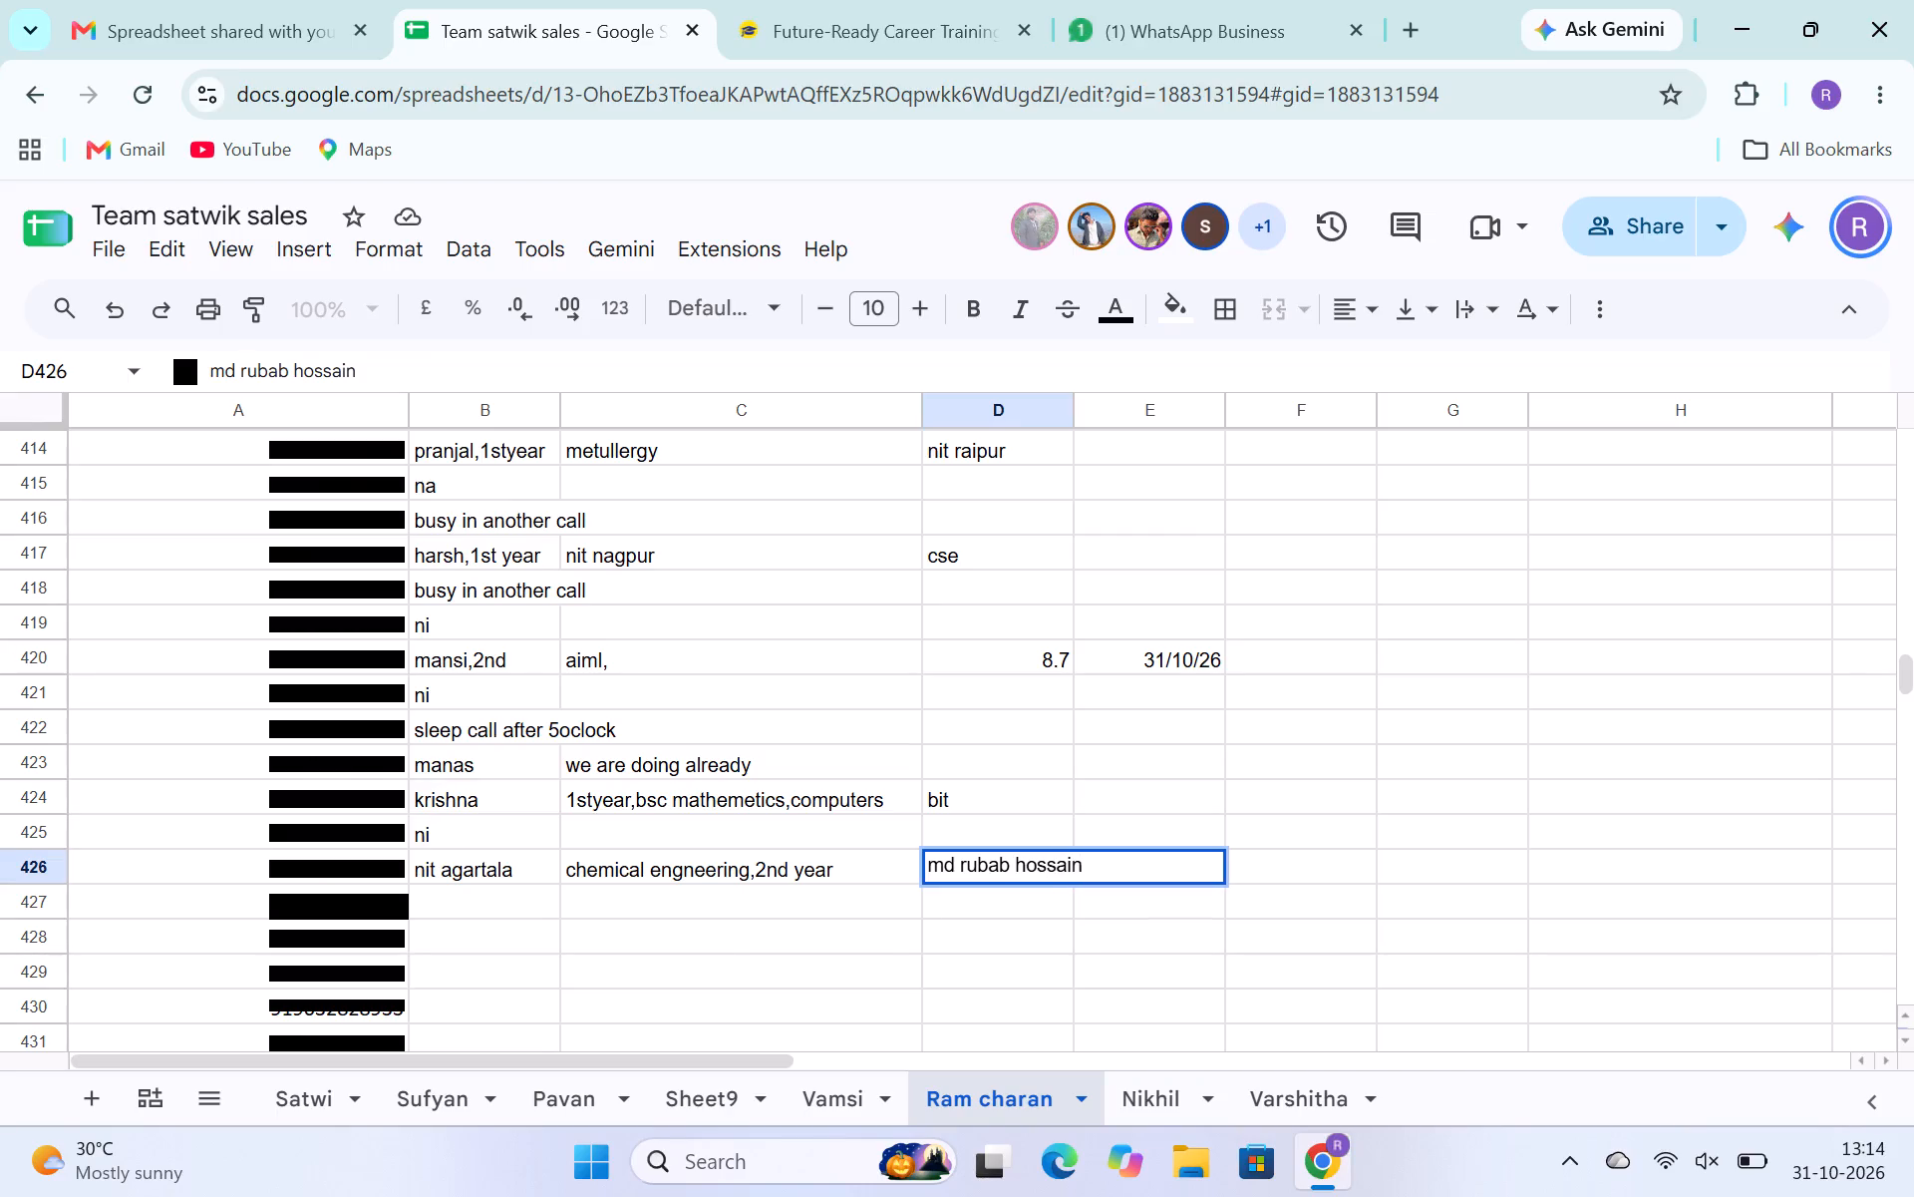
{"action": "left_click", "coordinate": [318, 913]}
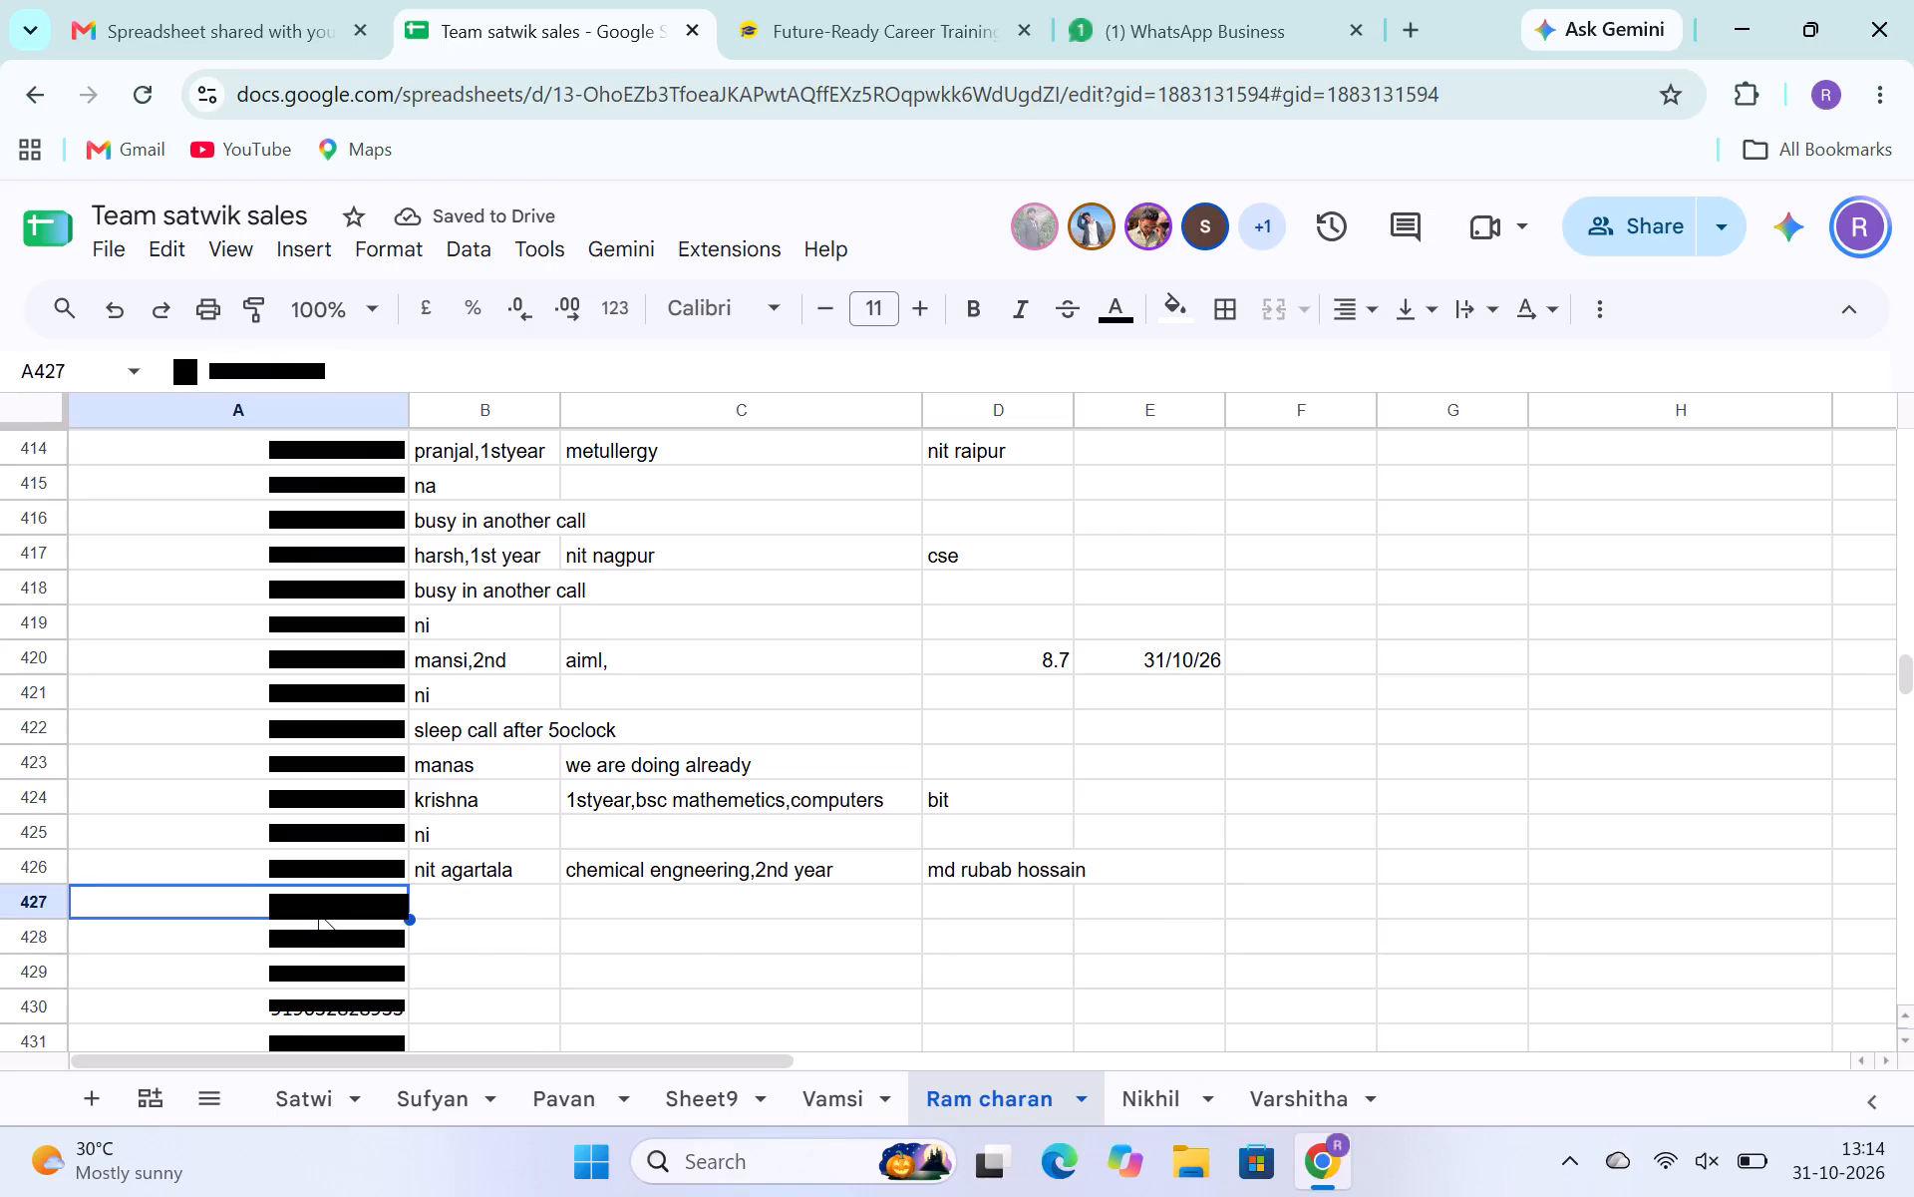
Enter the call note "texted me" in cell B427, beside the contact below the nit agartala row.
{"action": "scroll", "coordinate": [318, 913], "scroll_direction": "down", "scroll_amount": 4}
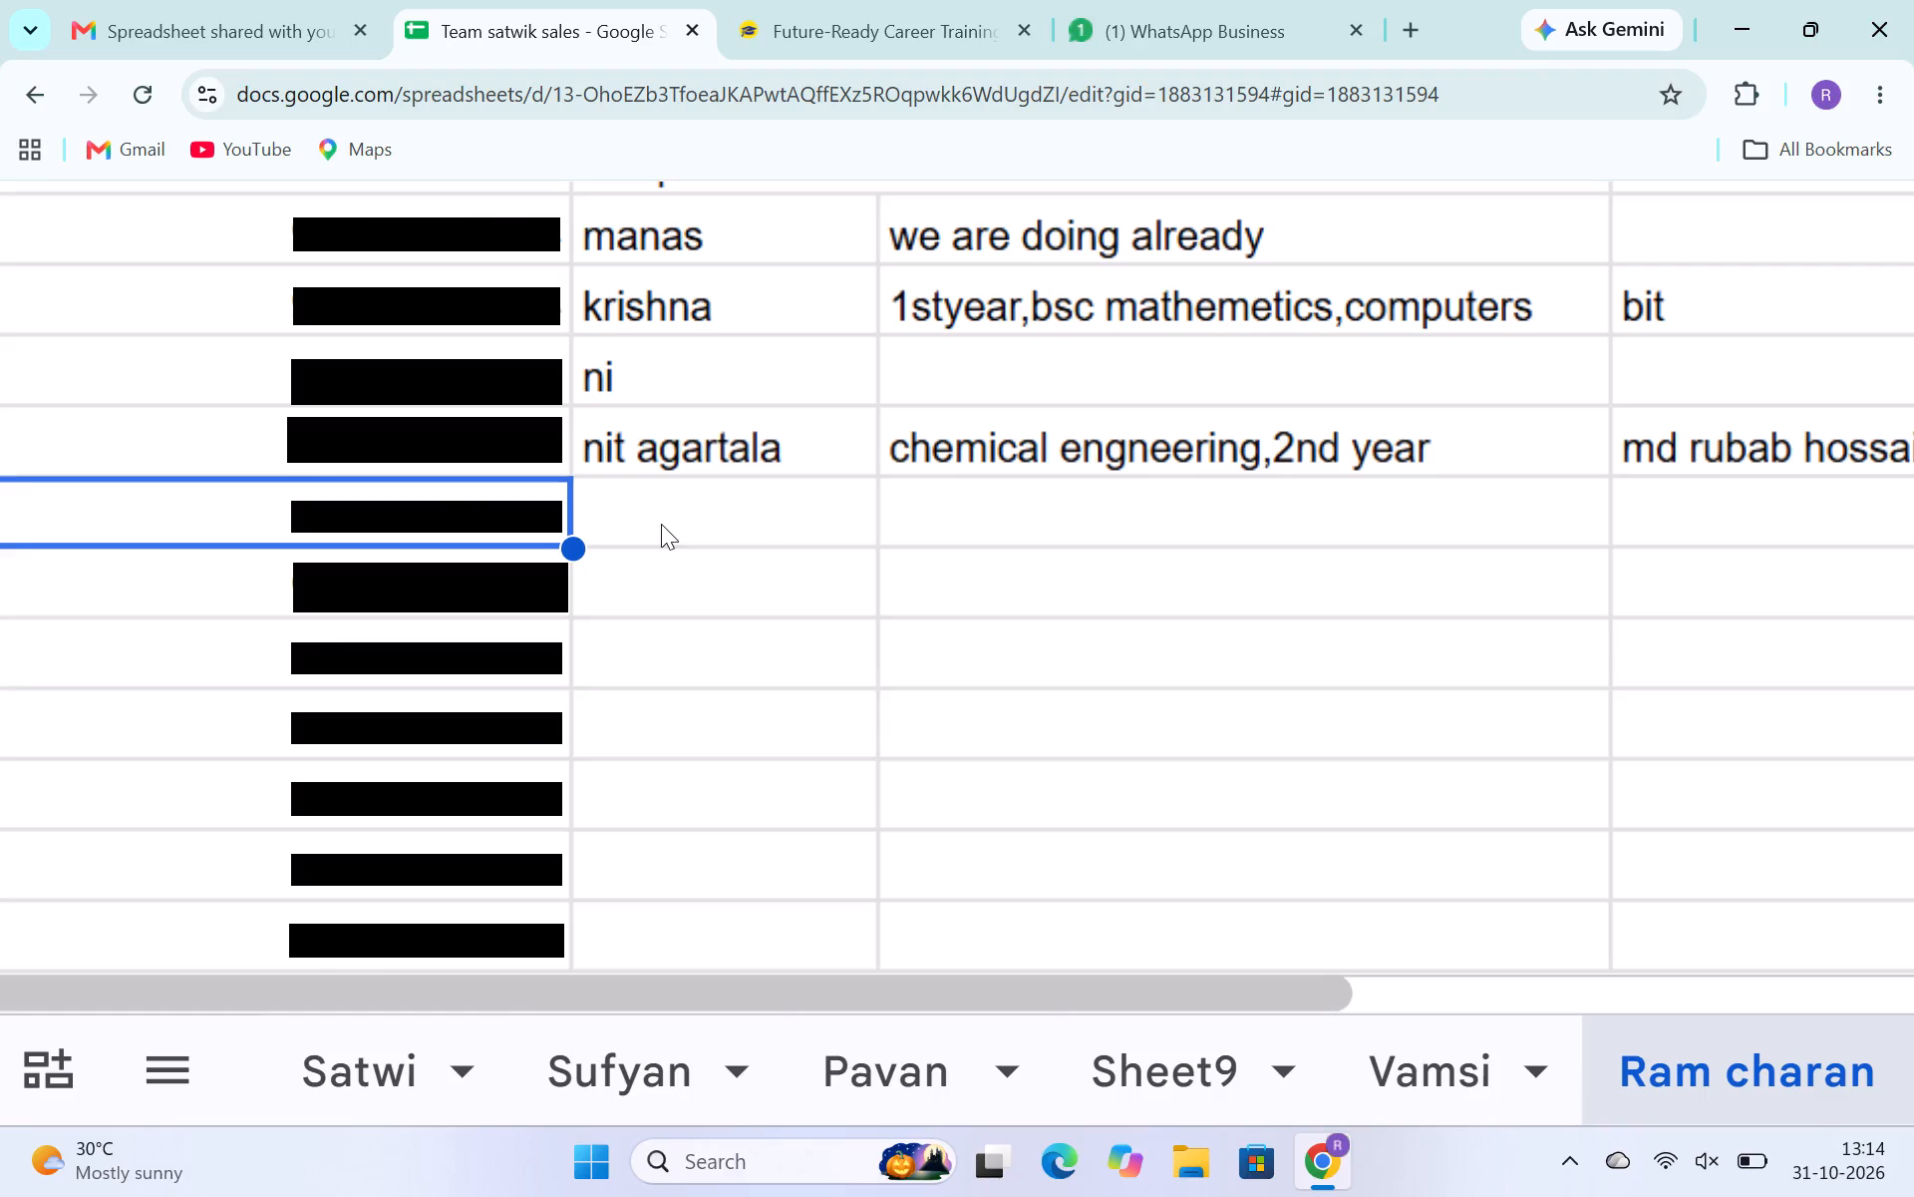
{"action": "left_click", "coordinate": [691, 515]}
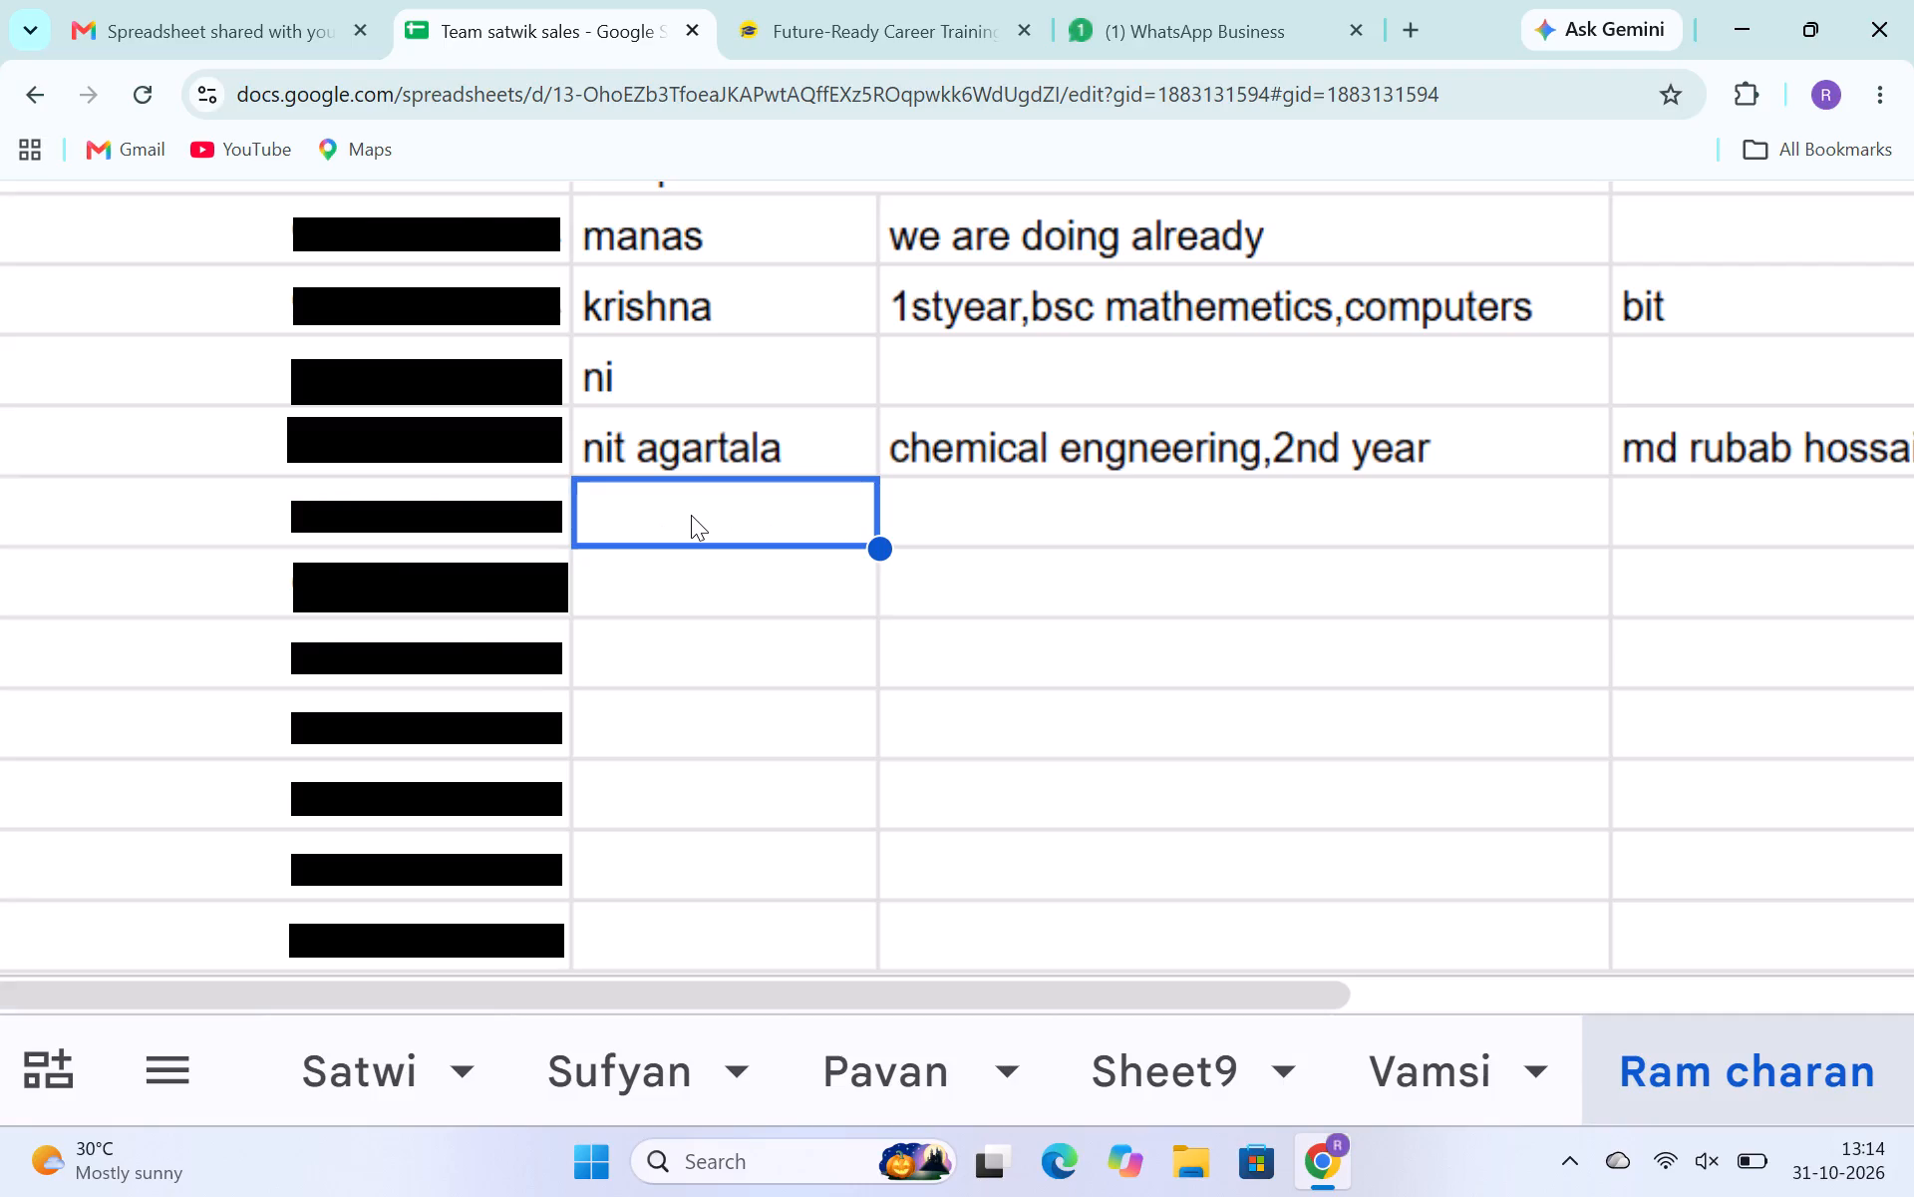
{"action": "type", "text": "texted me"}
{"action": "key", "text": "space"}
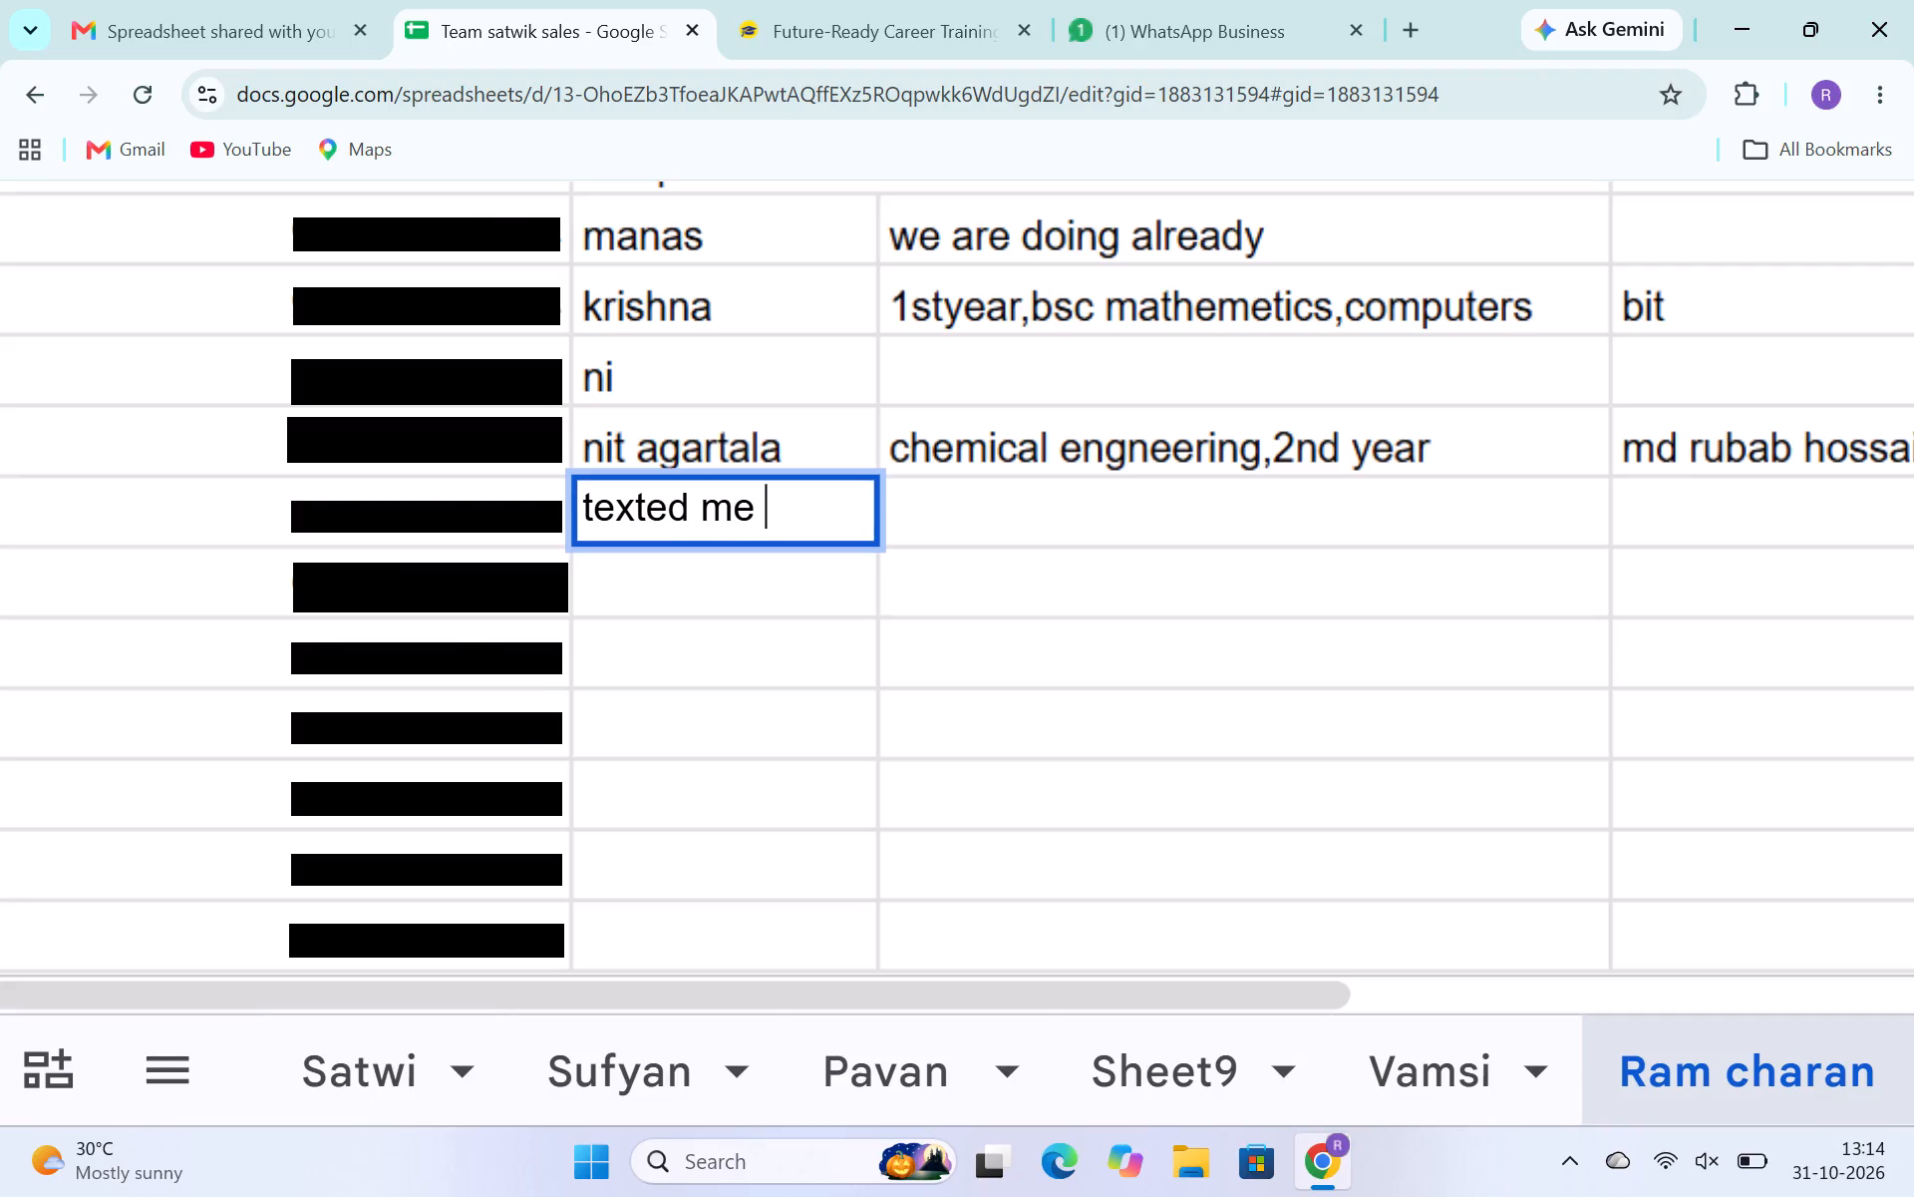
Complete the call note in cell B427 as "texted me call you back" and move to the contact in cell A428.
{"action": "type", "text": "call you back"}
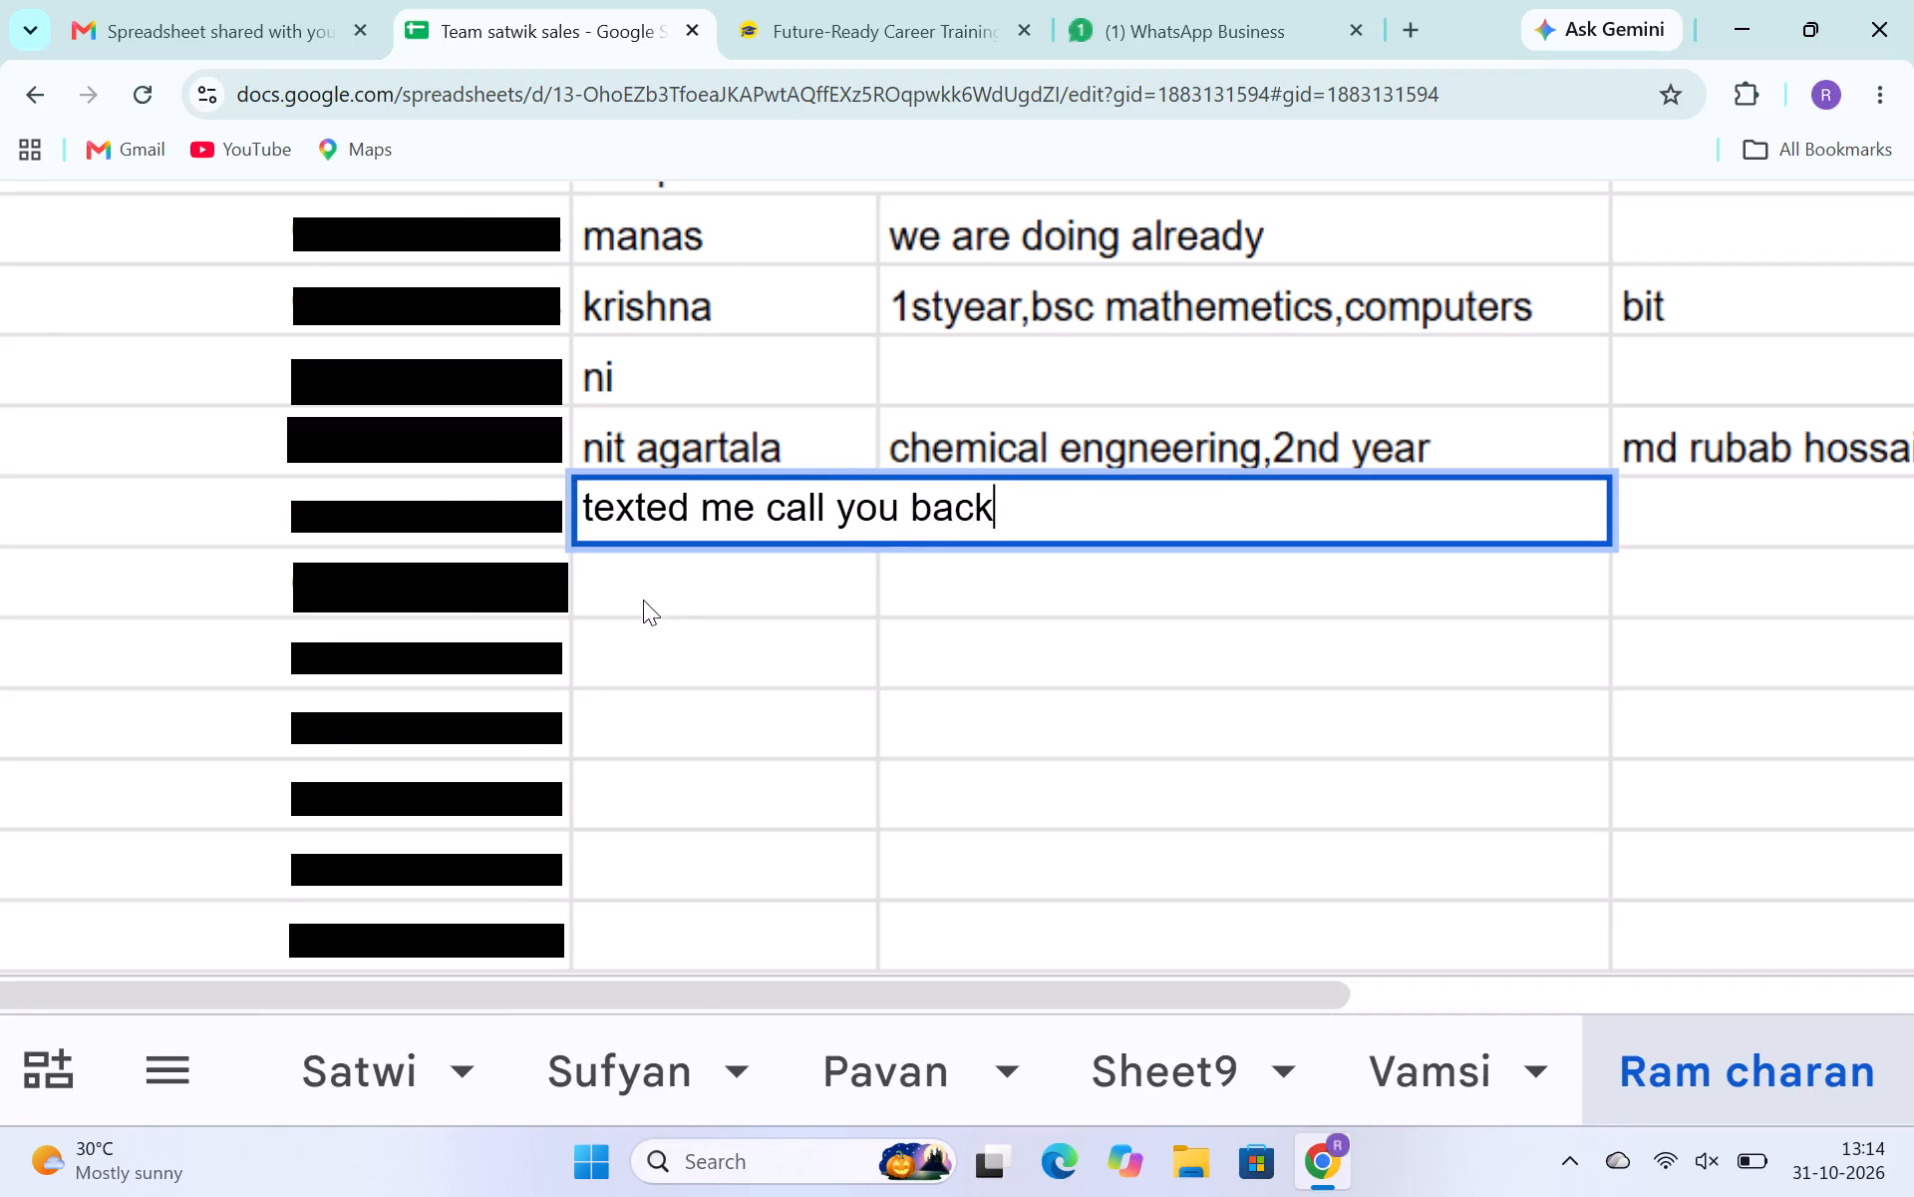
{"action": "left_click", "coordinate": [671, 586]}
{"action": "scroll", "coordinate": [636, 897], "scroll_direction": "down", "scroll_amount": 5}
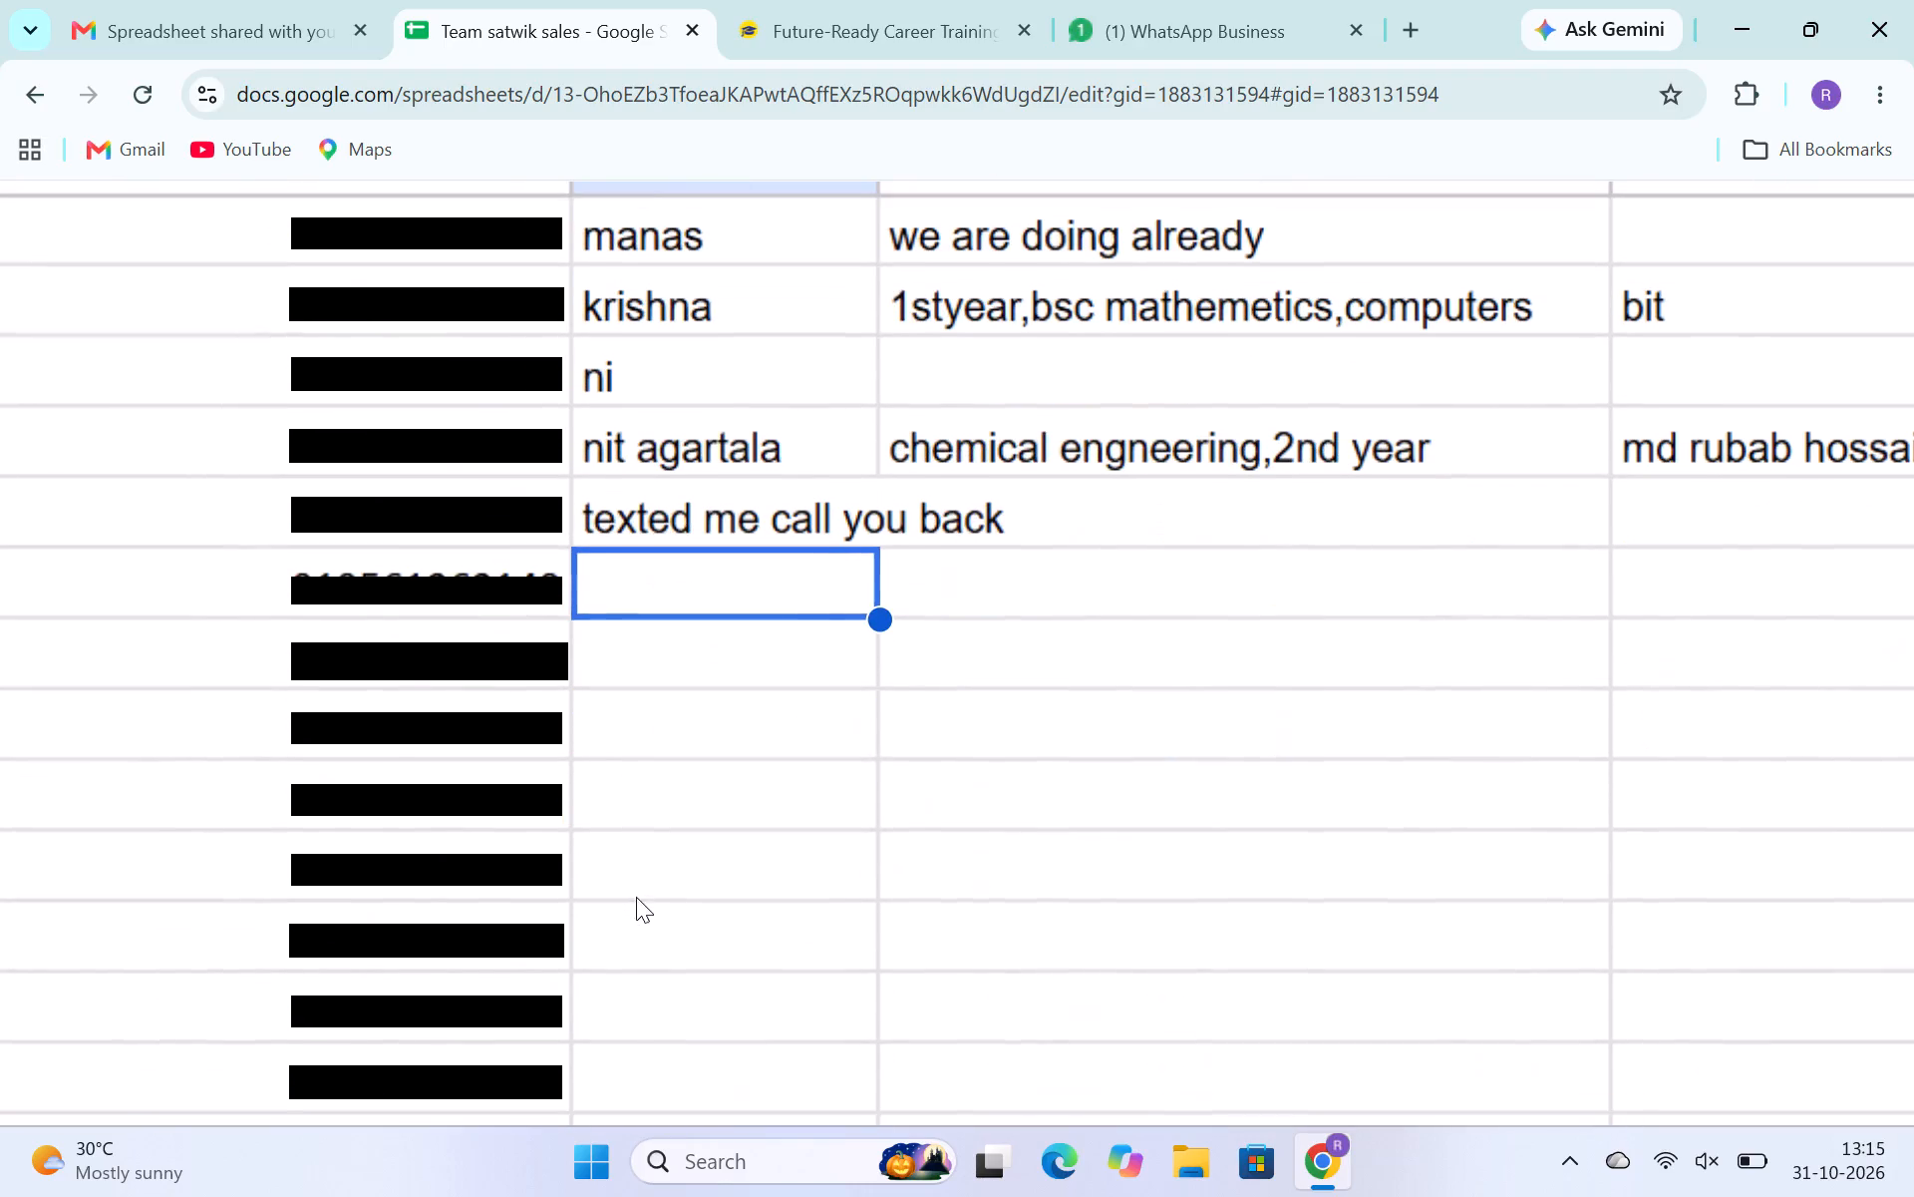
{"action": "left_click", "coordinate": [404, 586]}
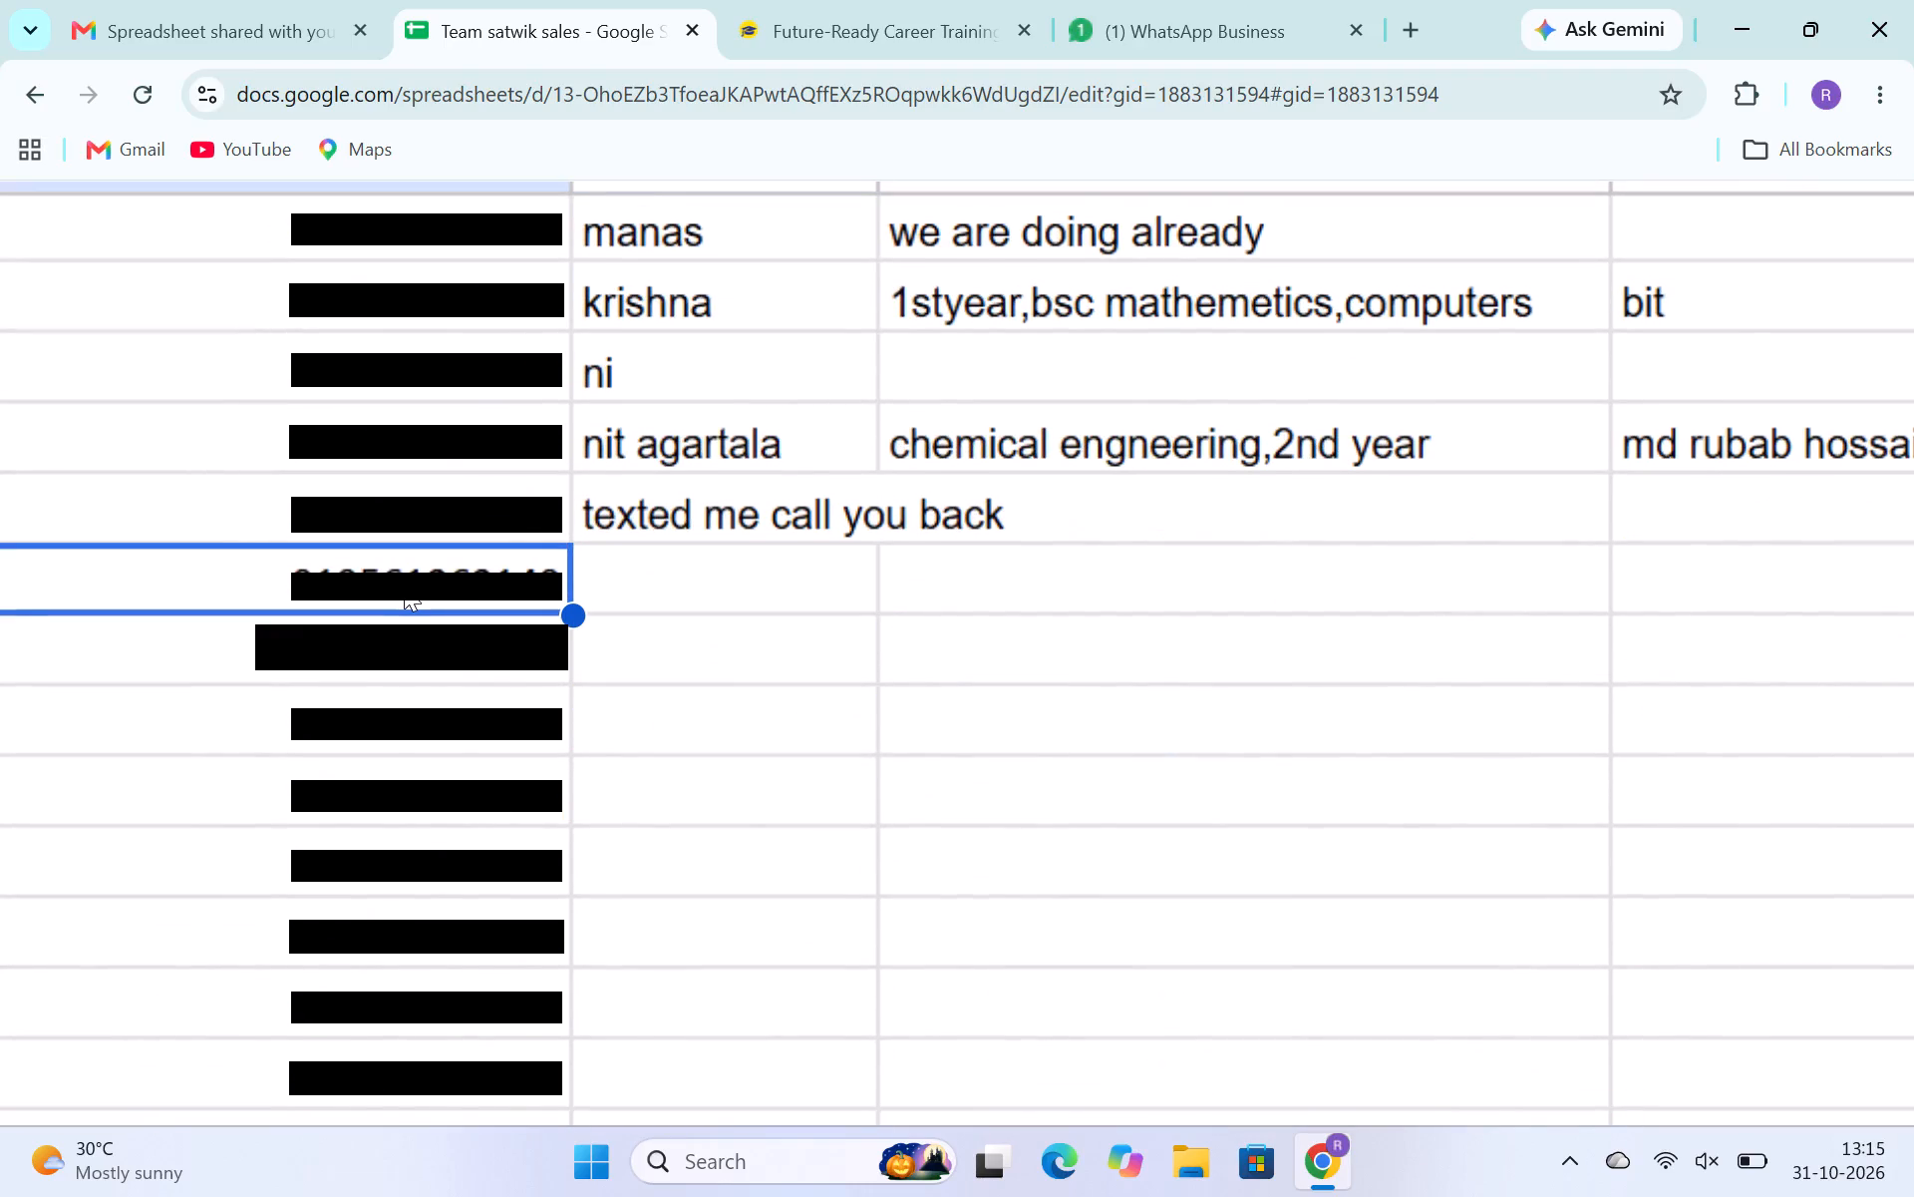
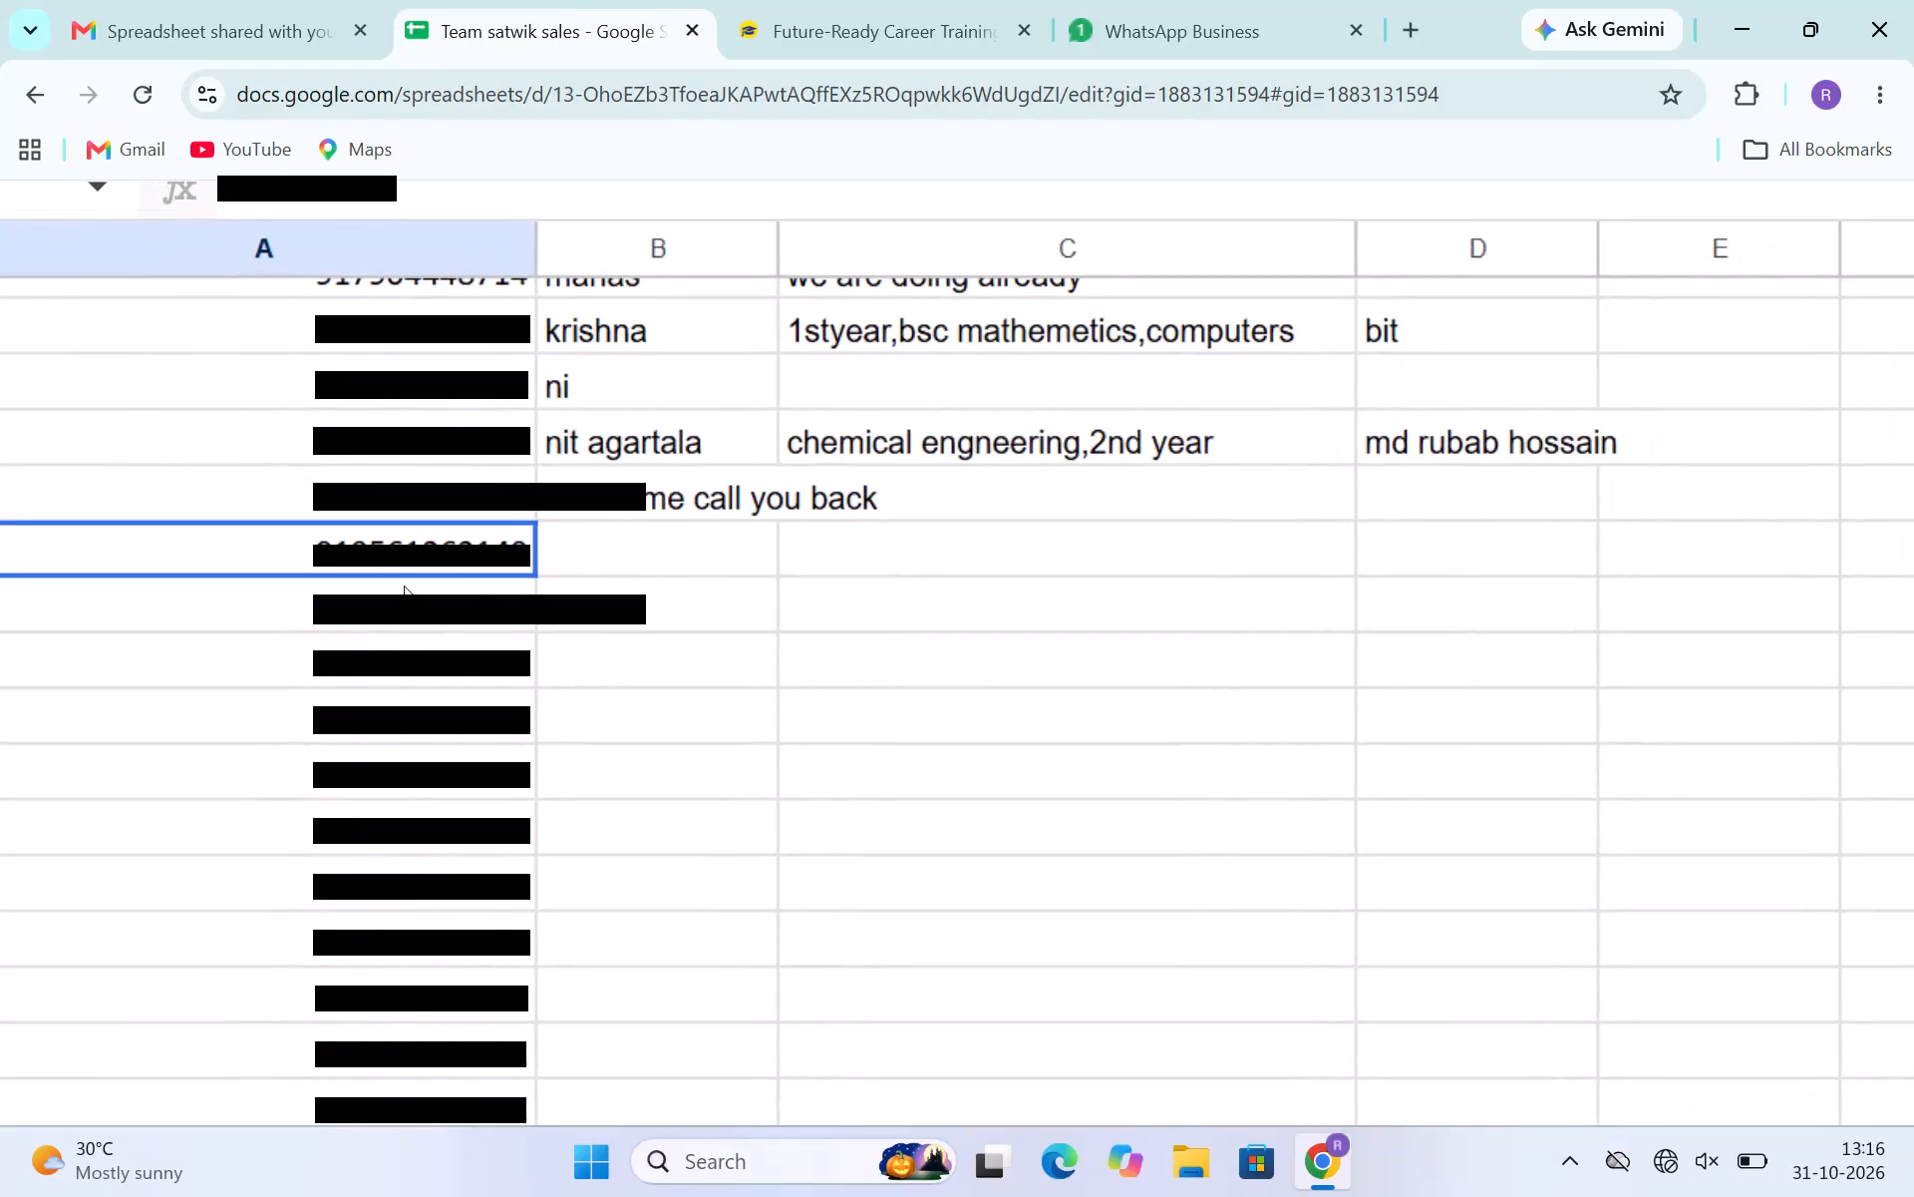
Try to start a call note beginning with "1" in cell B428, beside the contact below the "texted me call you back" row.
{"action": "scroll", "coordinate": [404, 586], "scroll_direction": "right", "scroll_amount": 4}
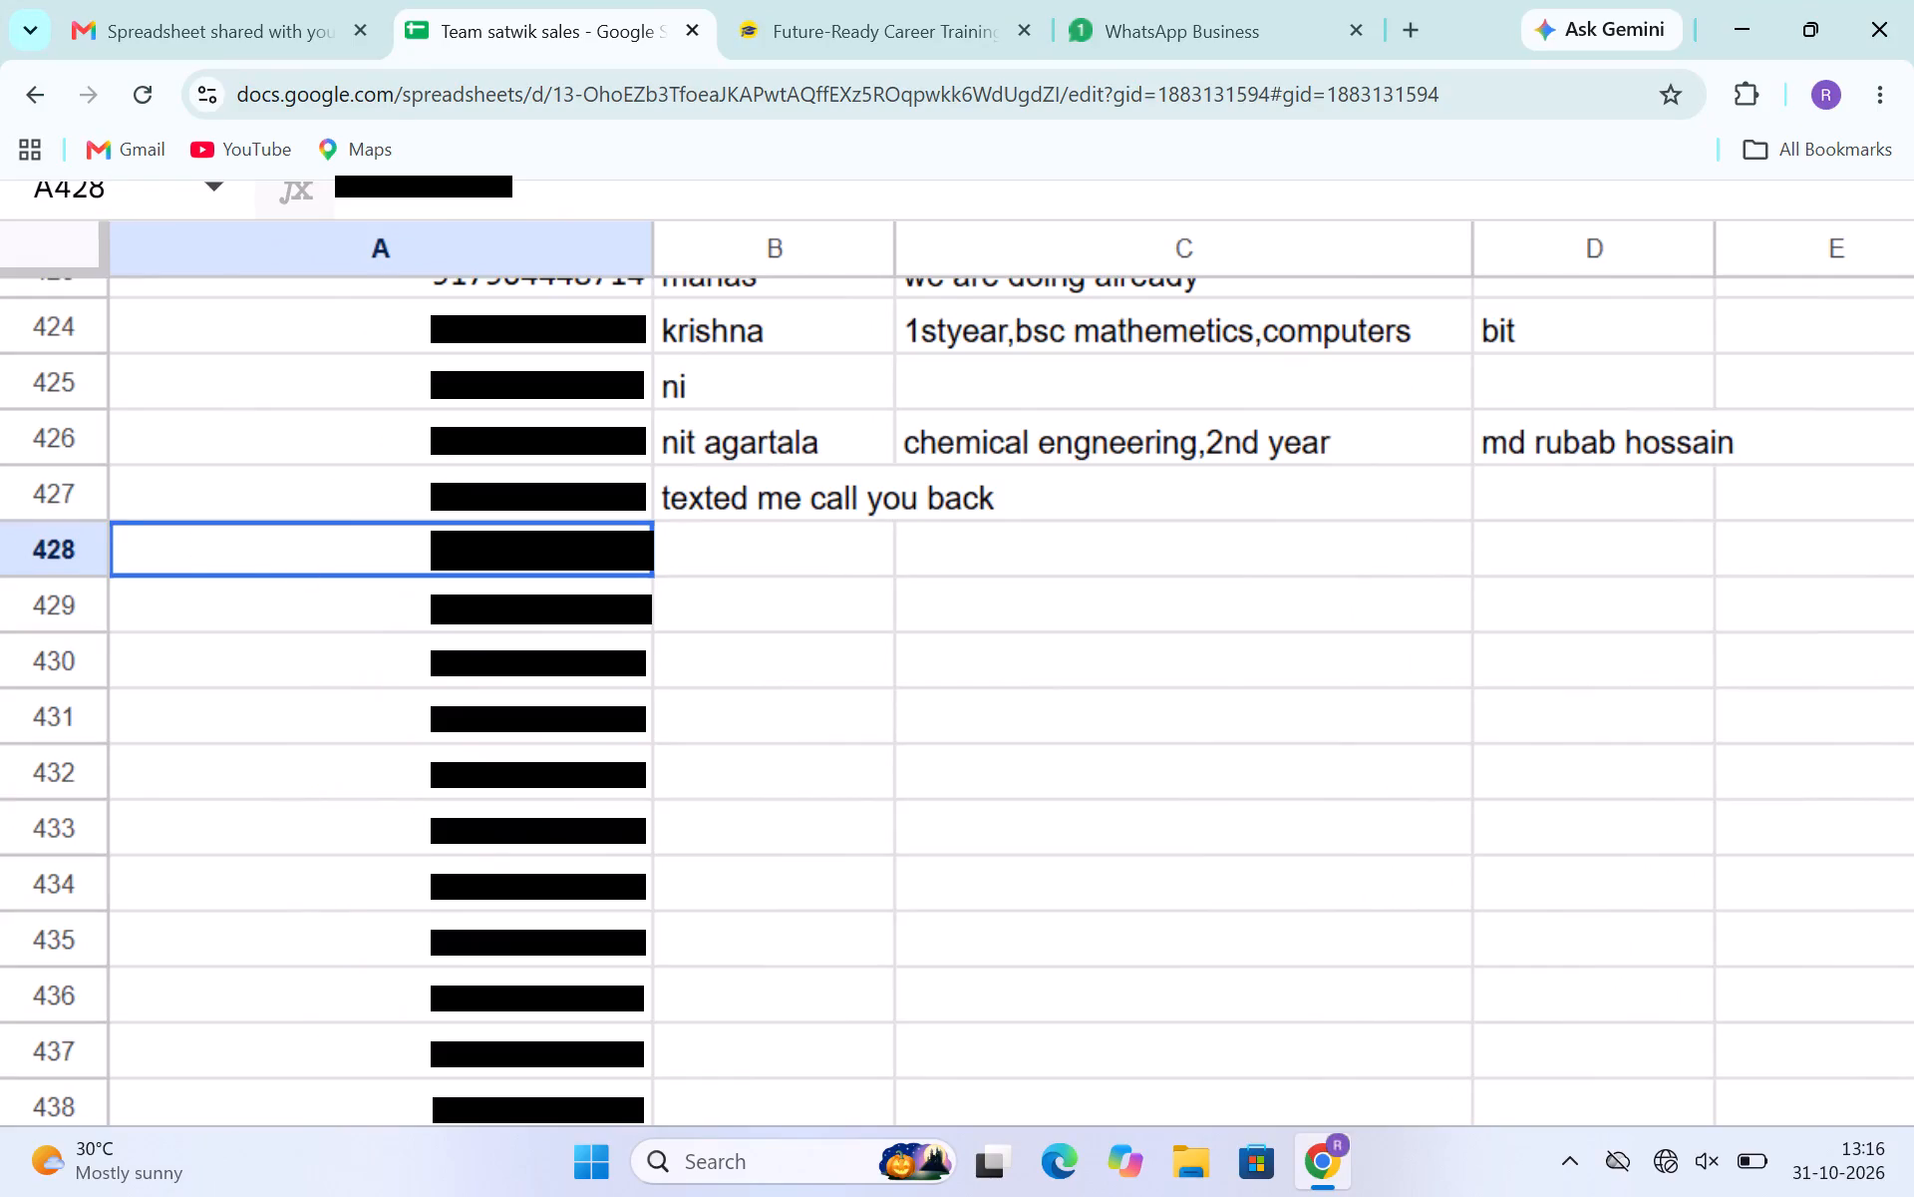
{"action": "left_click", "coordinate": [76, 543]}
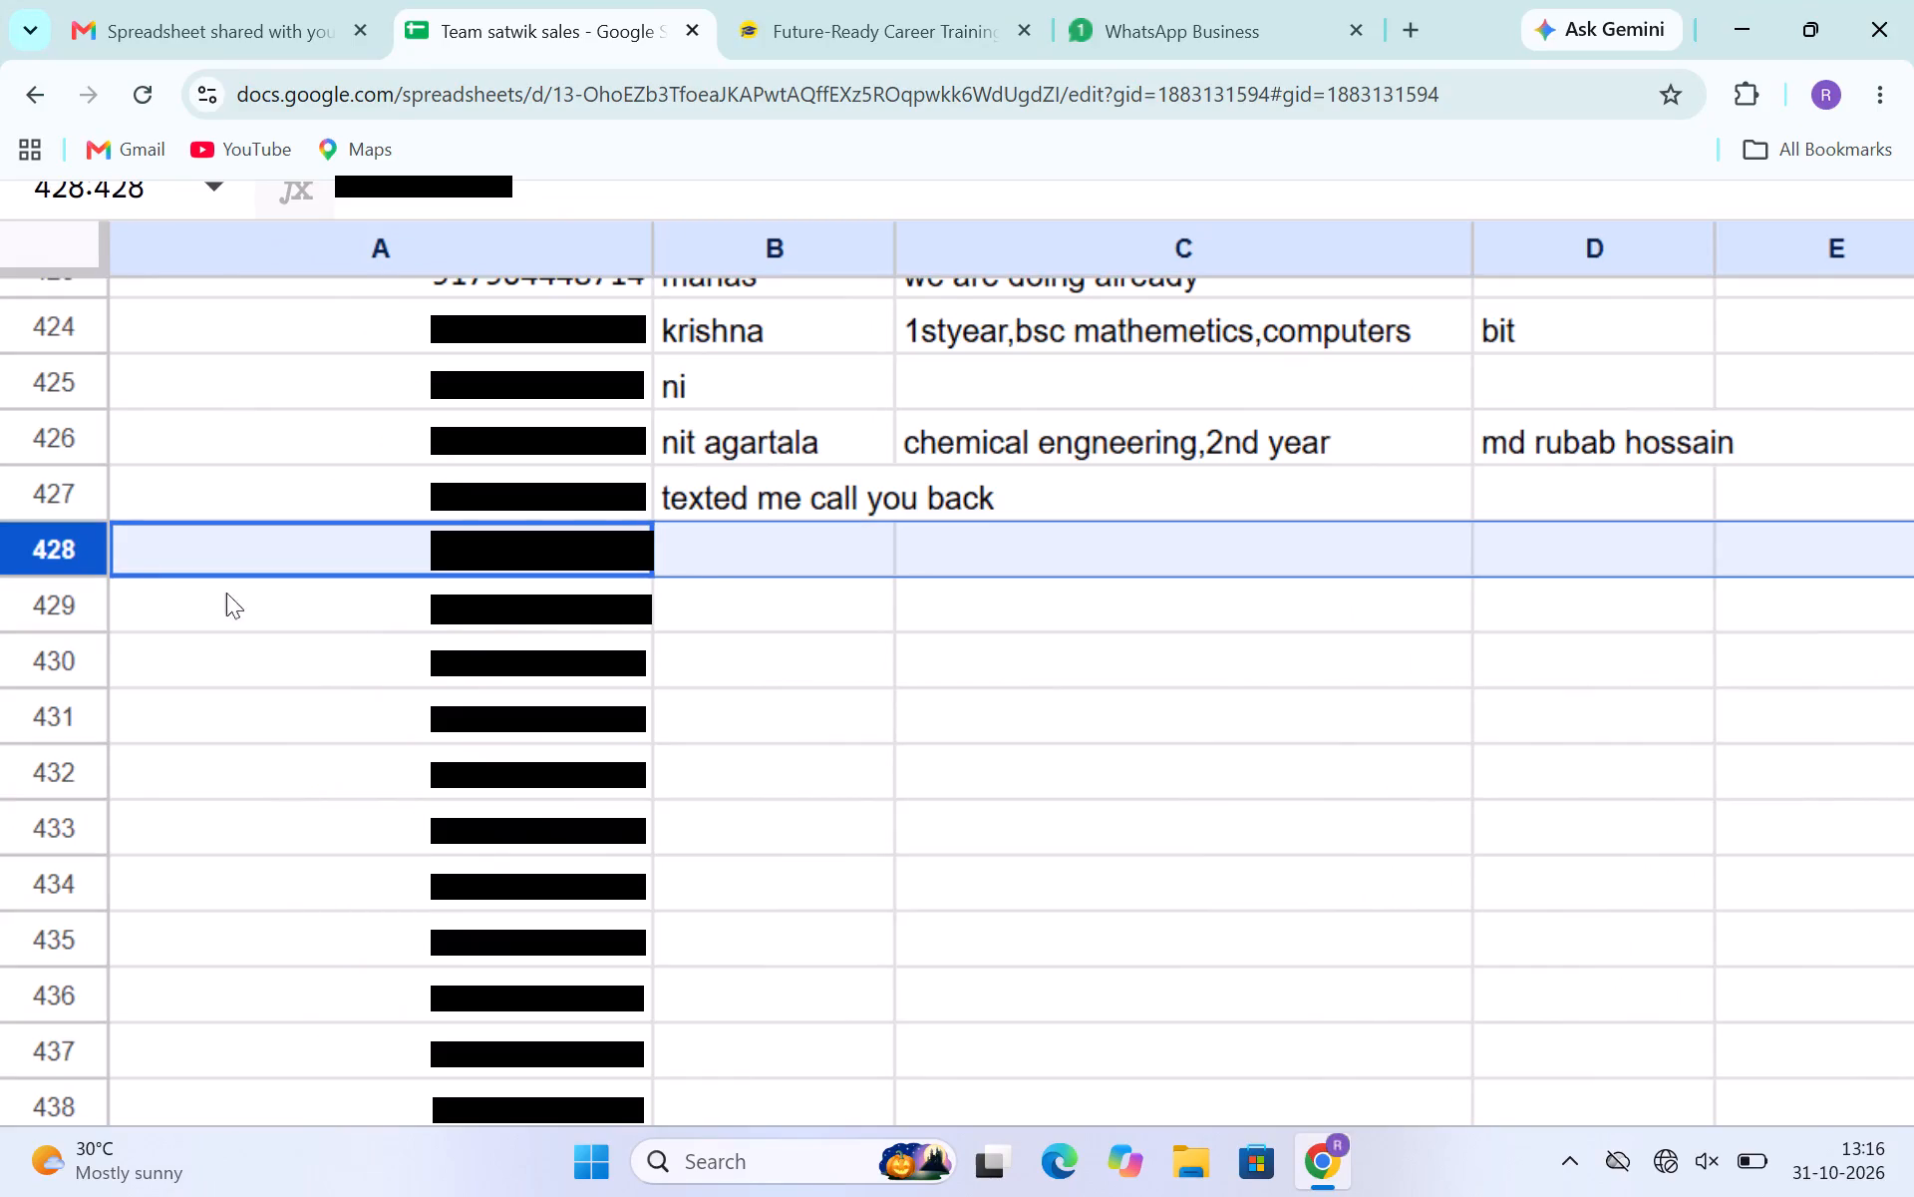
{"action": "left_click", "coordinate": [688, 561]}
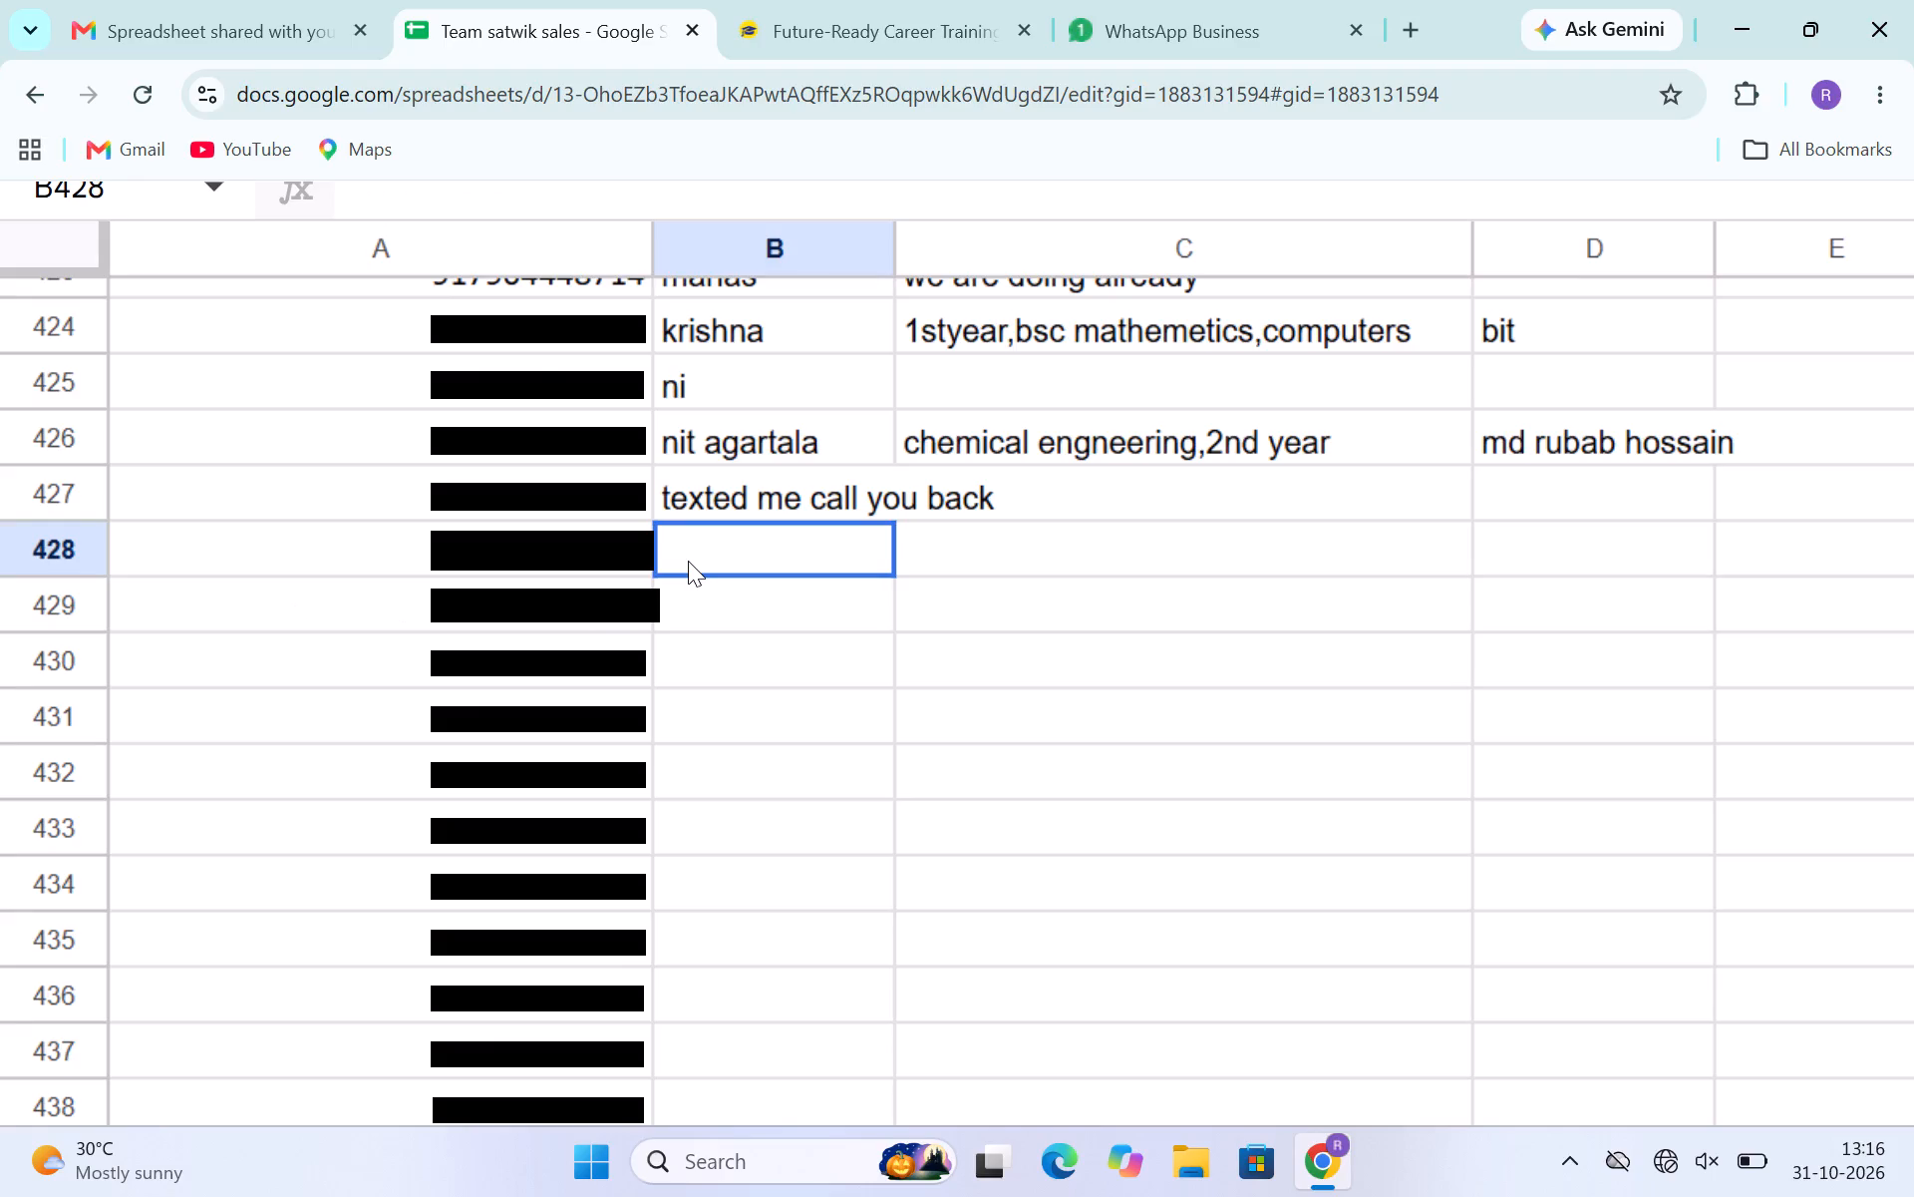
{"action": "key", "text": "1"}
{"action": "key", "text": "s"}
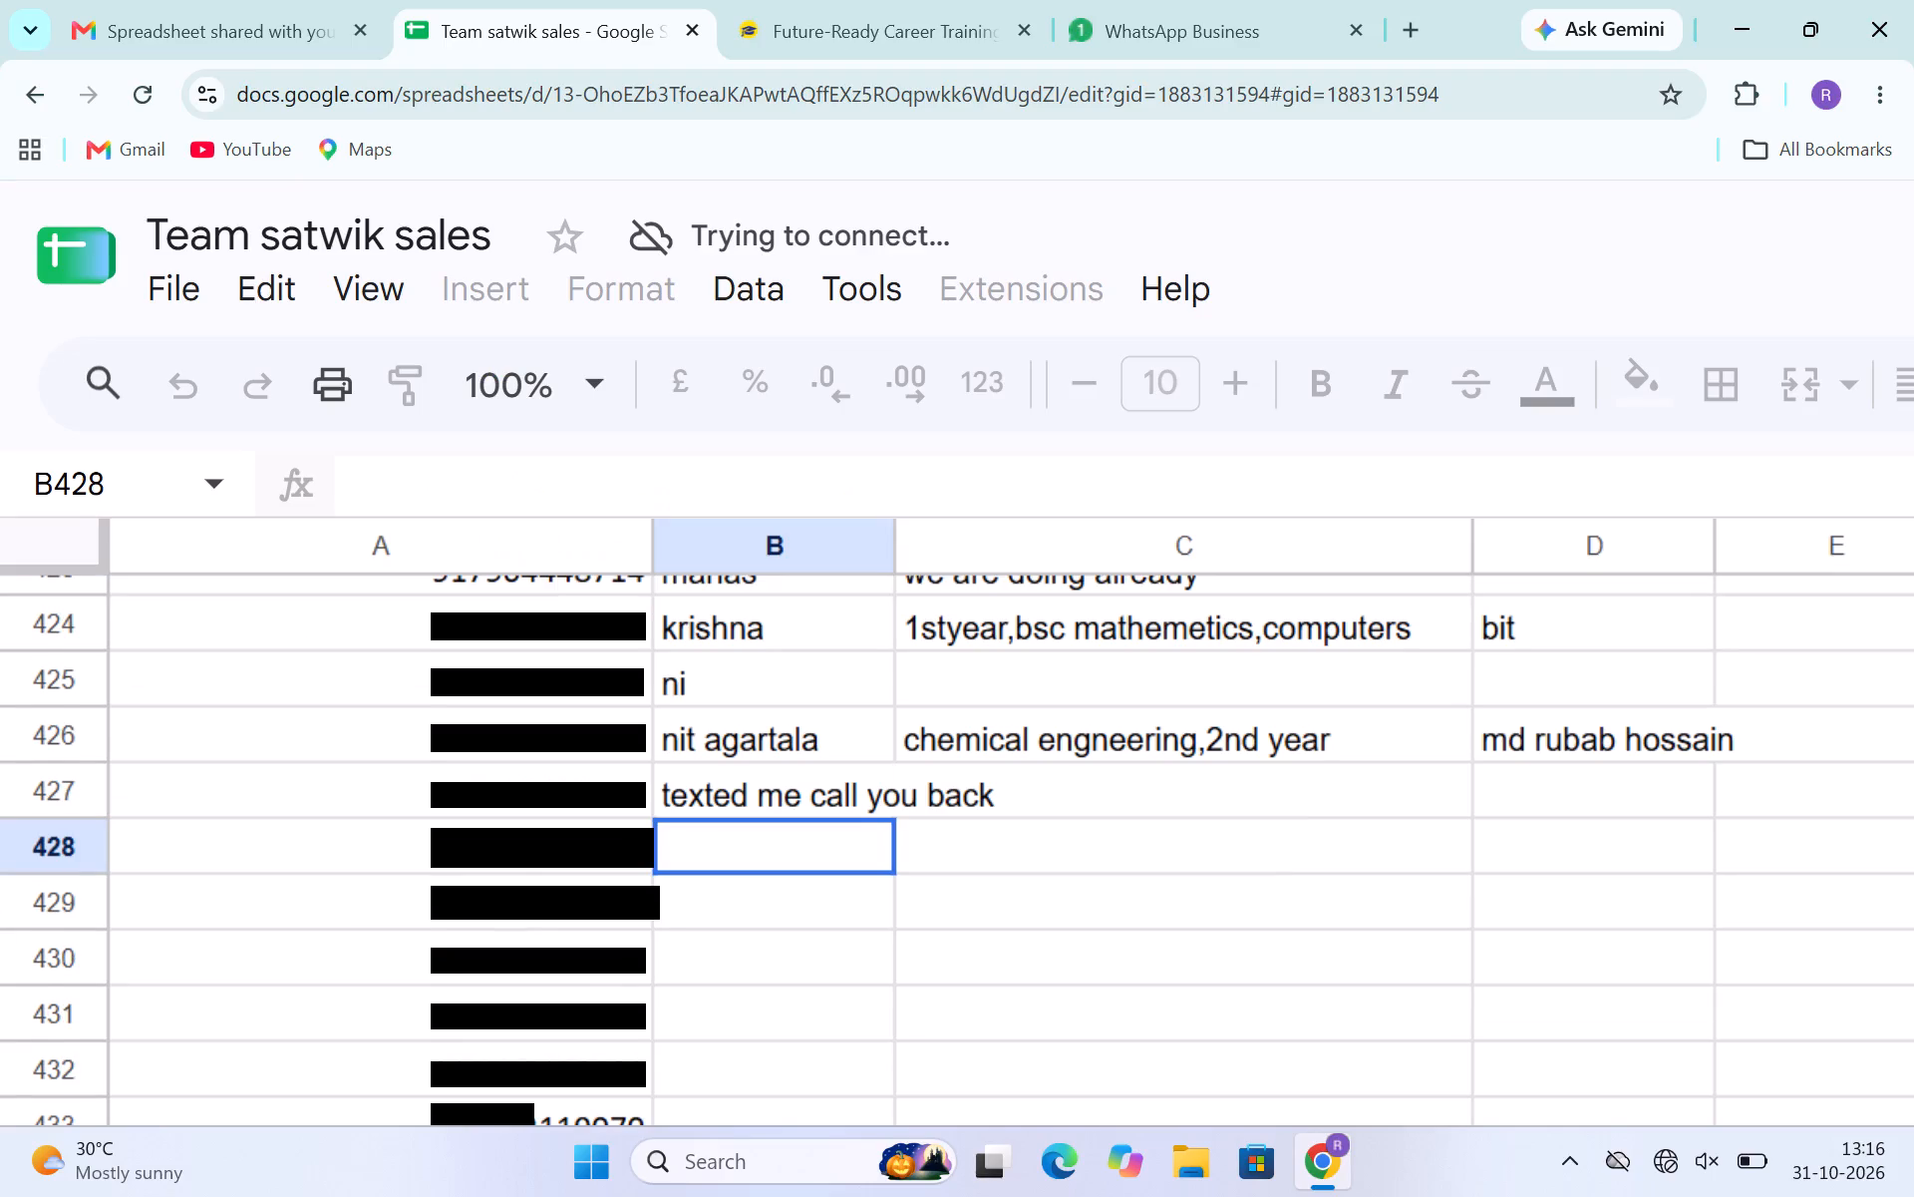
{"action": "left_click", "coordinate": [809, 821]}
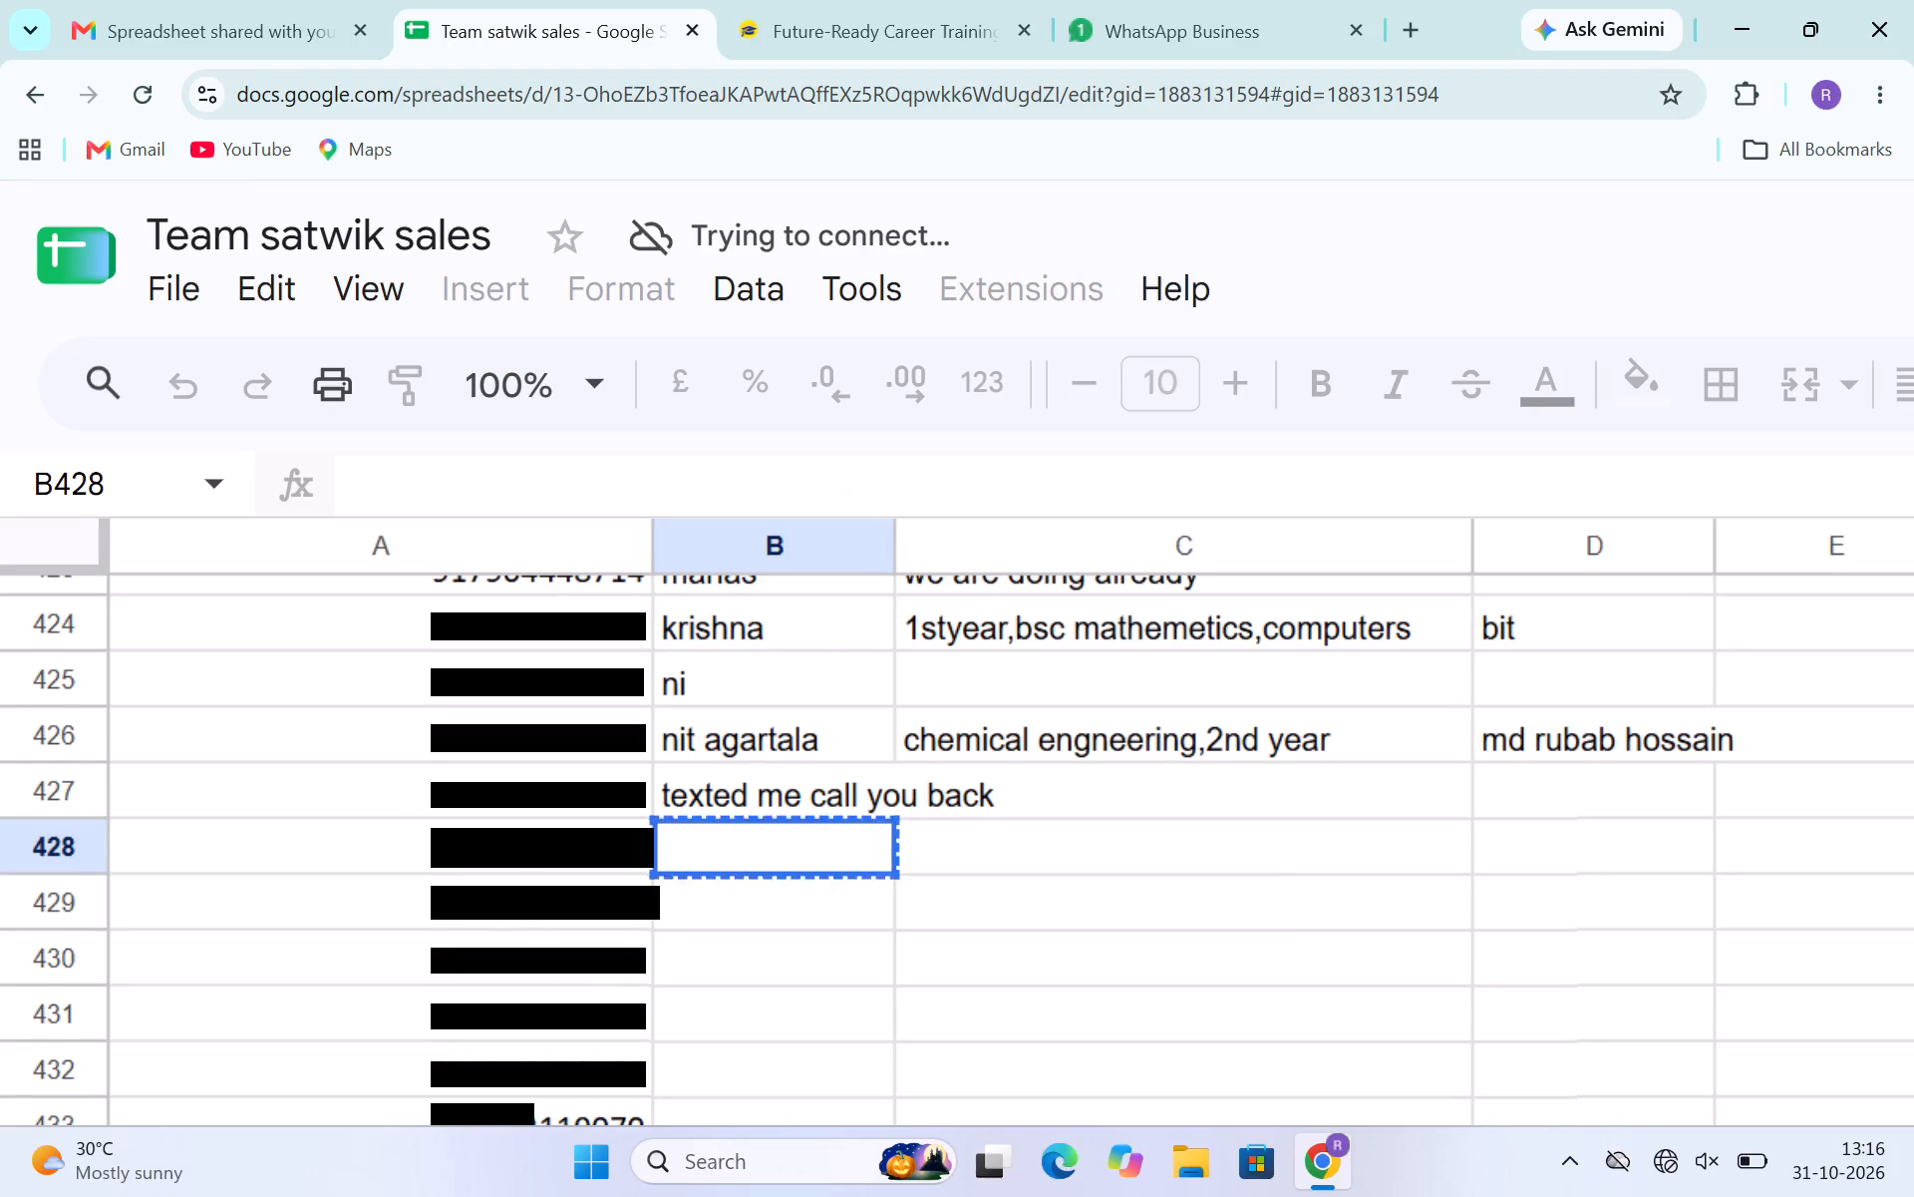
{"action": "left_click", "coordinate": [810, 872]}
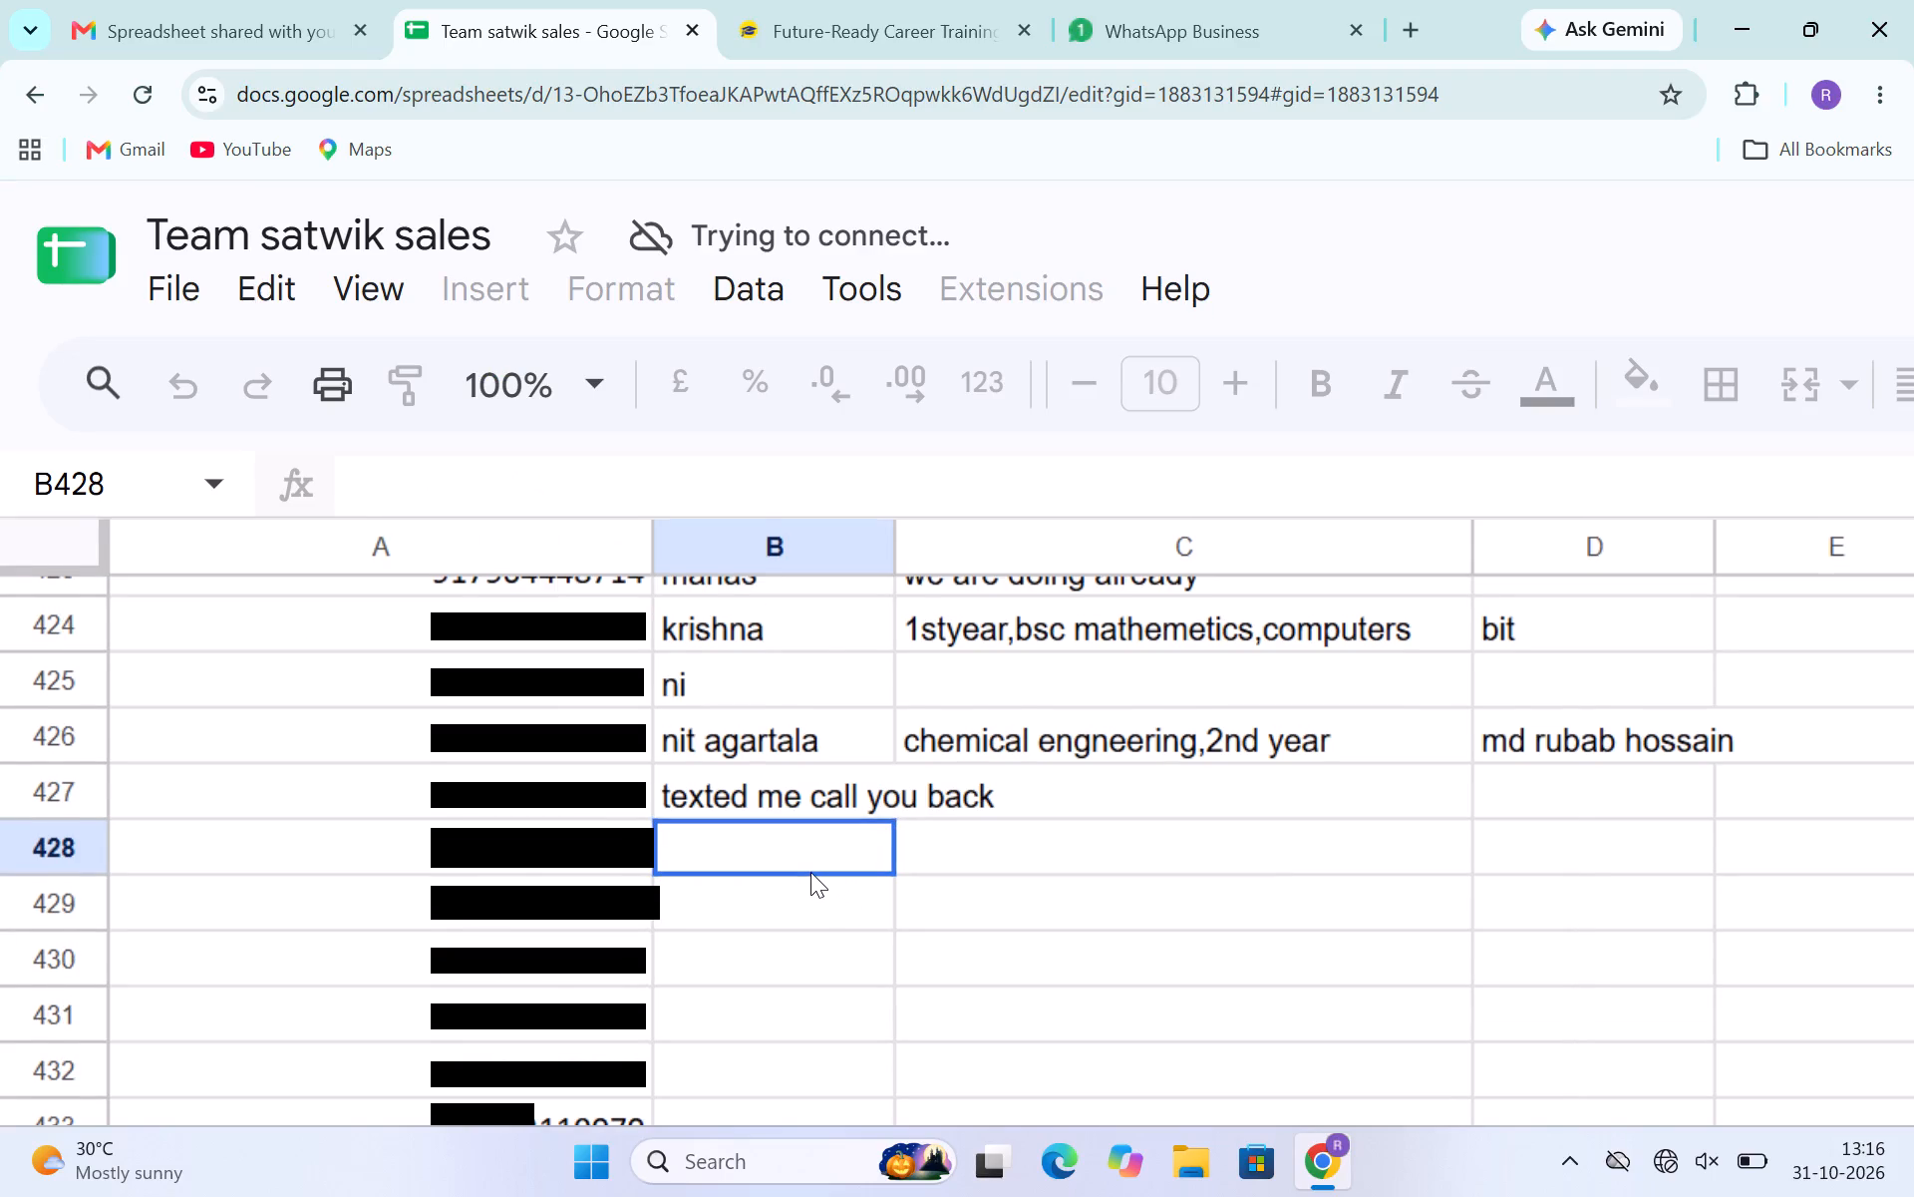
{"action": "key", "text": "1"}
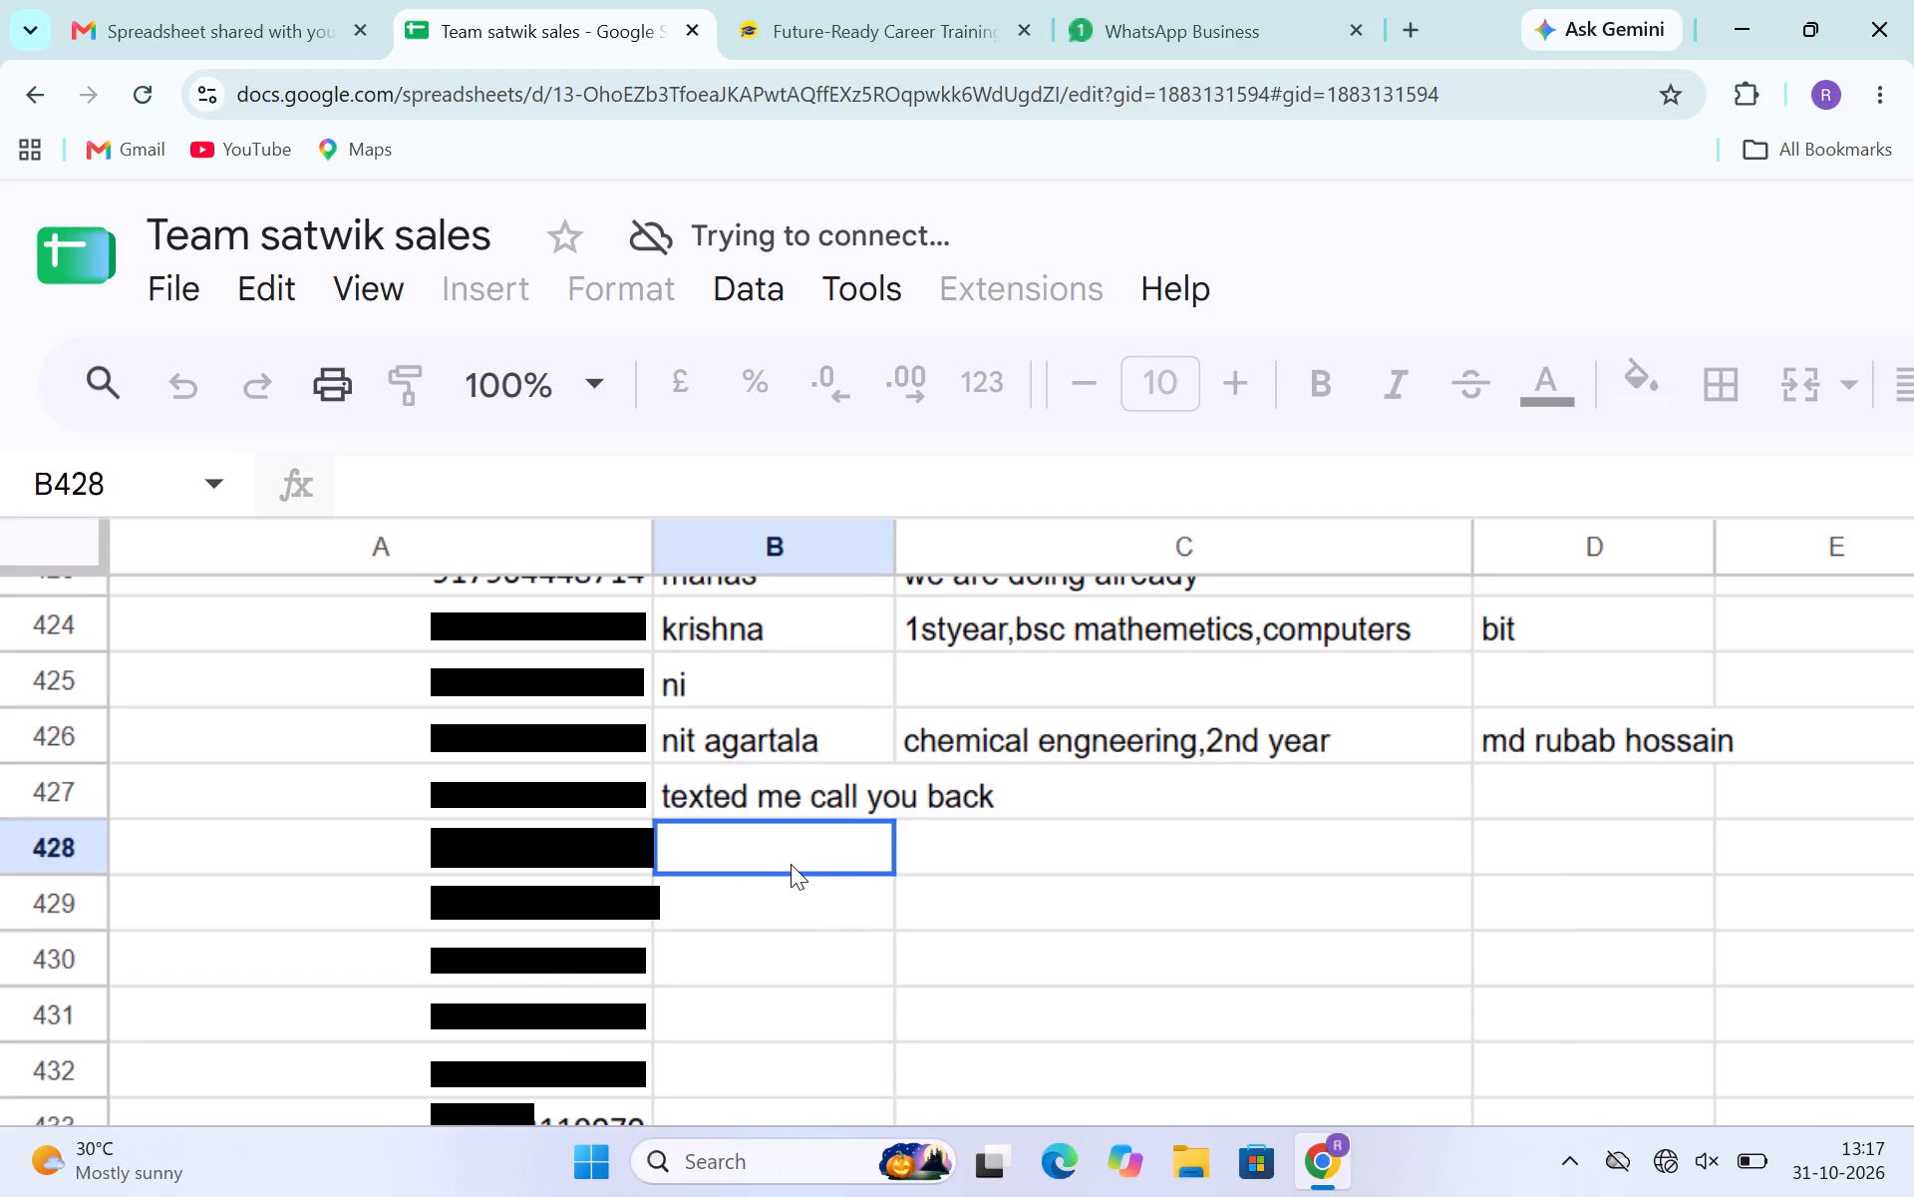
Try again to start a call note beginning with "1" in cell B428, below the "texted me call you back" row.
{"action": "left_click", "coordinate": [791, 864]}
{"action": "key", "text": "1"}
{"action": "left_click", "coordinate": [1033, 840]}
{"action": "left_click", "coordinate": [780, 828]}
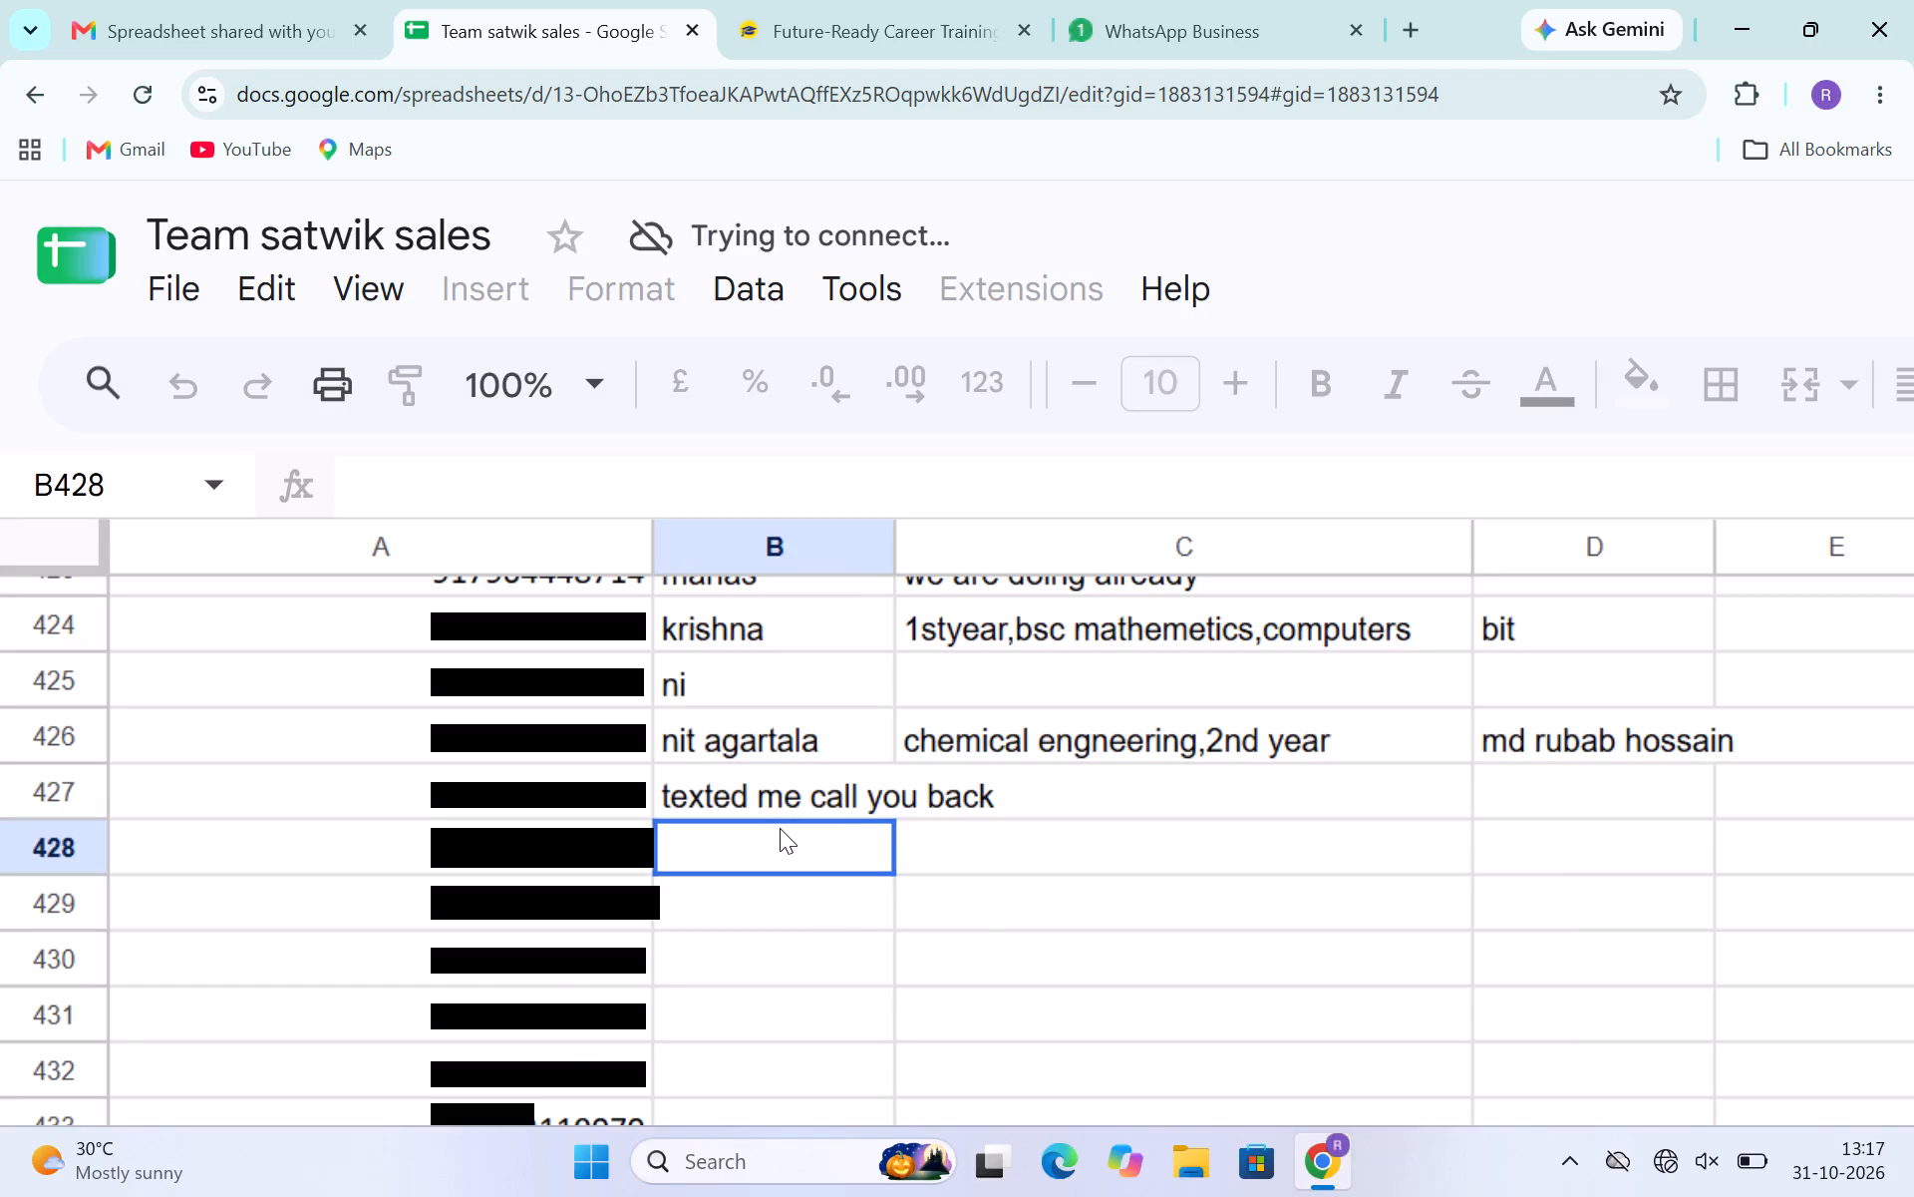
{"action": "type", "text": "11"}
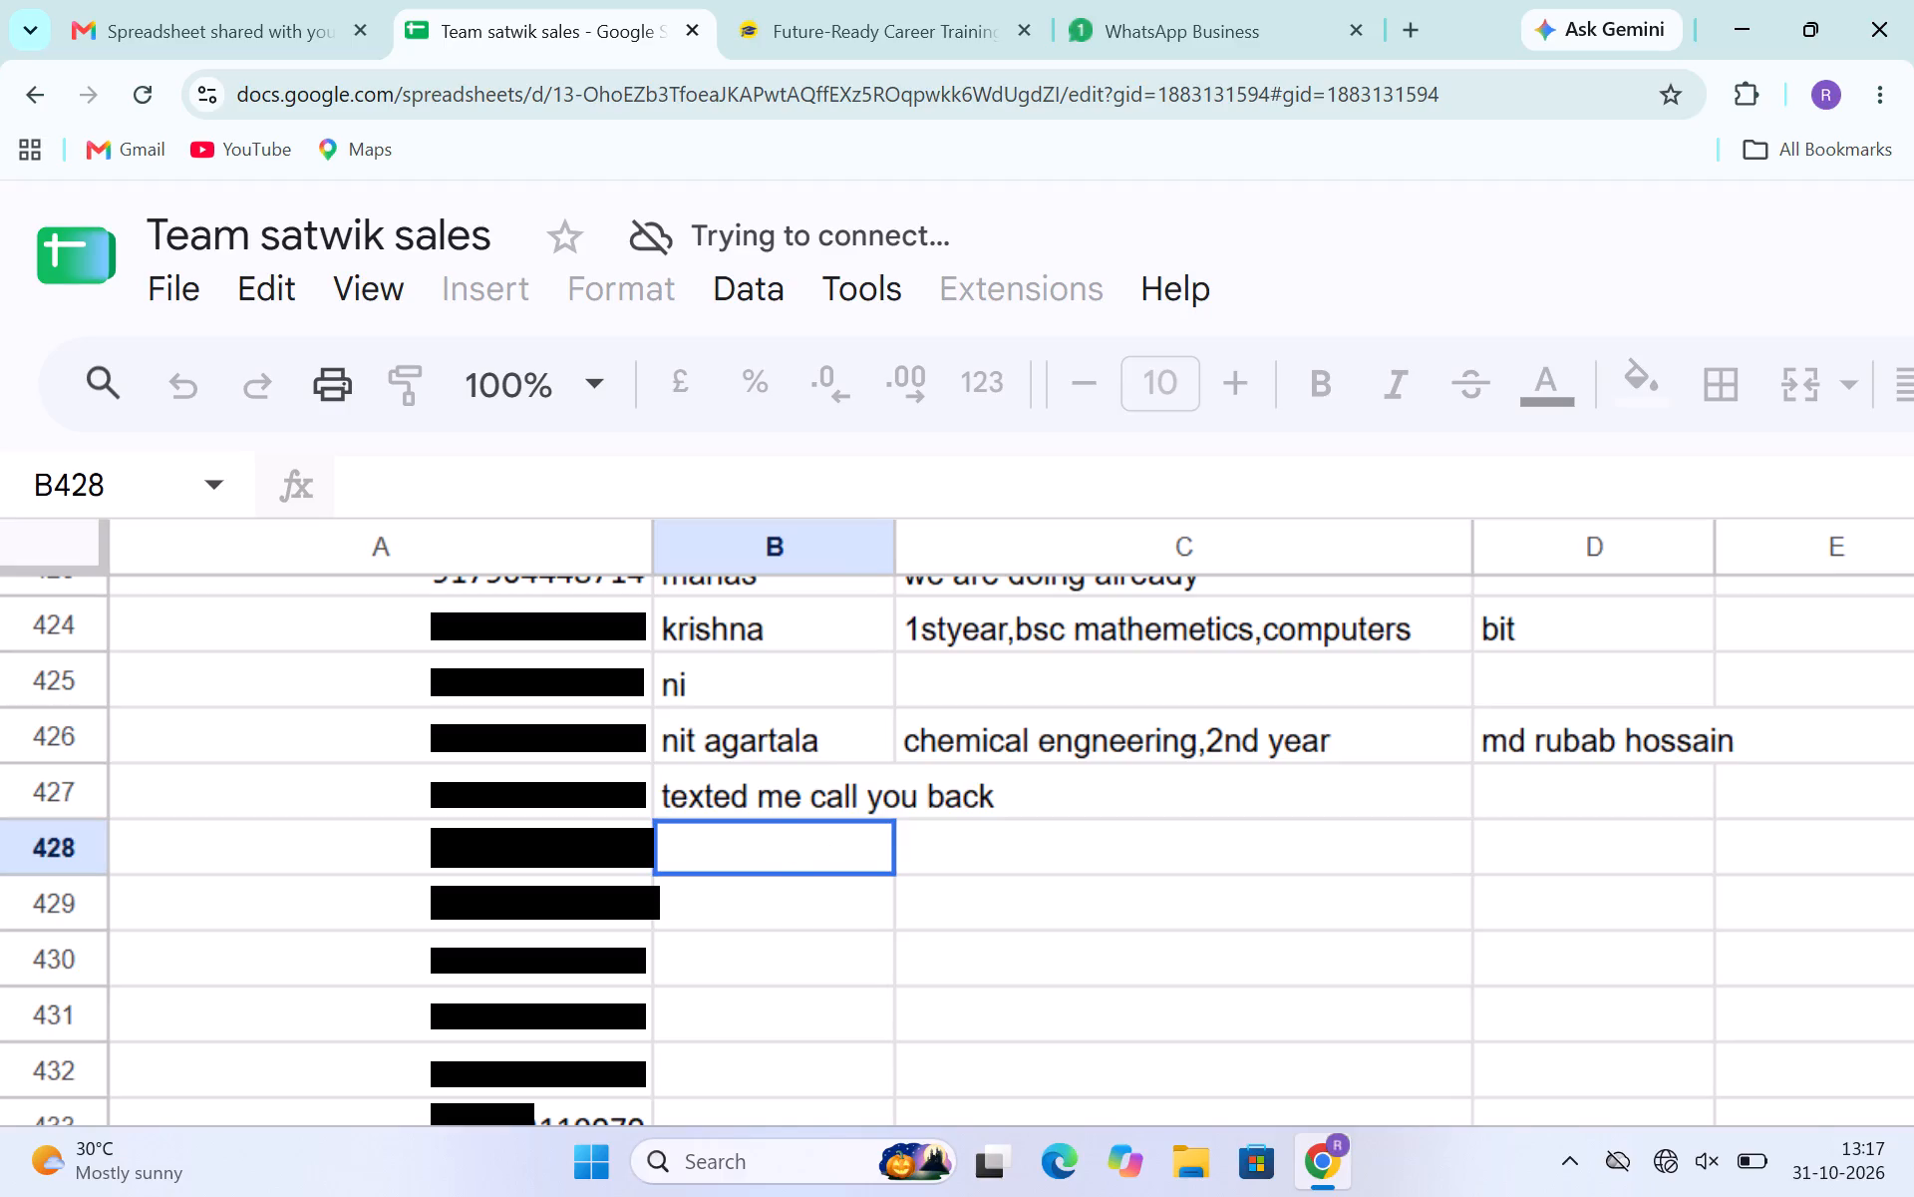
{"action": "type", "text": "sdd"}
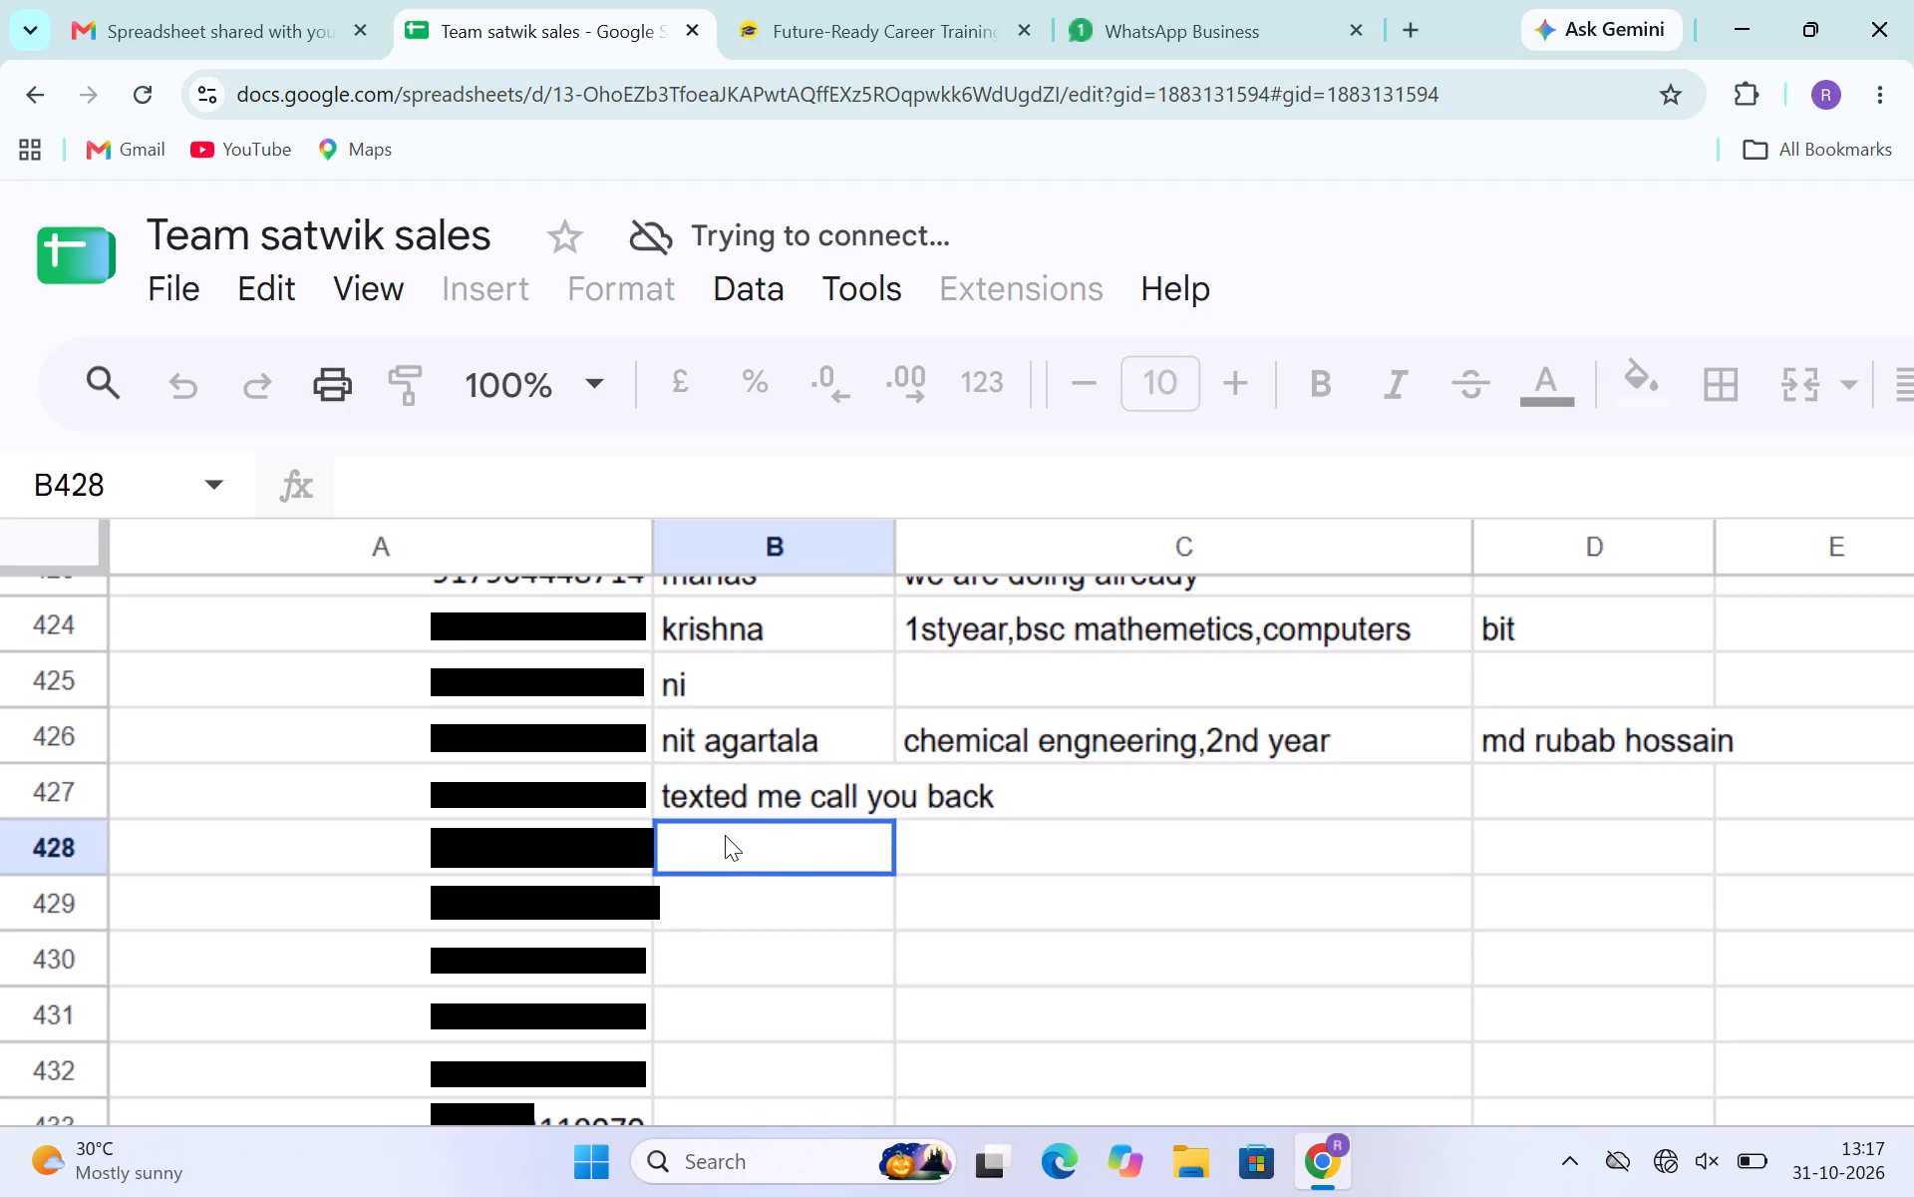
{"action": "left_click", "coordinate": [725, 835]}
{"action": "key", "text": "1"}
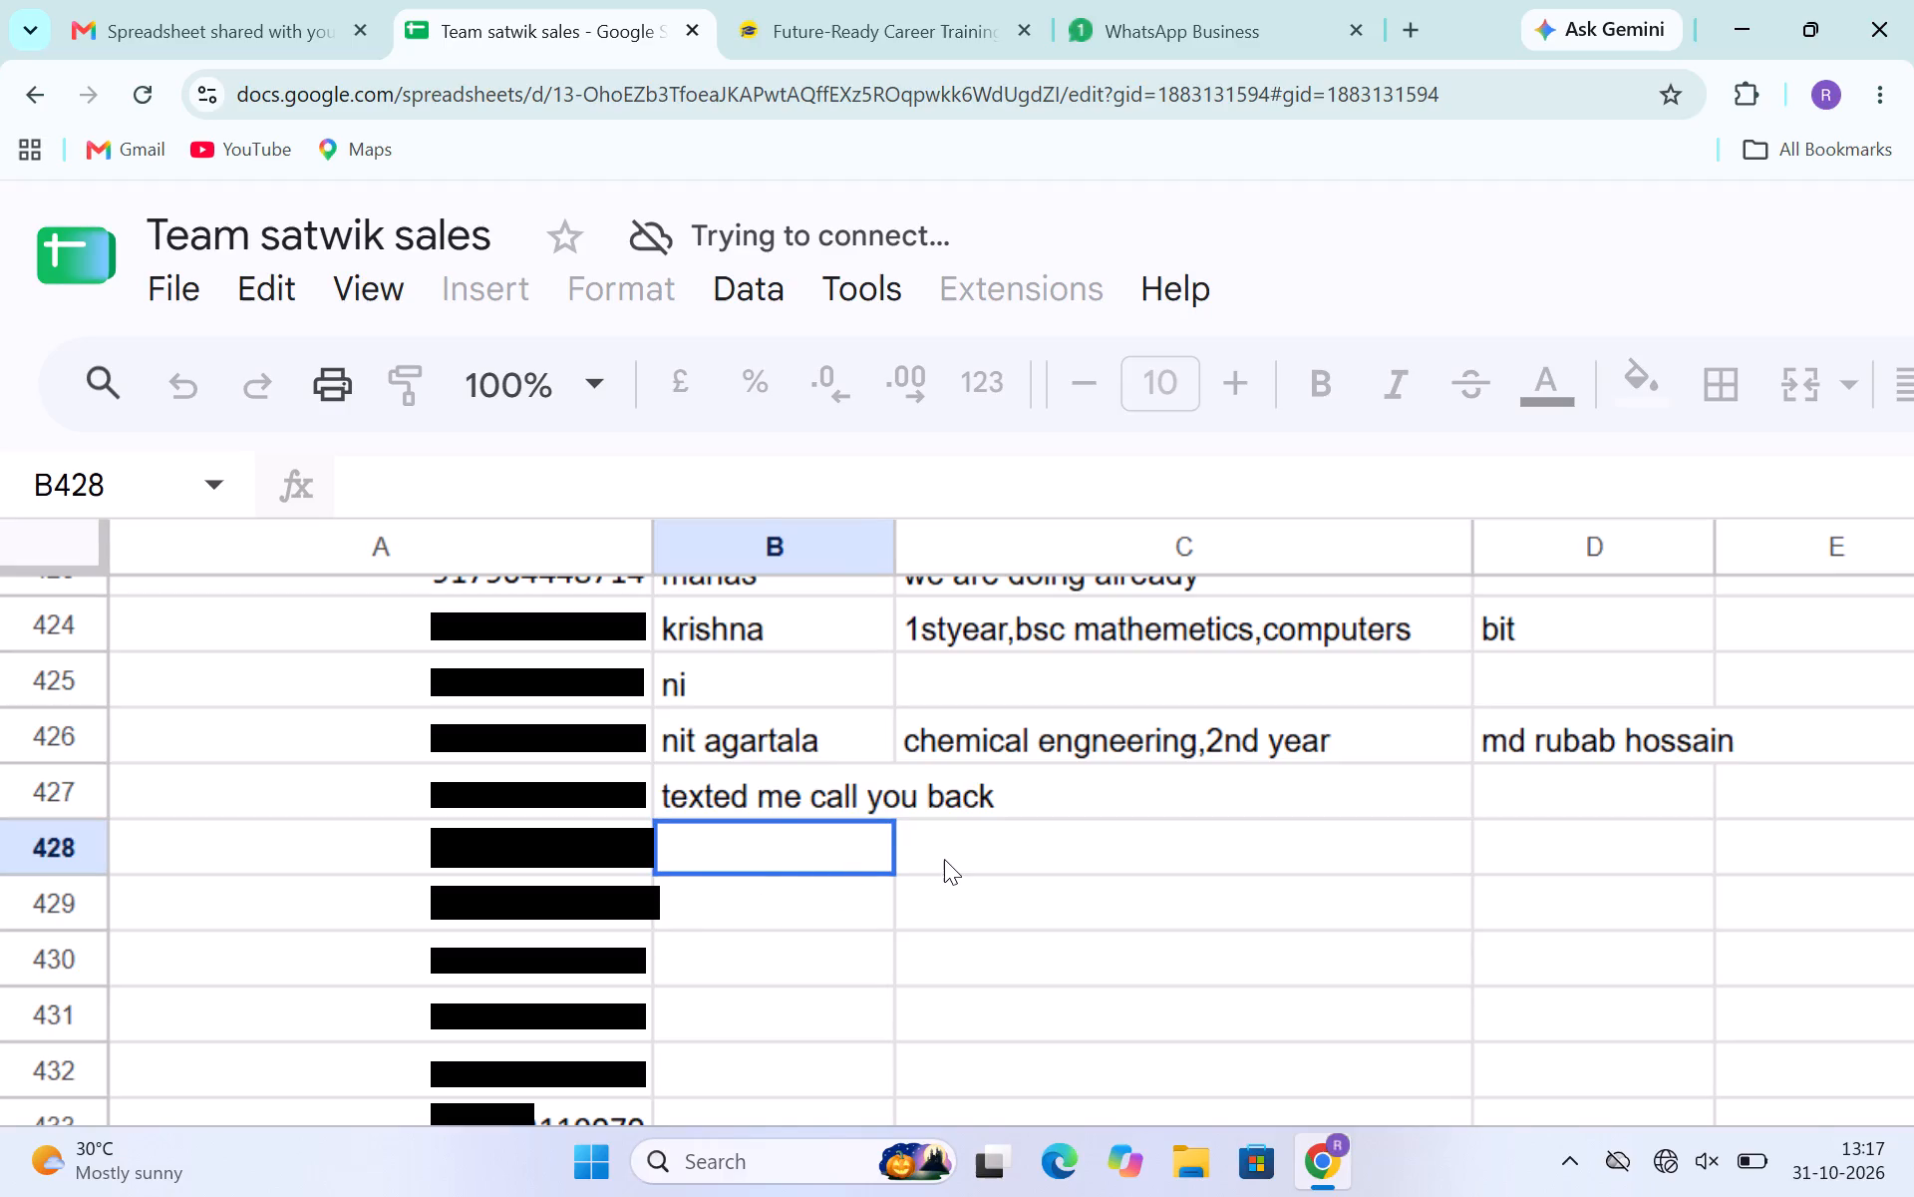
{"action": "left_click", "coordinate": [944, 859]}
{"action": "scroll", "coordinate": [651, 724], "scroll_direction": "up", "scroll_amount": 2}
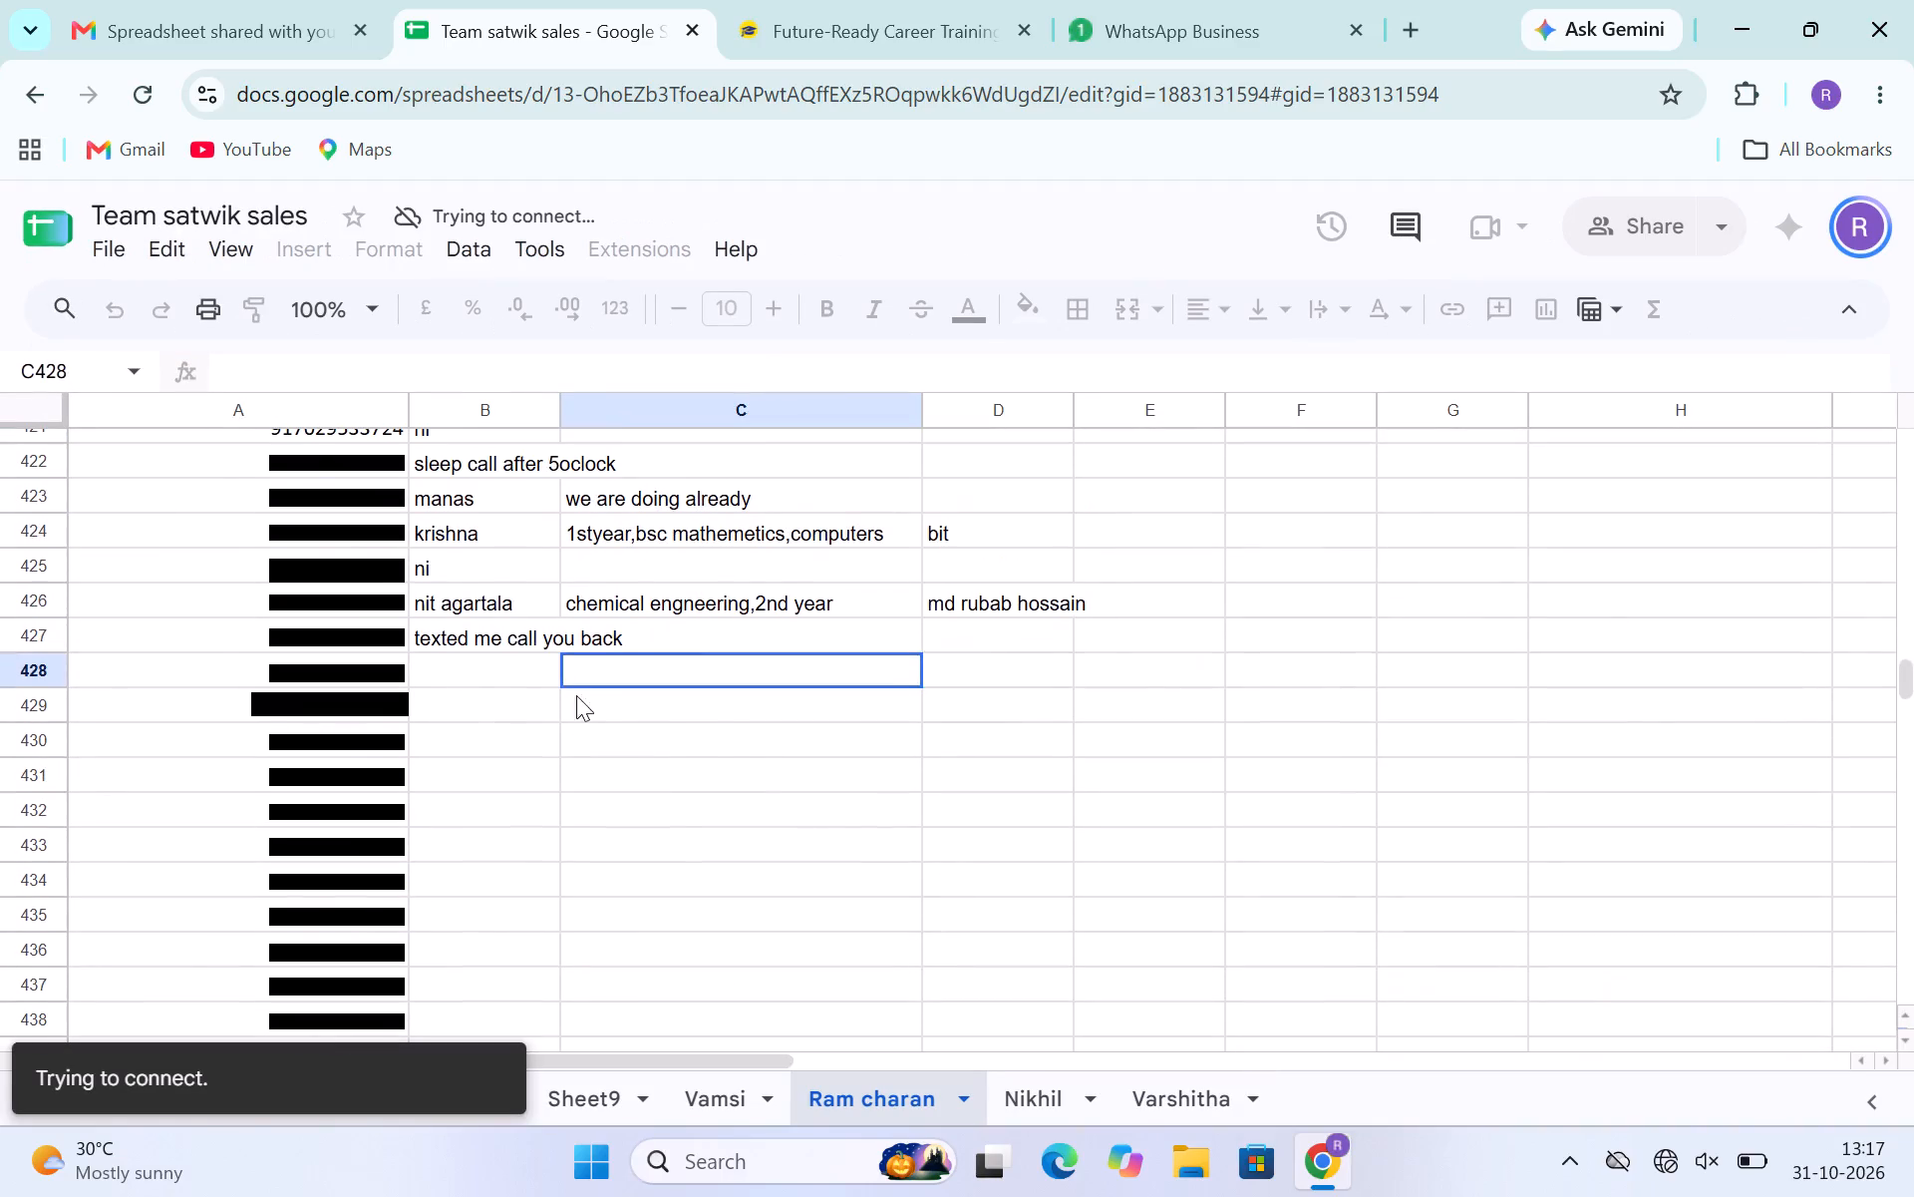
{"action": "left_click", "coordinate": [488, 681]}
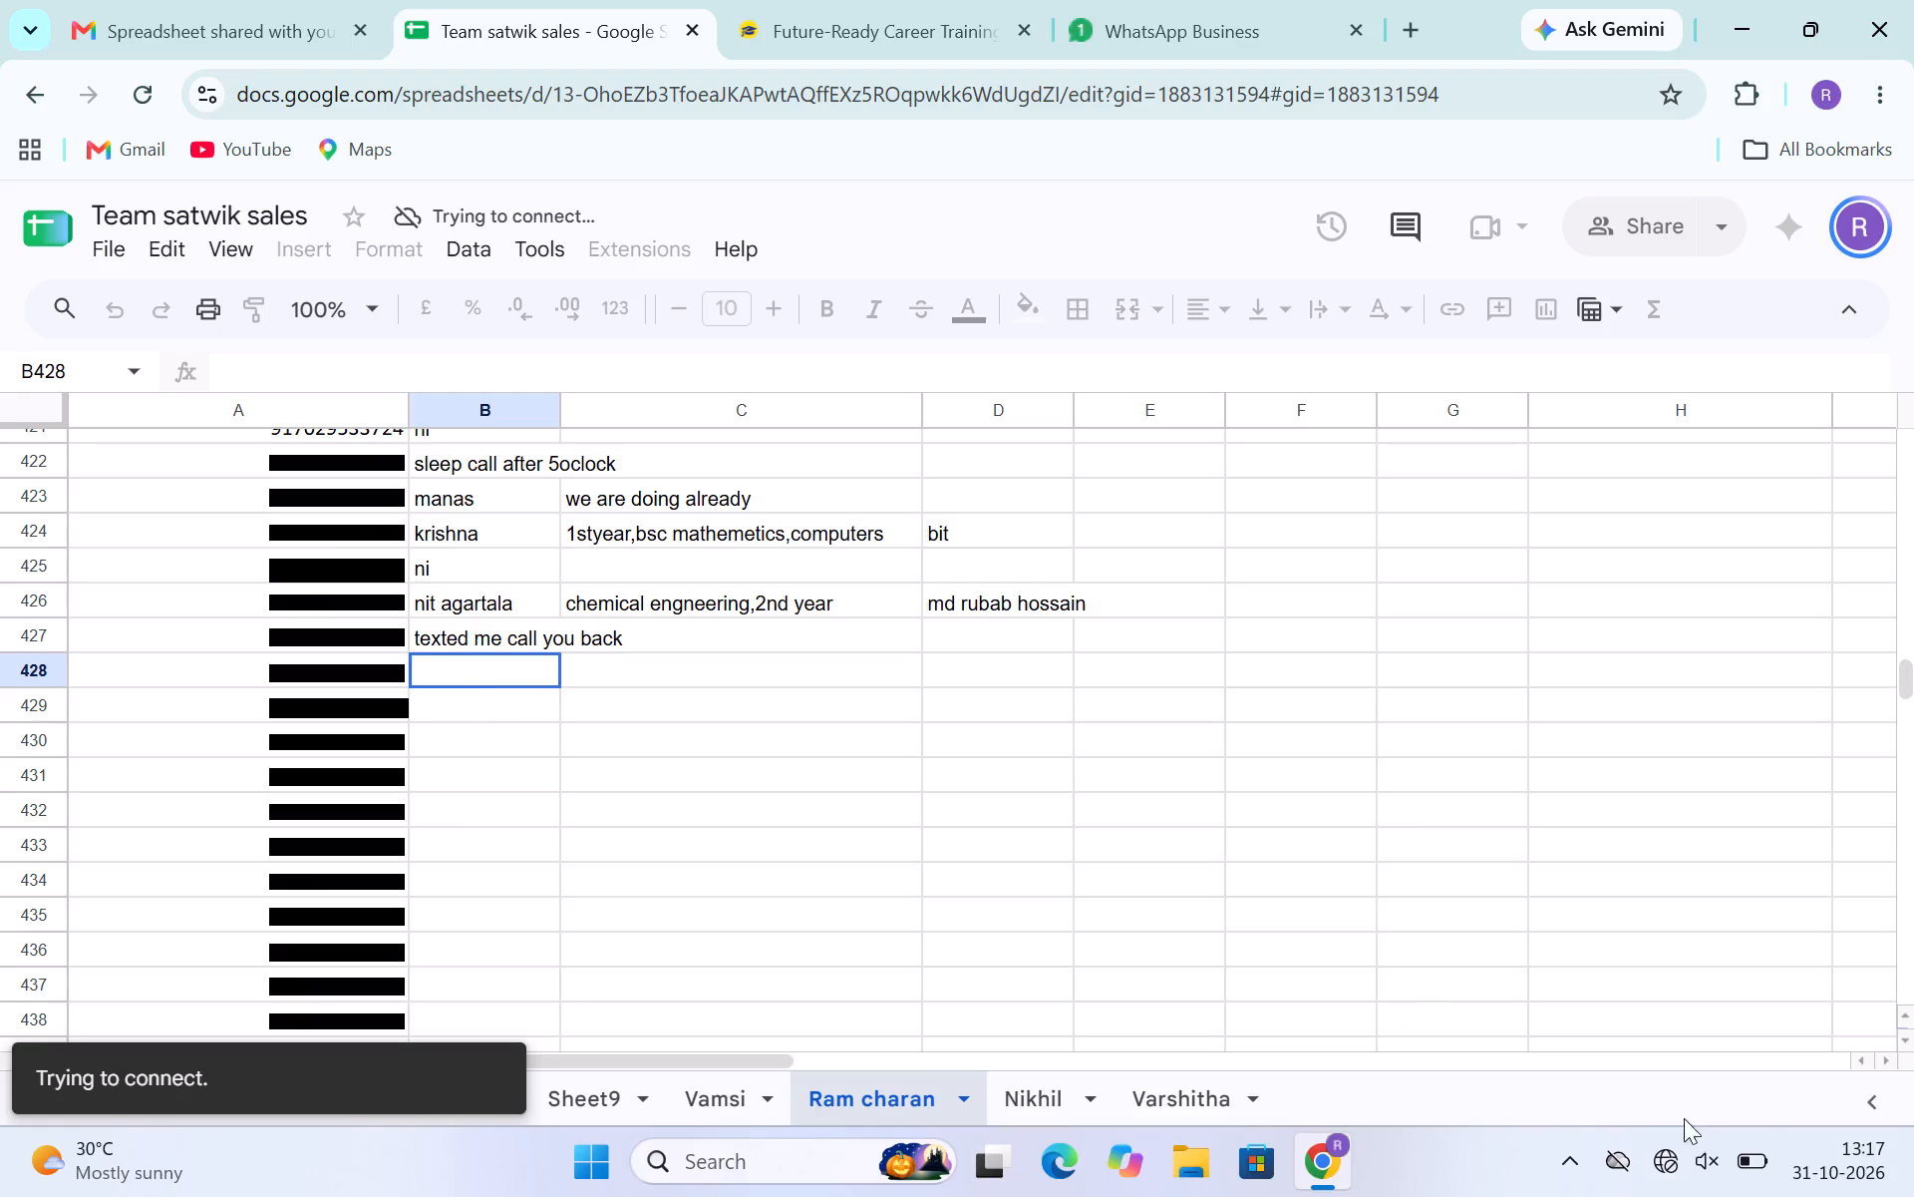
Open the computer's Wi-Fi network list, select the LT Supercom network, and return to the spreadsheet.
{"action": "left_click", "coordinate": [1704, 1171]}
{"action": "left_click", "coordinate": [1509, 596]}
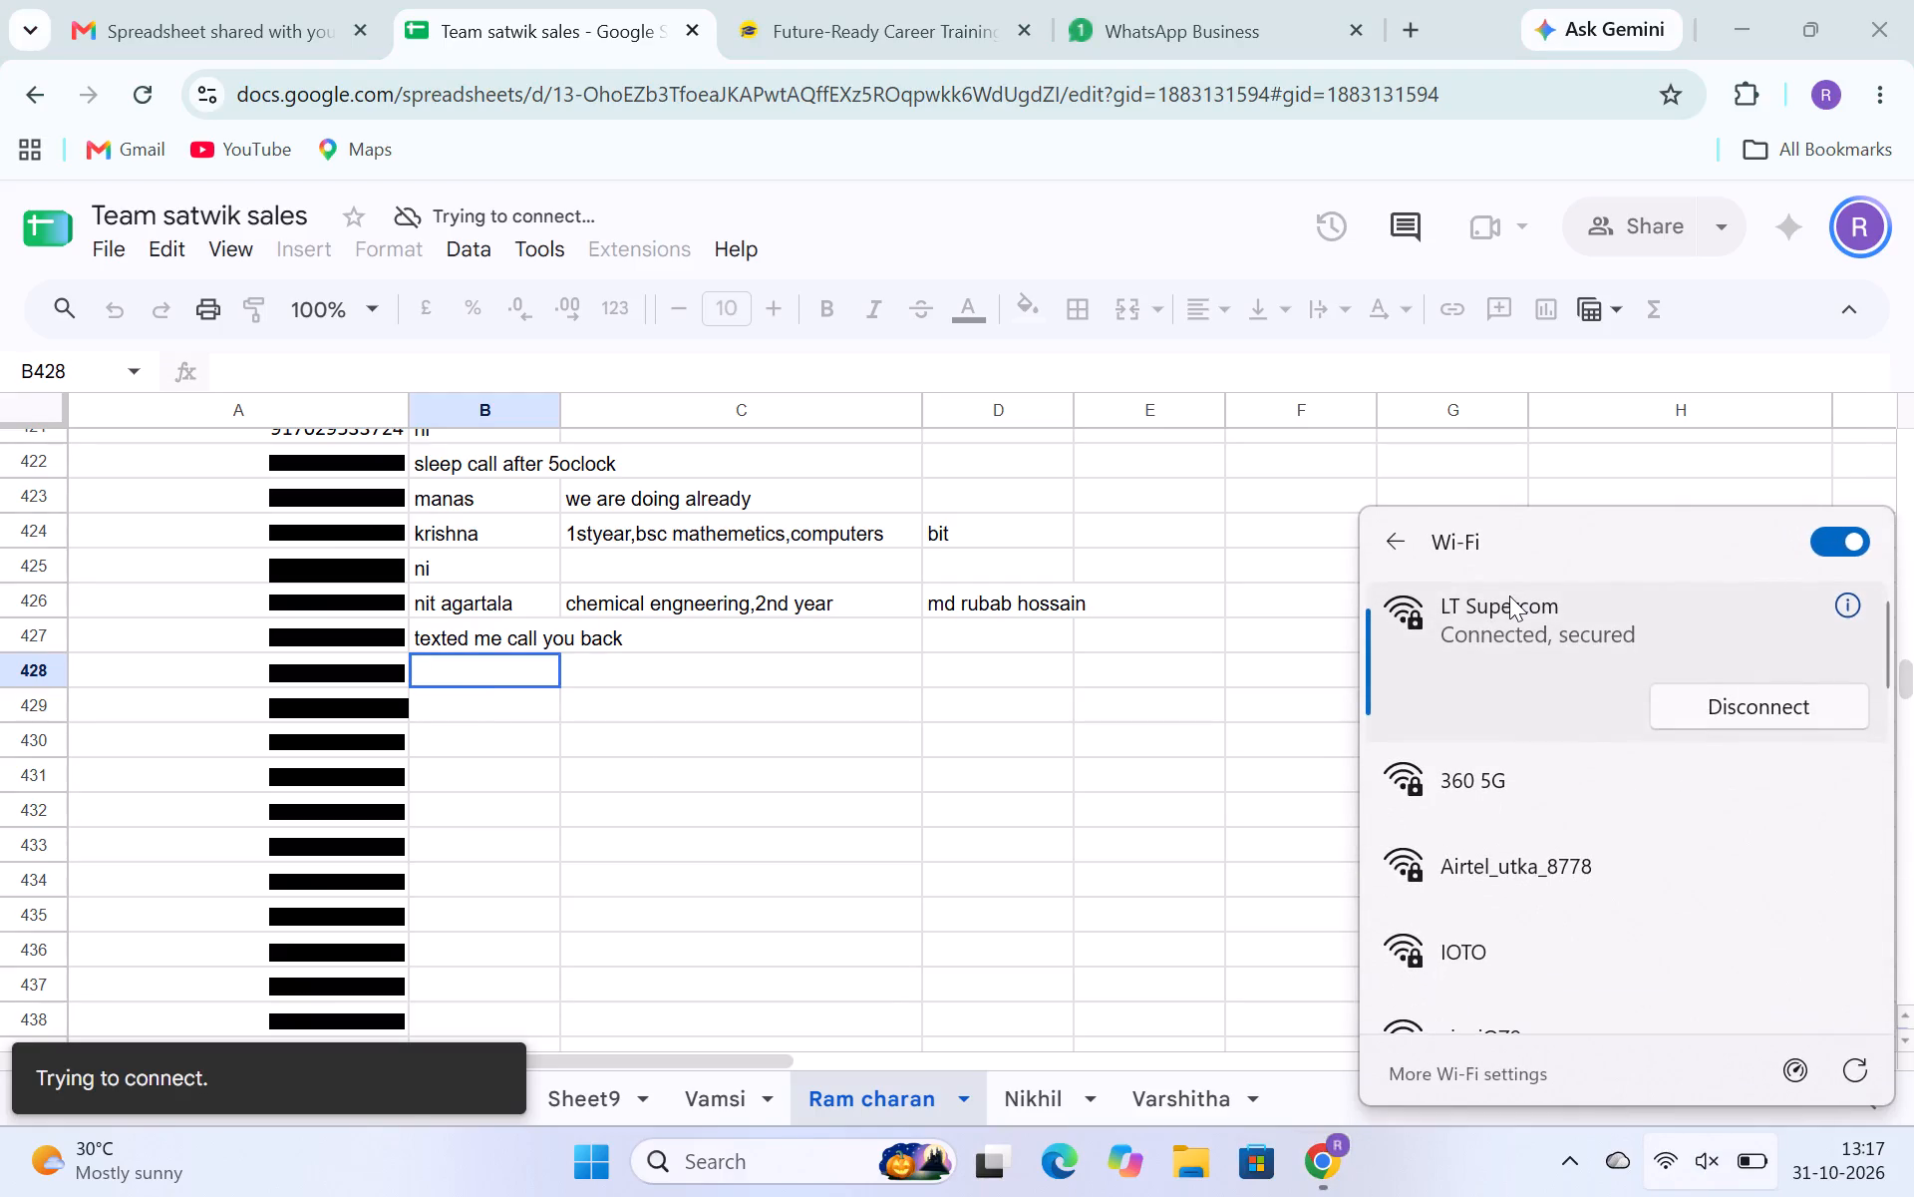
{"action": "left_click", "coordinate": [1050, 767]}
Enter the call note "1st year not at all intrested" in cell B428 and move to the contact in cell A429.
{"action": "left_click", "coordinate": [454, 671]}
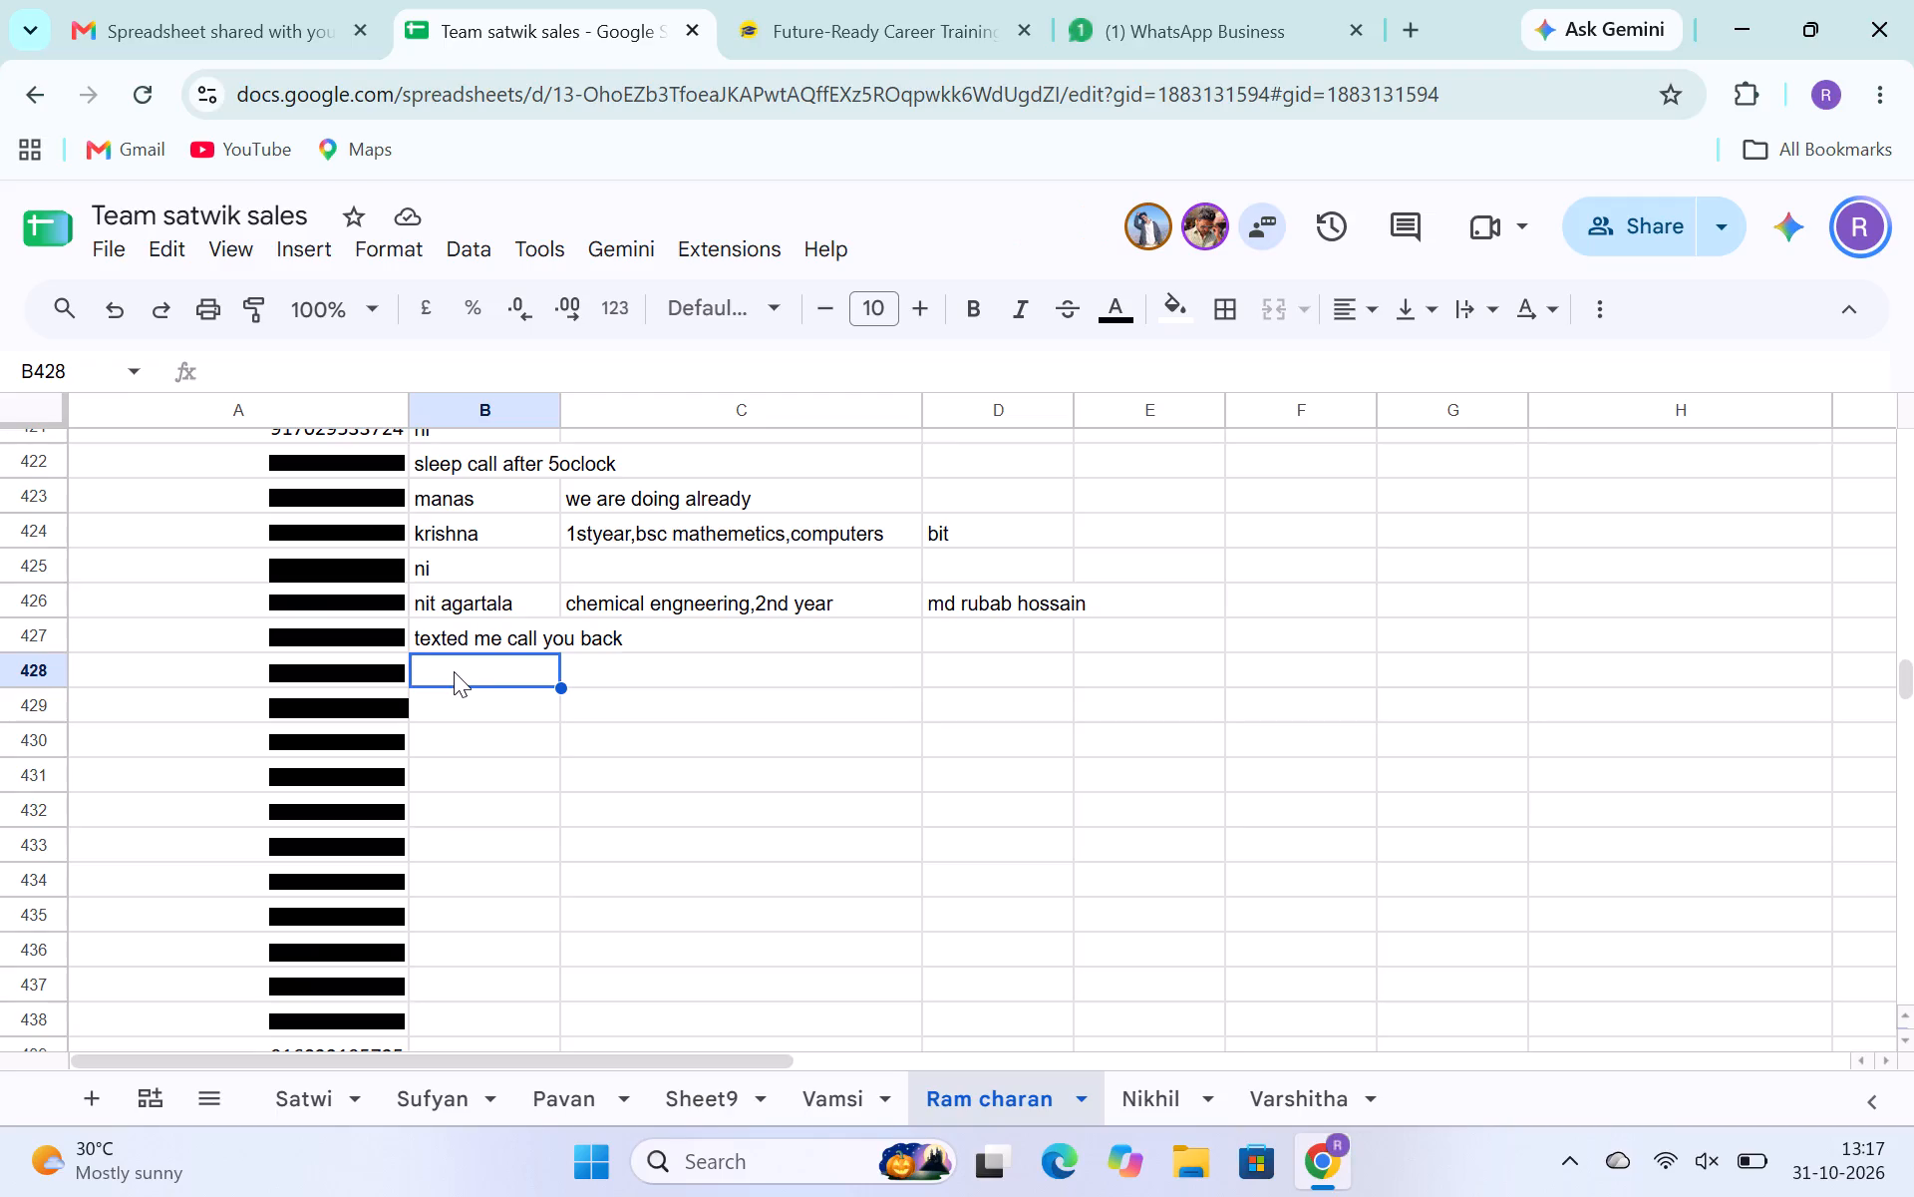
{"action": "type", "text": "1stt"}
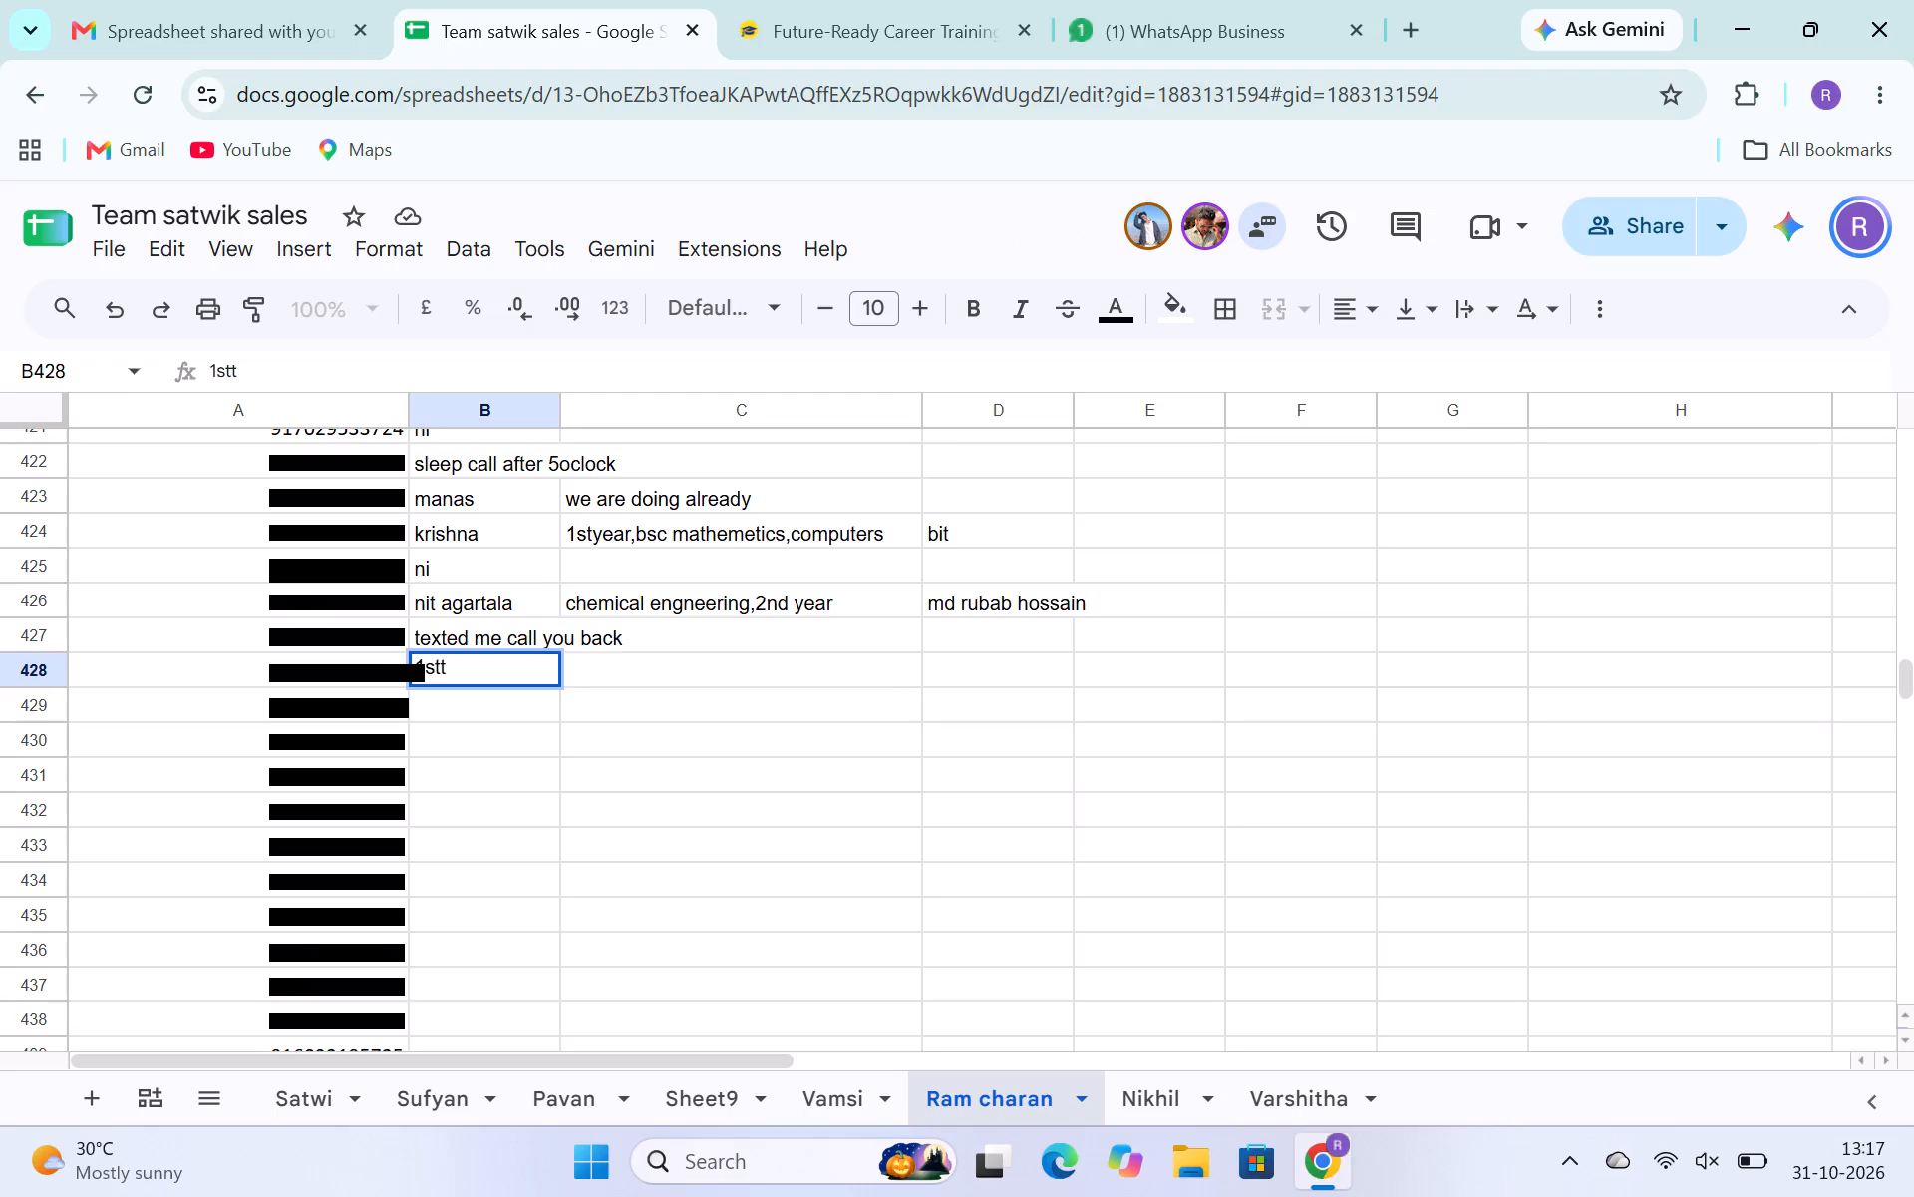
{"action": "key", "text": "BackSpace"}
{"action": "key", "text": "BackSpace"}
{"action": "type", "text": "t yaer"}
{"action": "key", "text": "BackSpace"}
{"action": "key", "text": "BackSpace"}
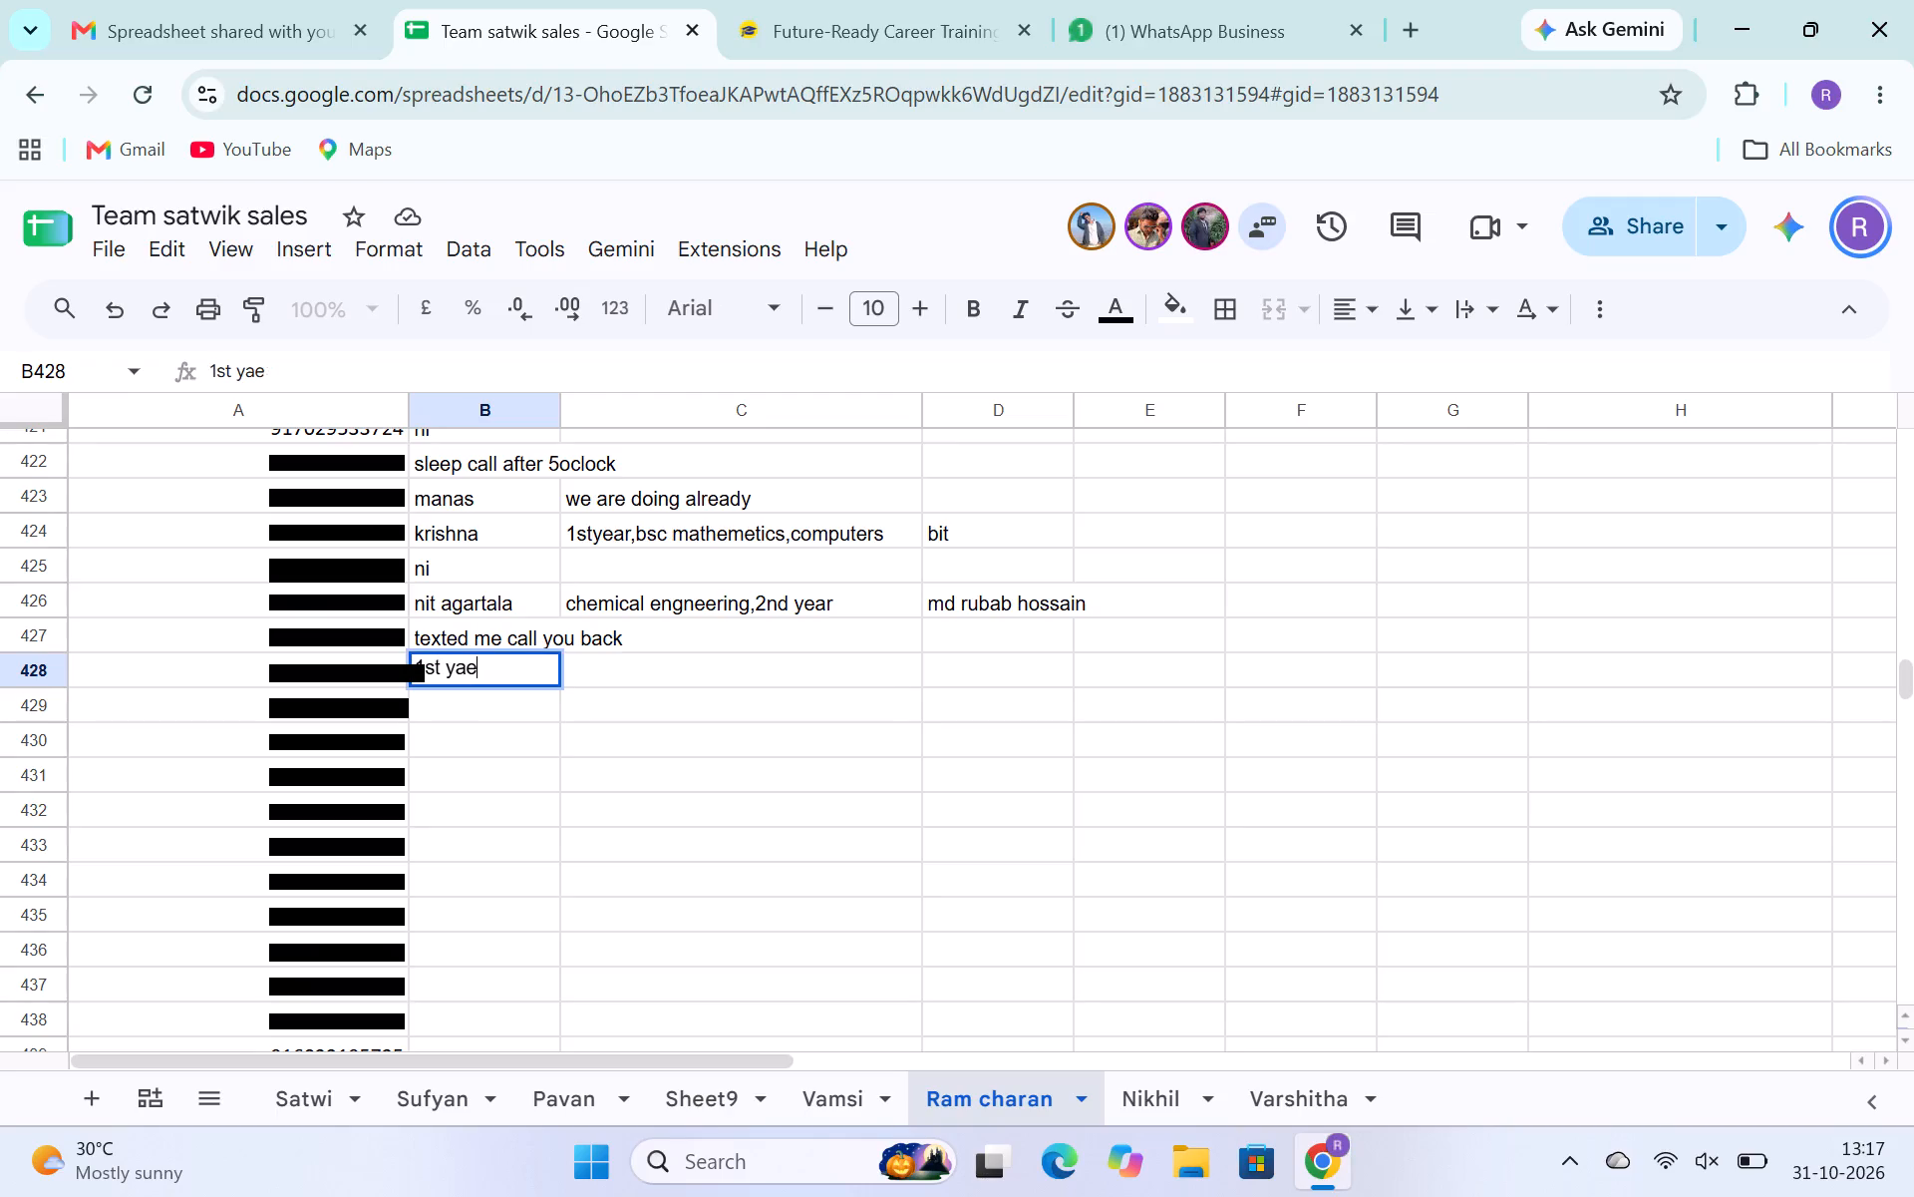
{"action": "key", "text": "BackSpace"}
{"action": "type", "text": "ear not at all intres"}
{"action": "scroll", "coordinate": [454, 671], "scroll_direction": "up", "scroll_amount": 1}
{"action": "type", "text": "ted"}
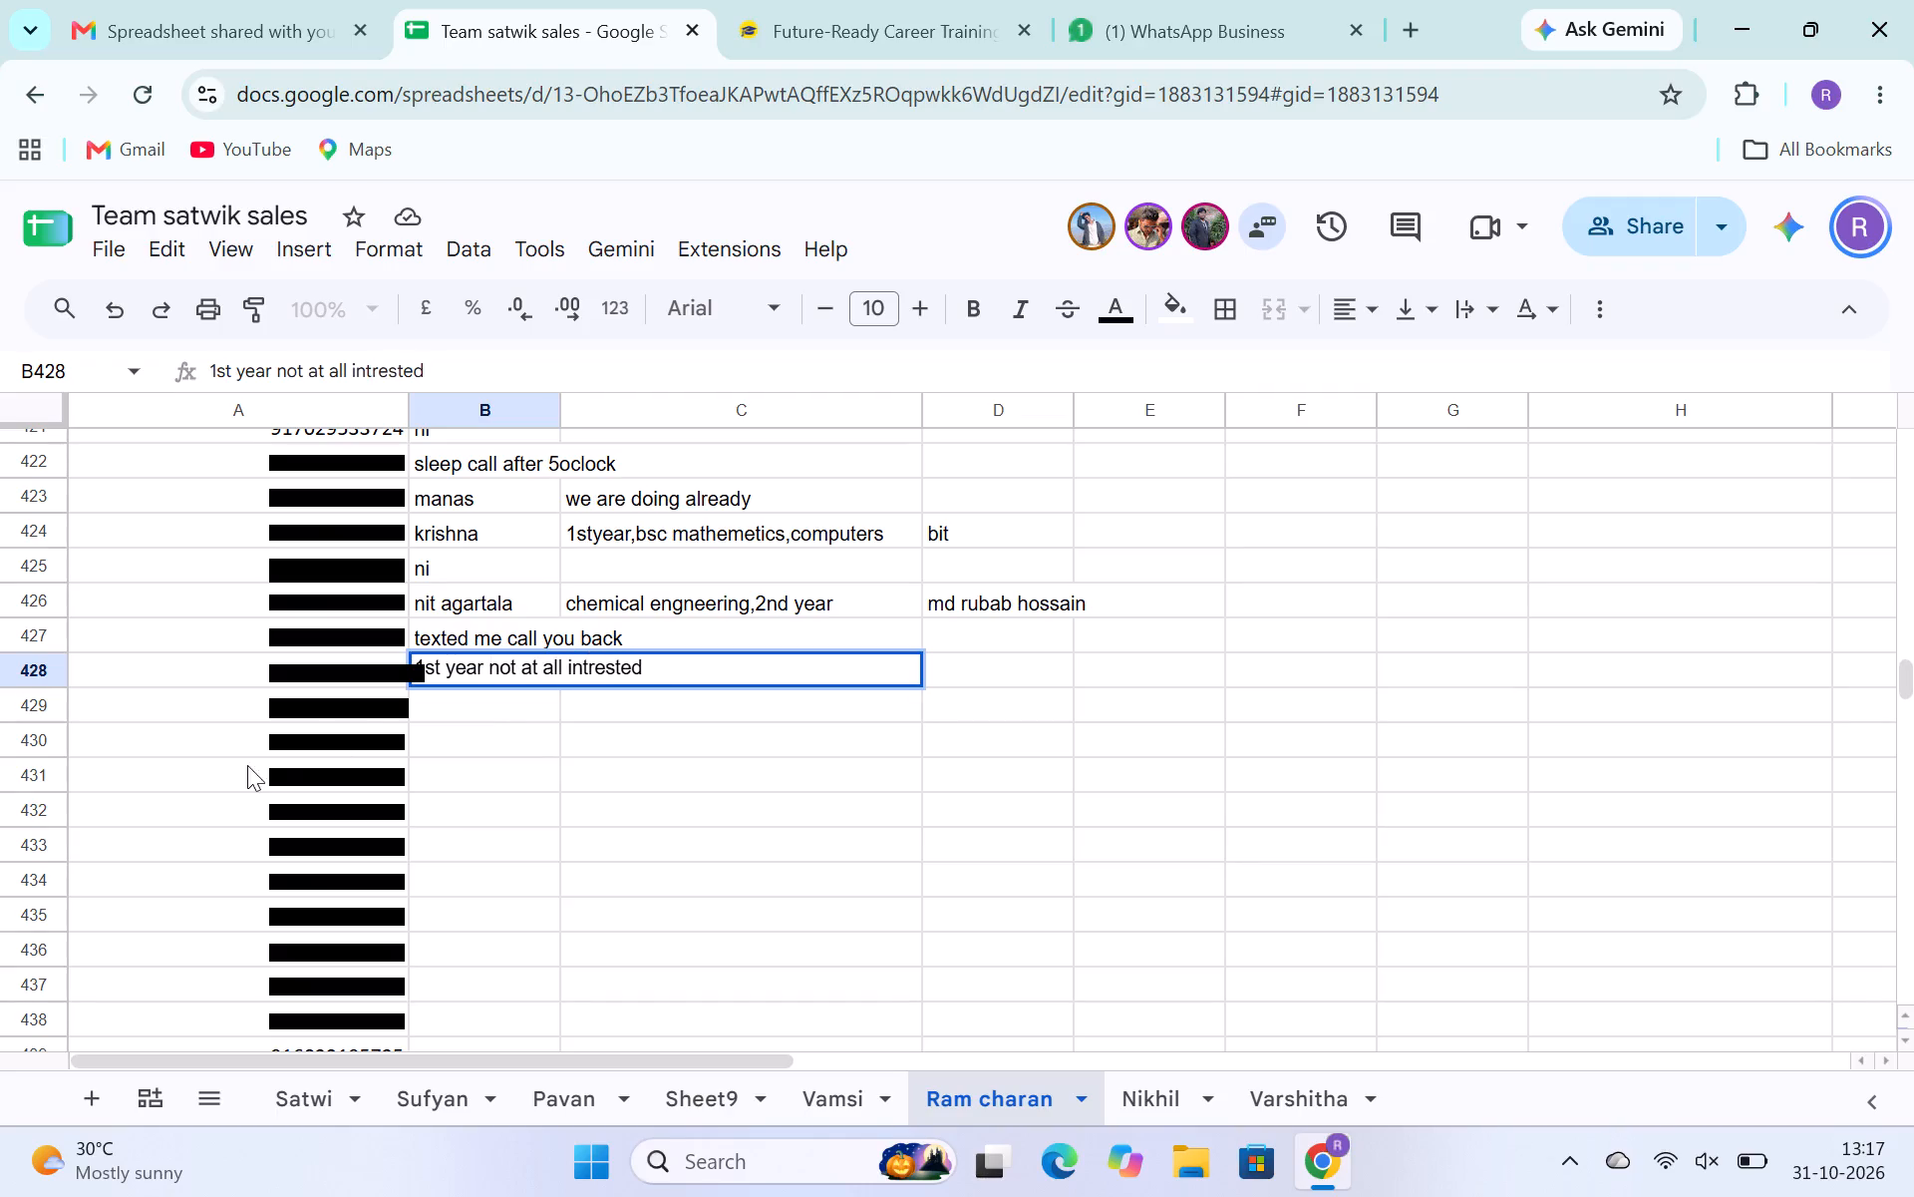
{"action": "left_click", "coordinate": [359, 707]}
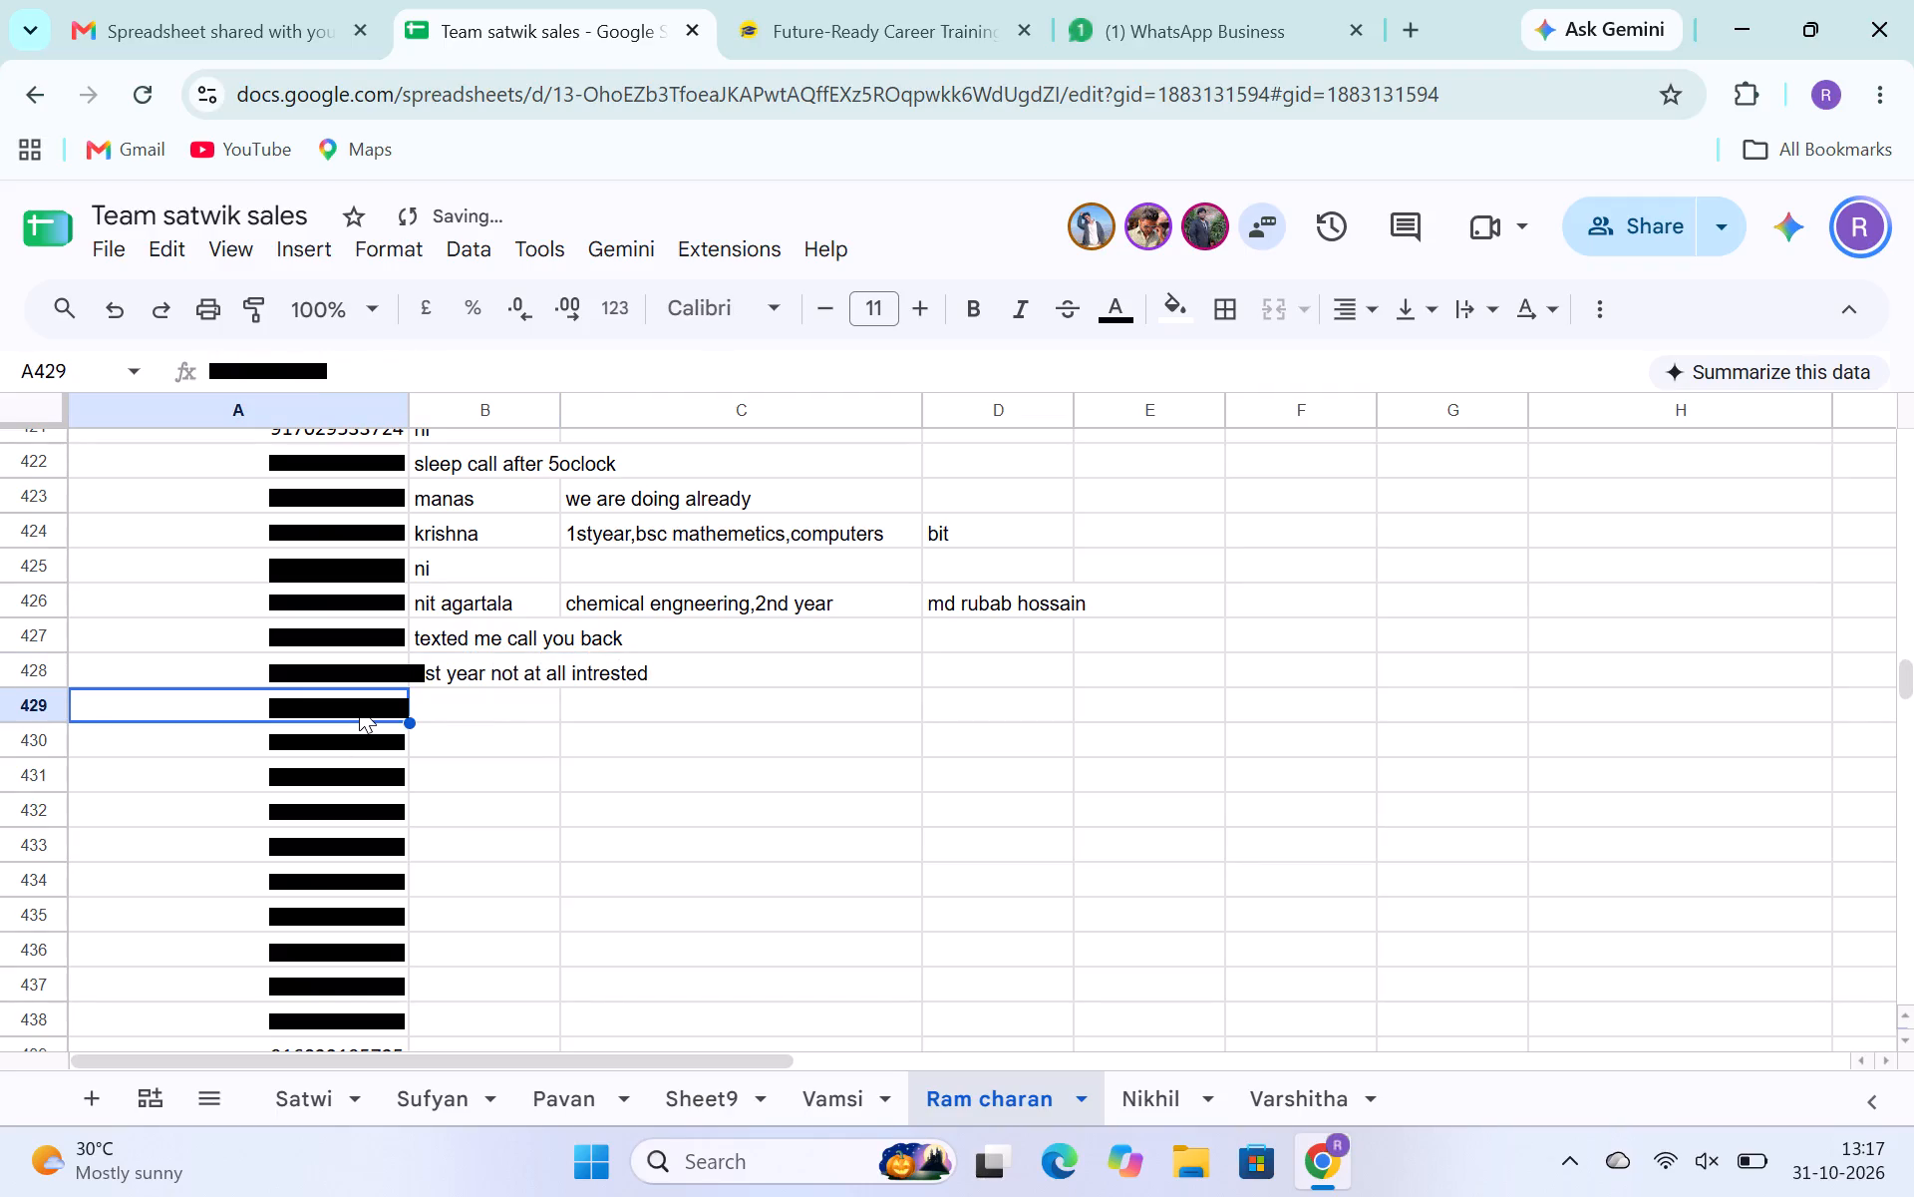
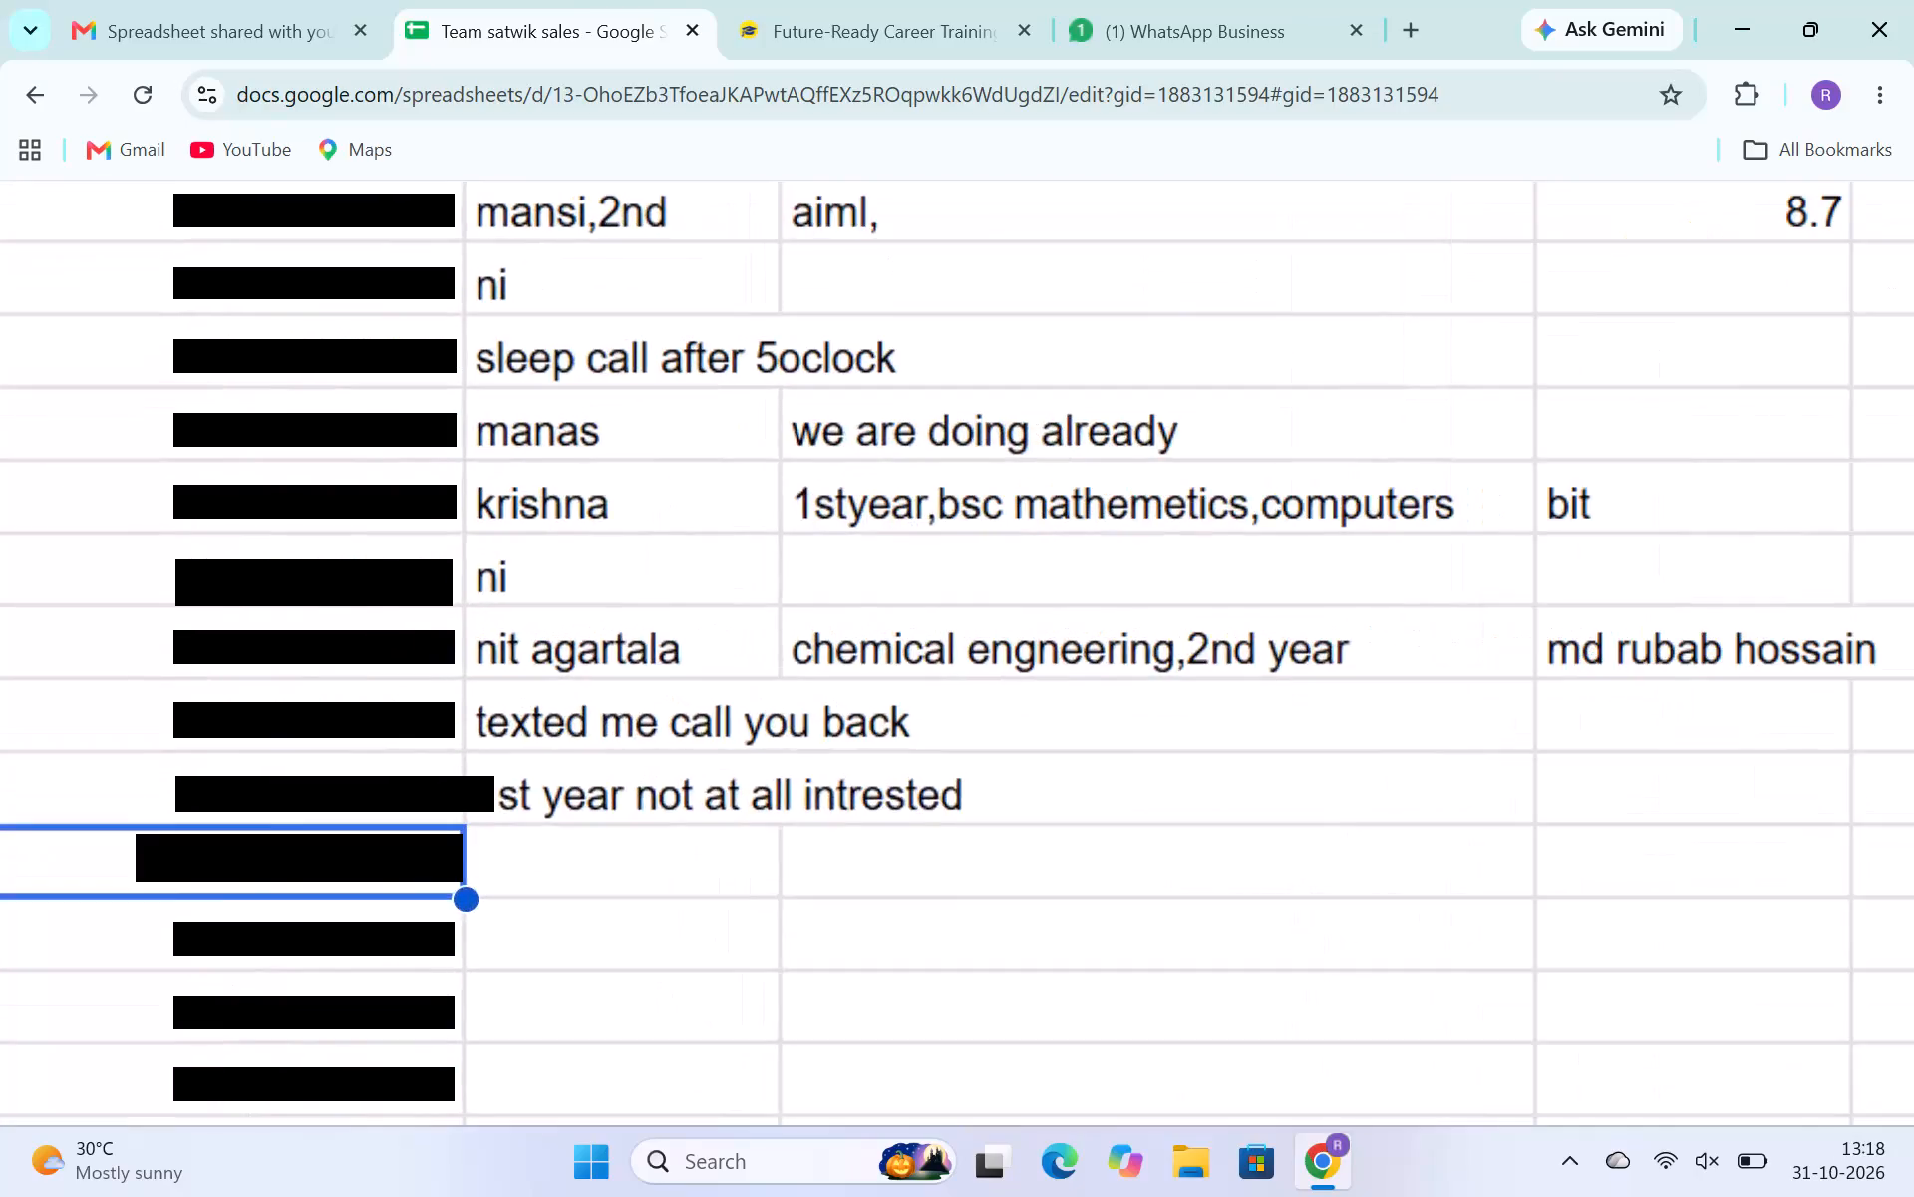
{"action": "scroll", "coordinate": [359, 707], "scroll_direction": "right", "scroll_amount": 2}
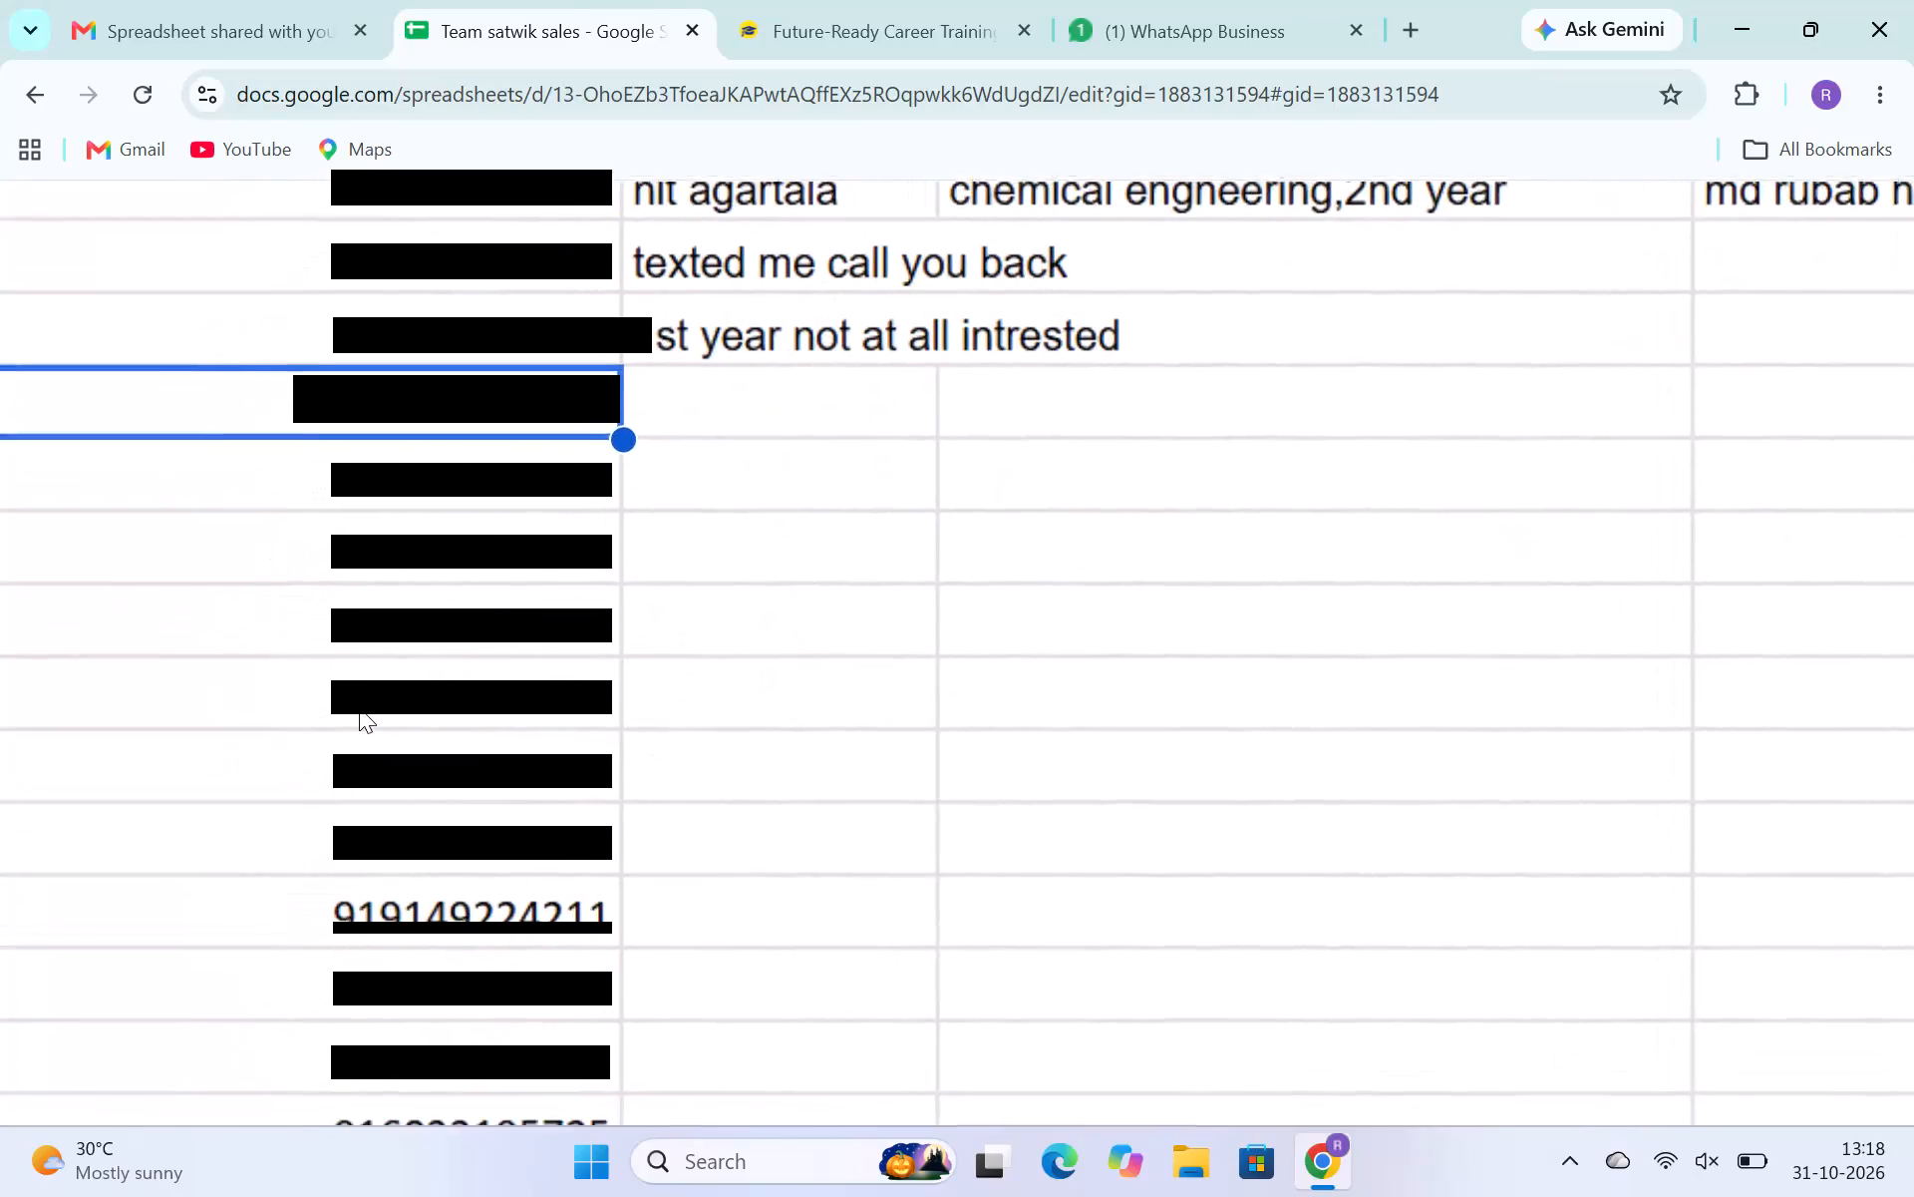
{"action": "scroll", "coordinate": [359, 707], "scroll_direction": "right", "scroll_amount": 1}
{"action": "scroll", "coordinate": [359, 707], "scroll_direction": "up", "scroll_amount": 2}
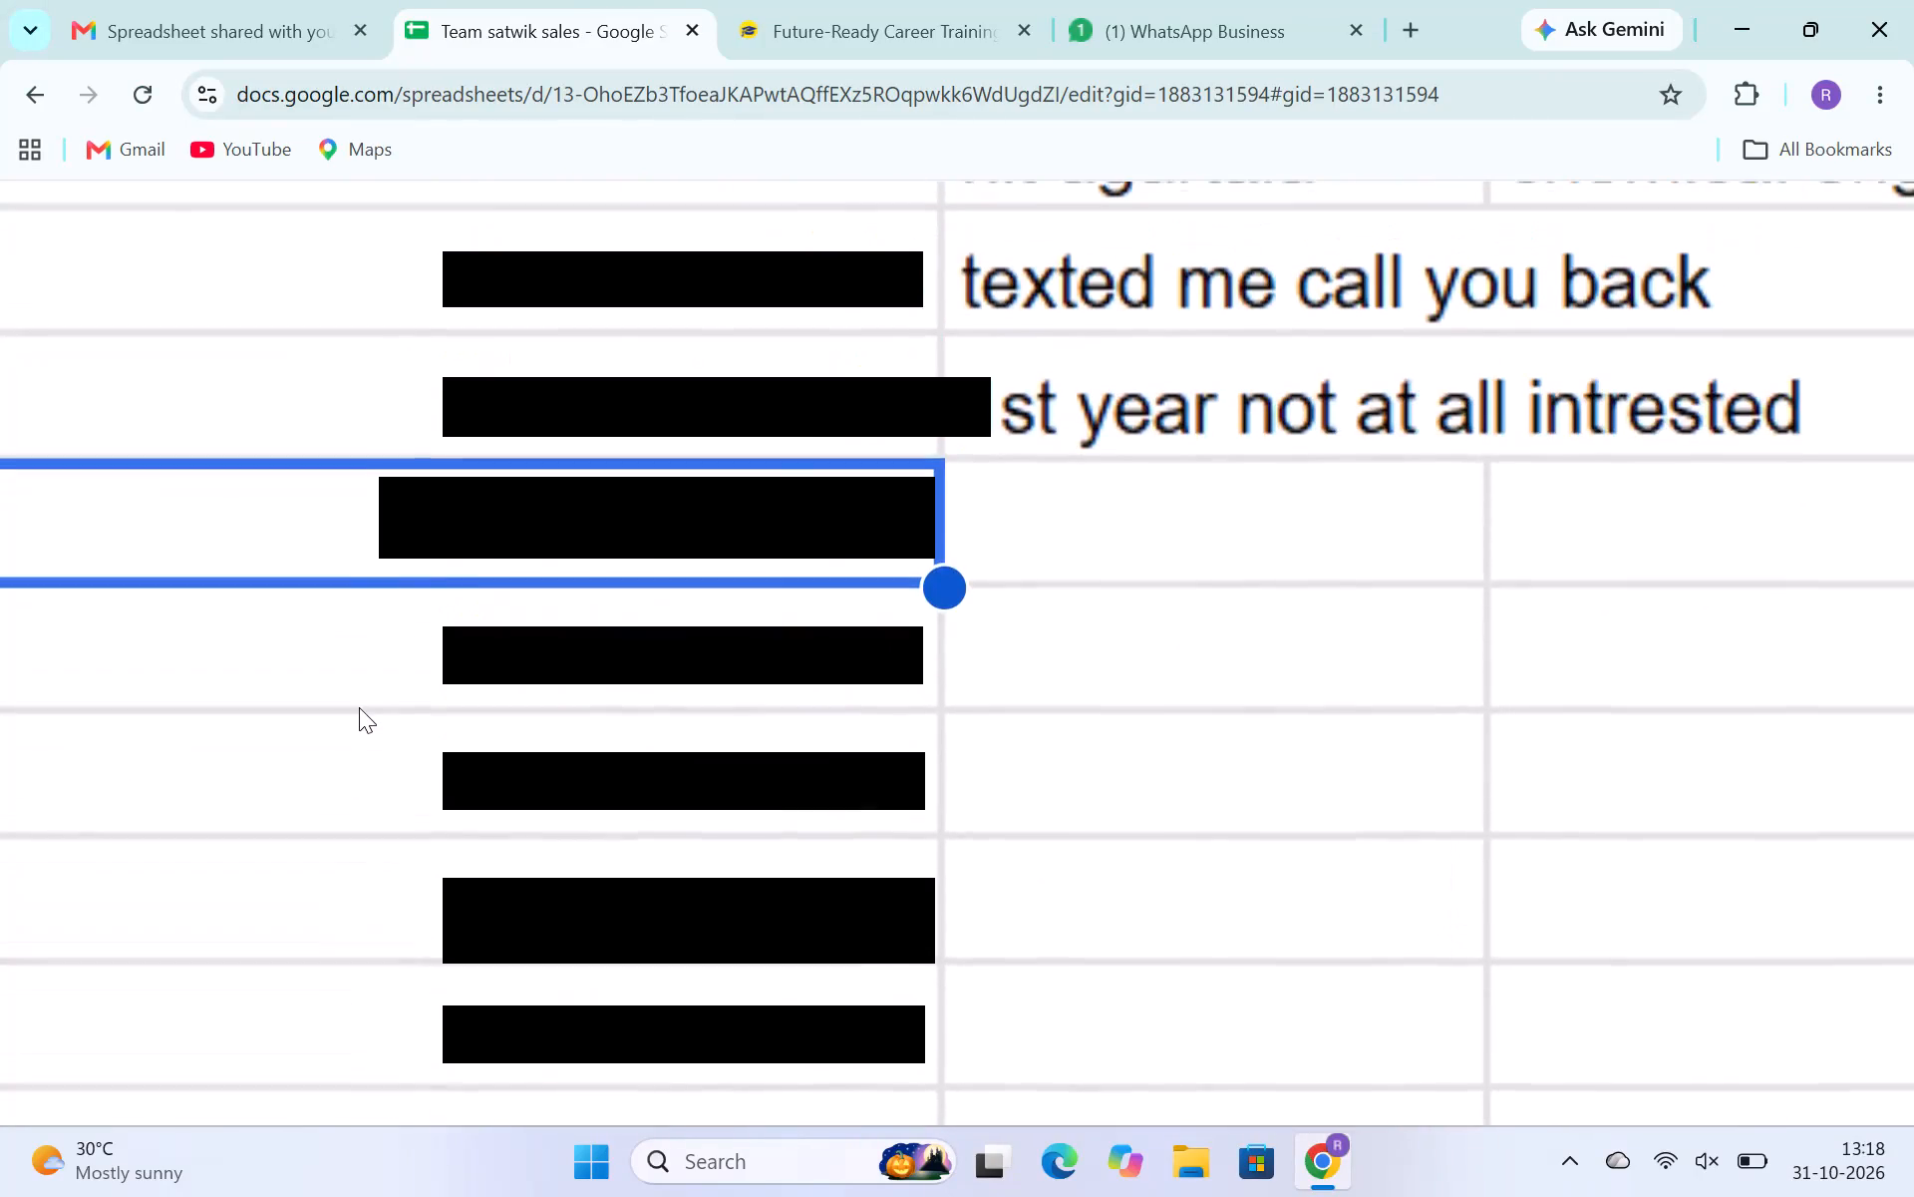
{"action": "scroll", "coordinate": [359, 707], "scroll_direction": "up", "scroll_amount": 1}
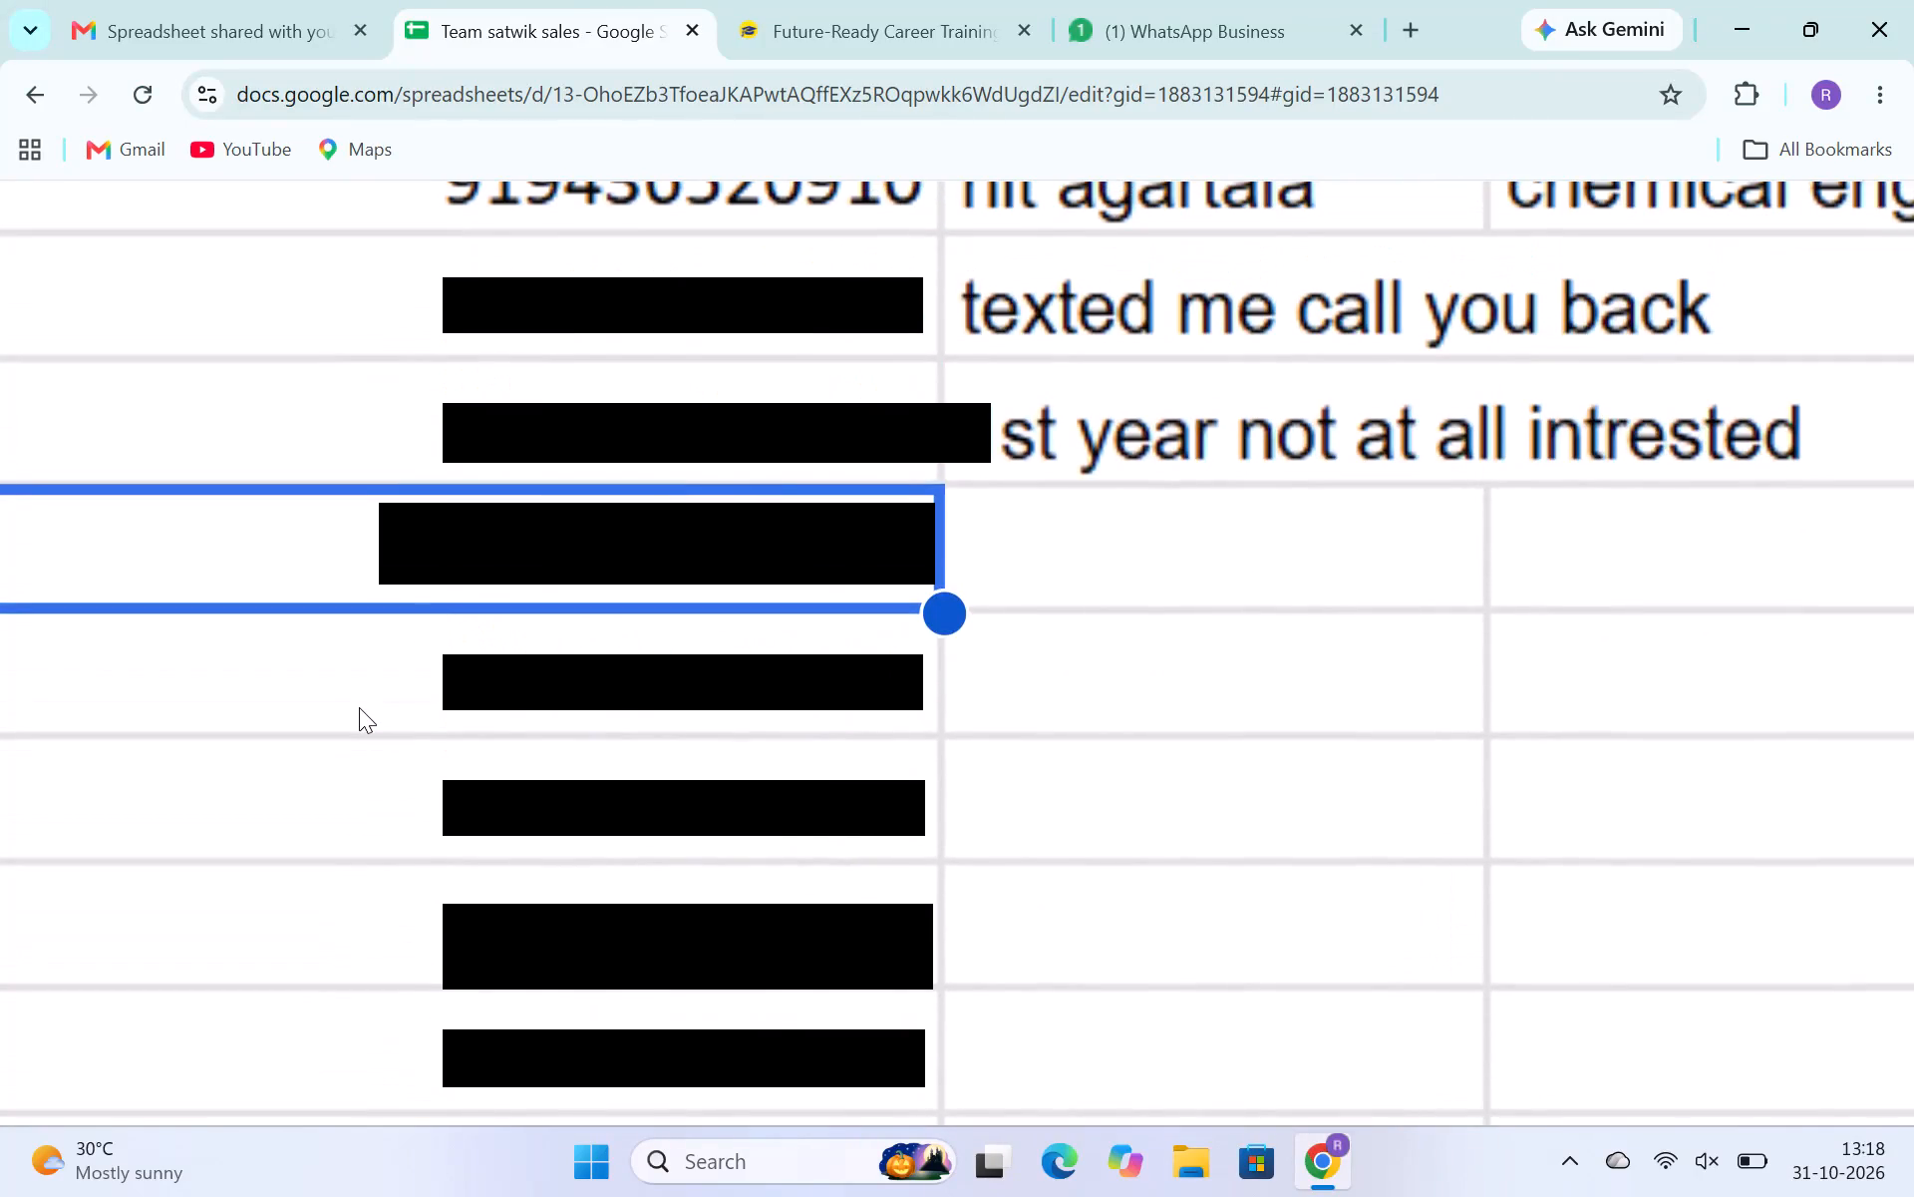
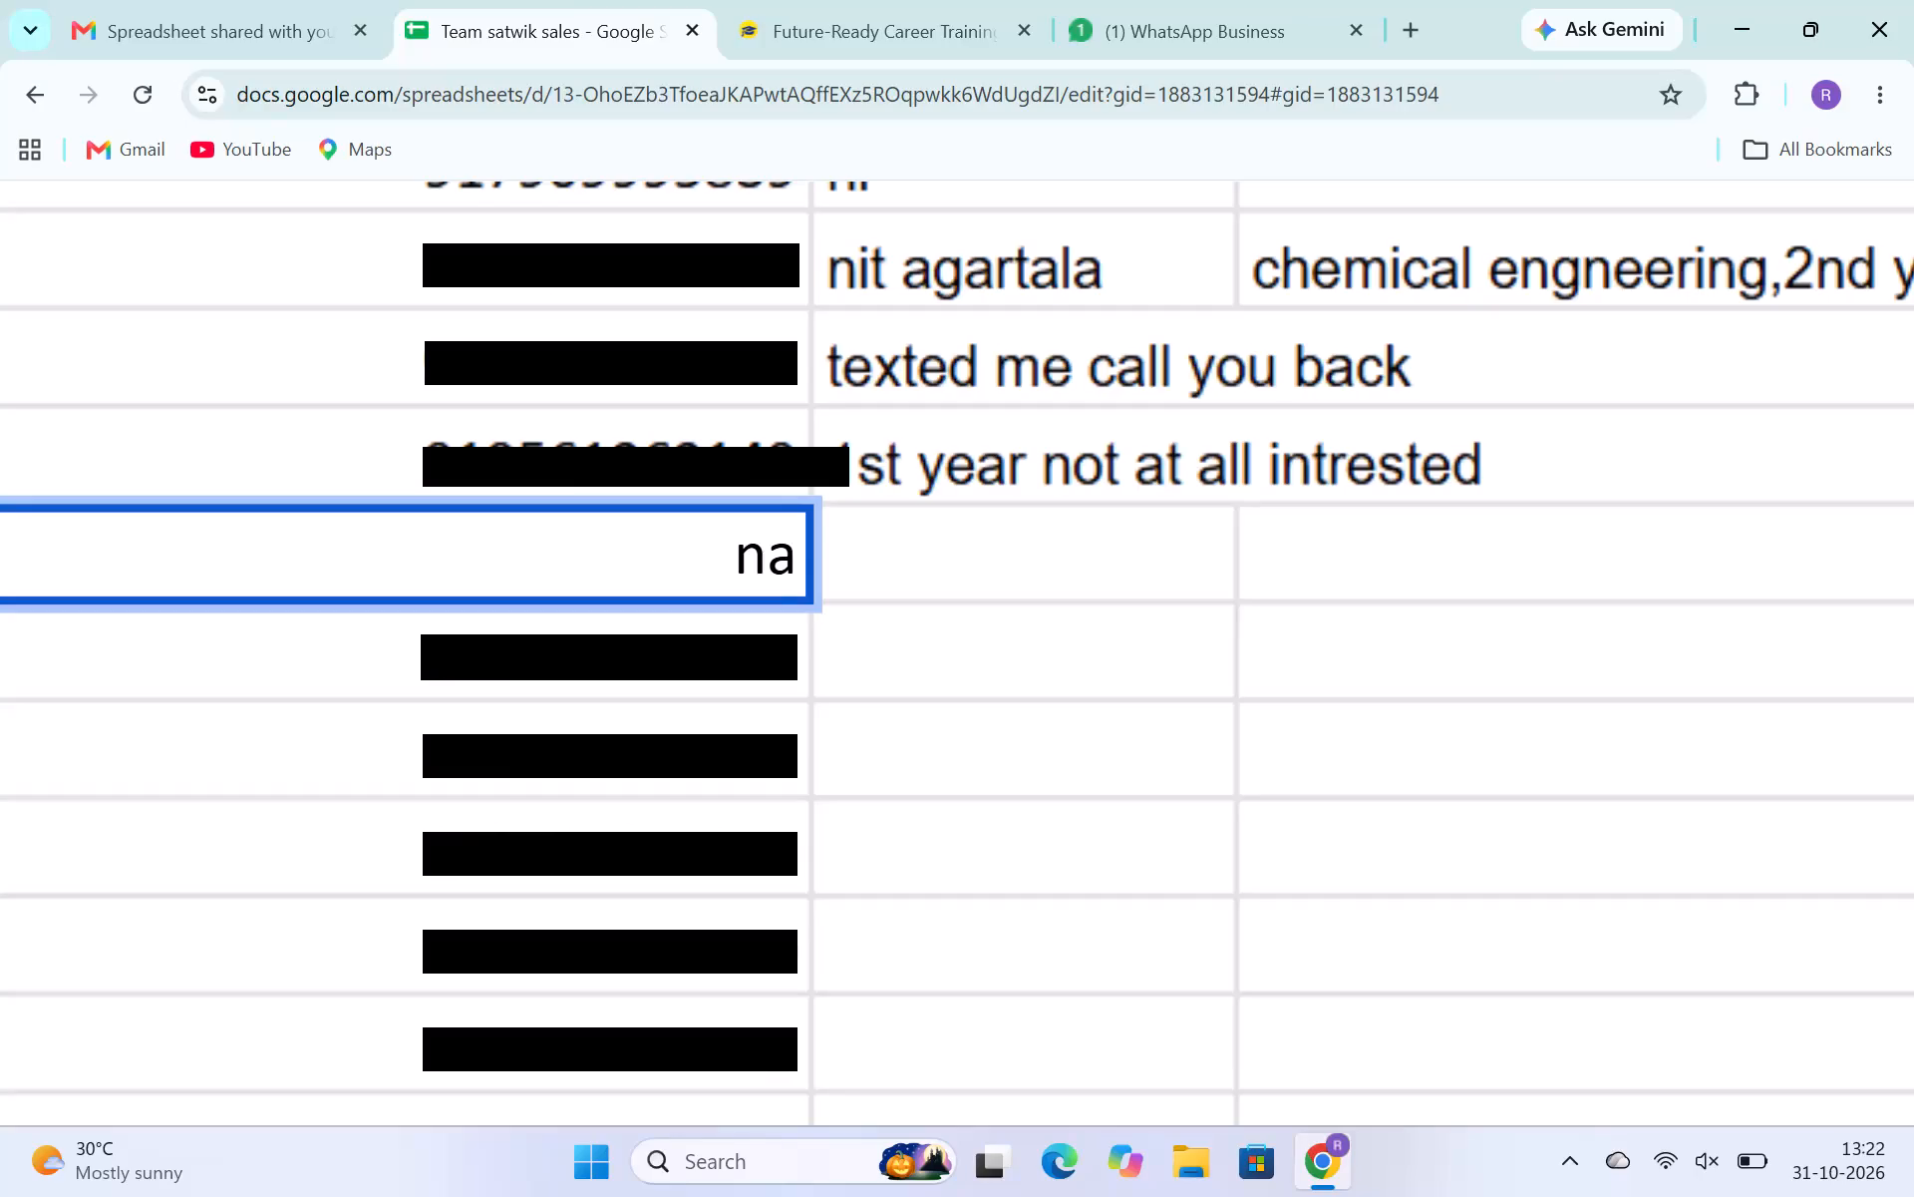
Clear the mistaken "na" from cell A429 and undo the overwrite to restore the contact's phone number.
{"action": "key", "text": "BackSpace"}
{"action": "key", "text": "BackSpace"}
{"action": "key", "text": "ctrl+z"}
{"action": "key", "text": "BackSpace"}
{"action": "key", "text": "BackSpace"}
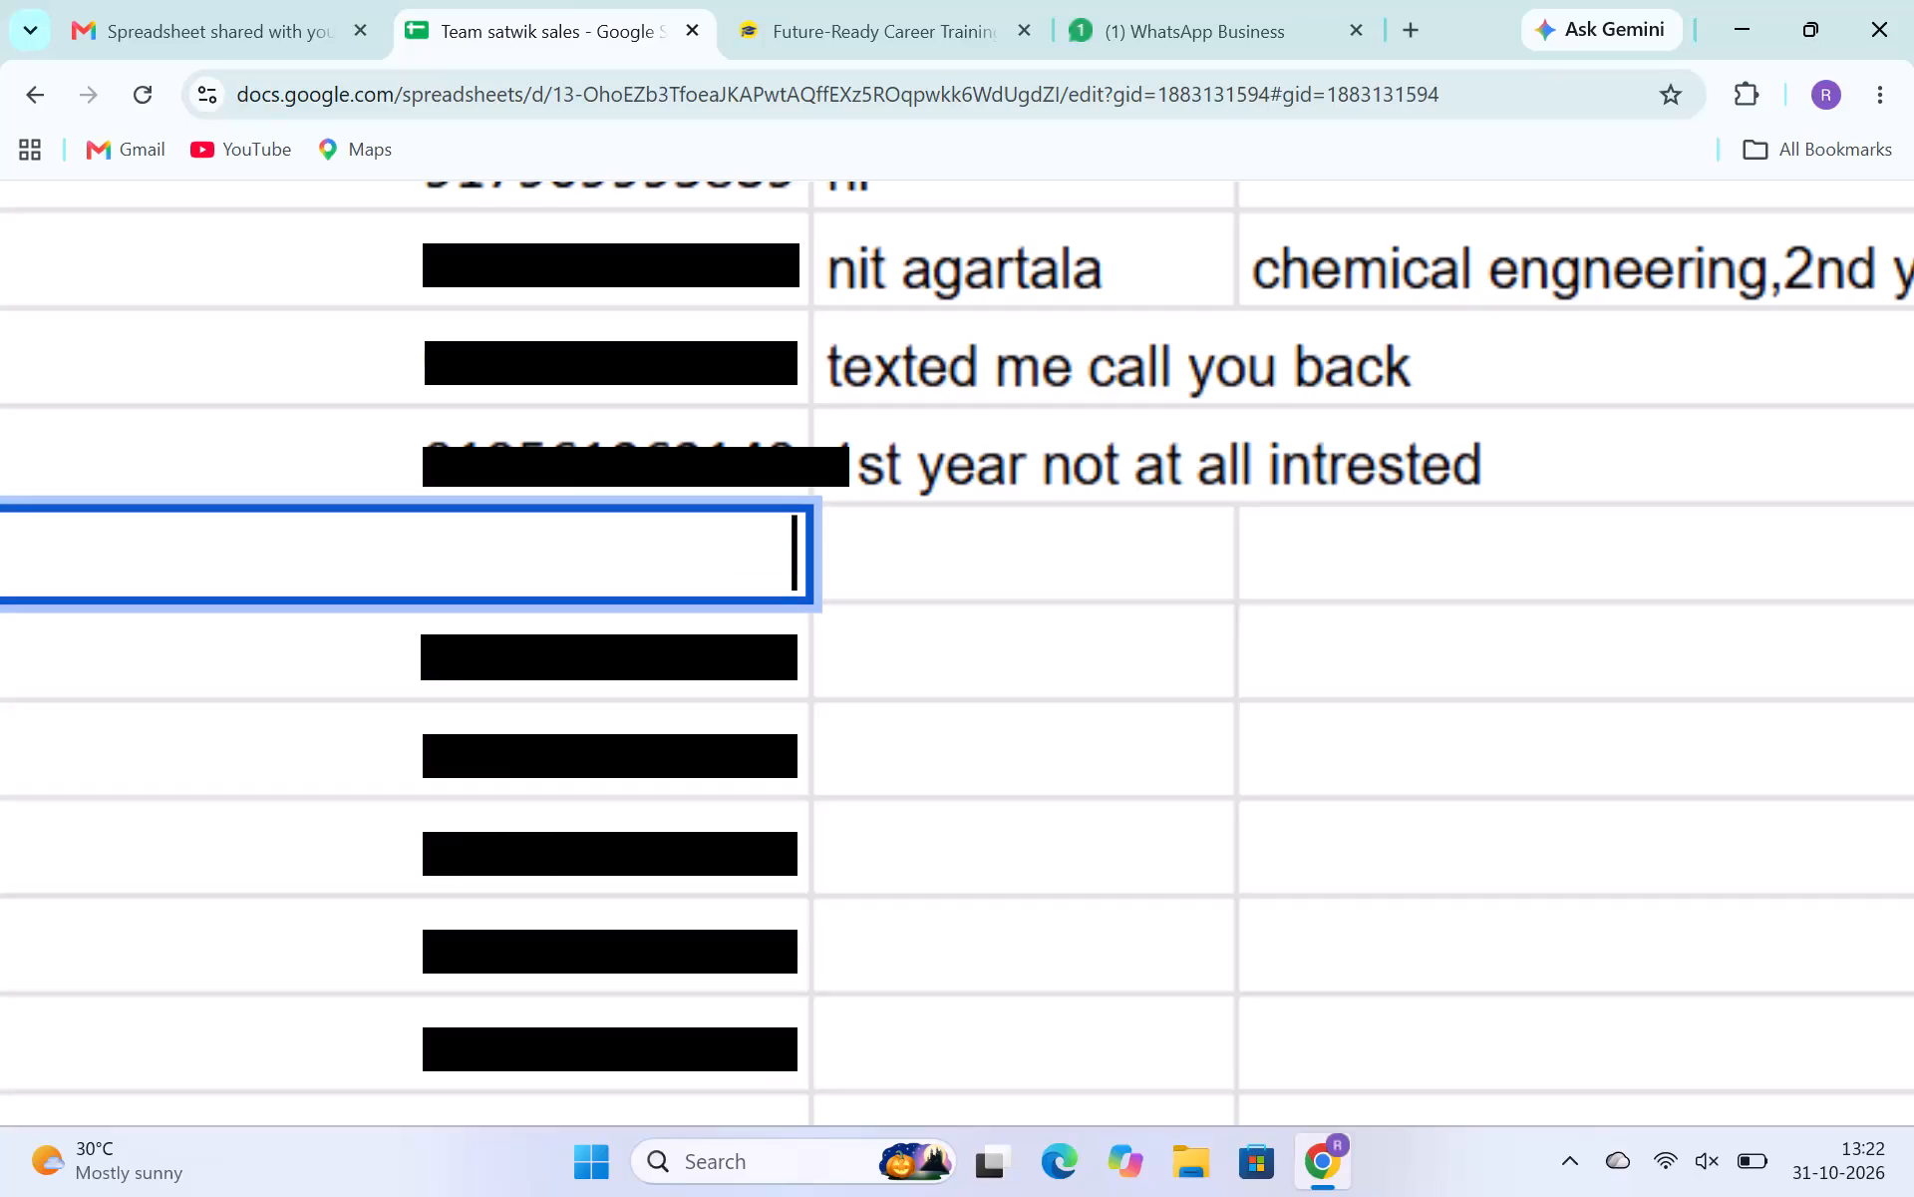
{"action": "left_click", "coordinate": [998, 551]}
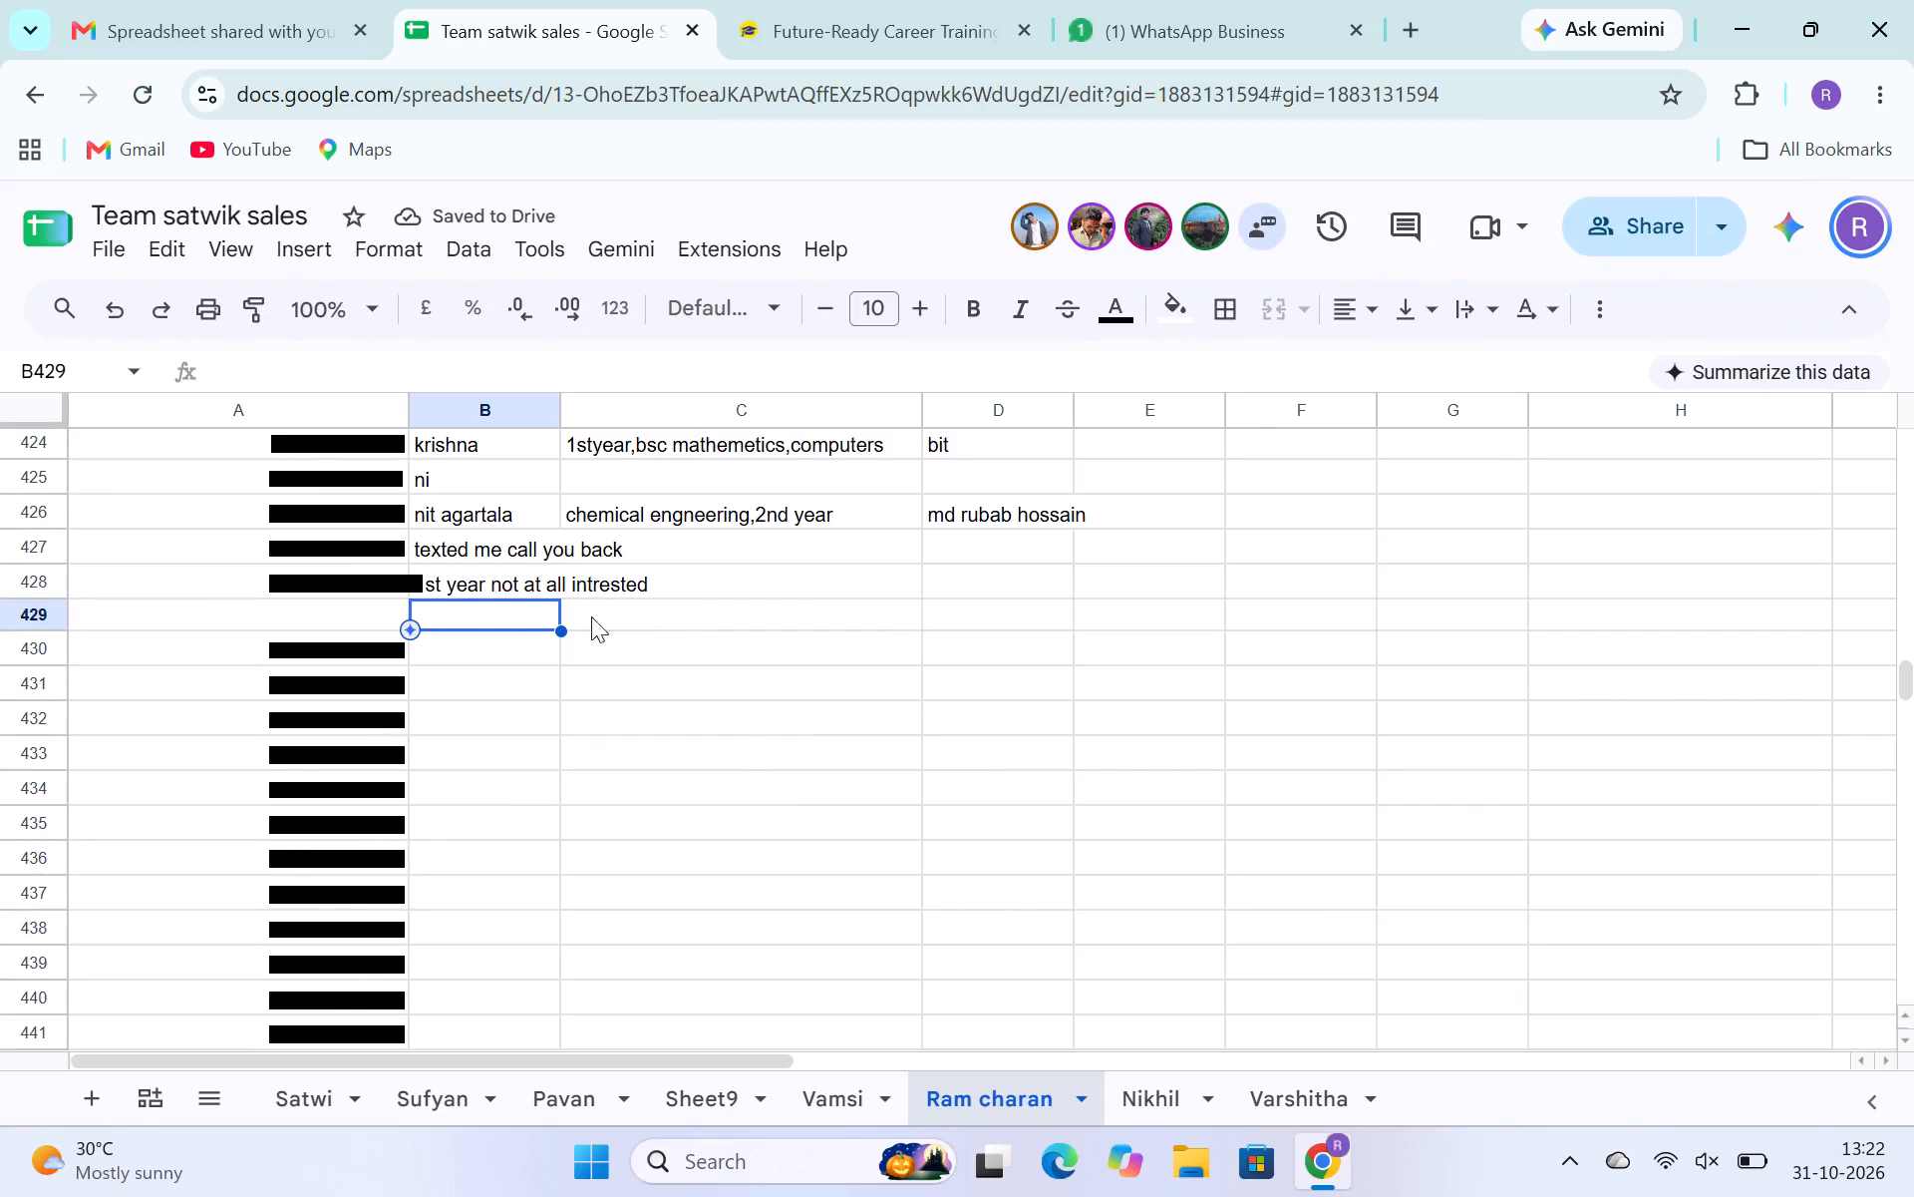
{"action": "key", "text": "ctrl+z"}
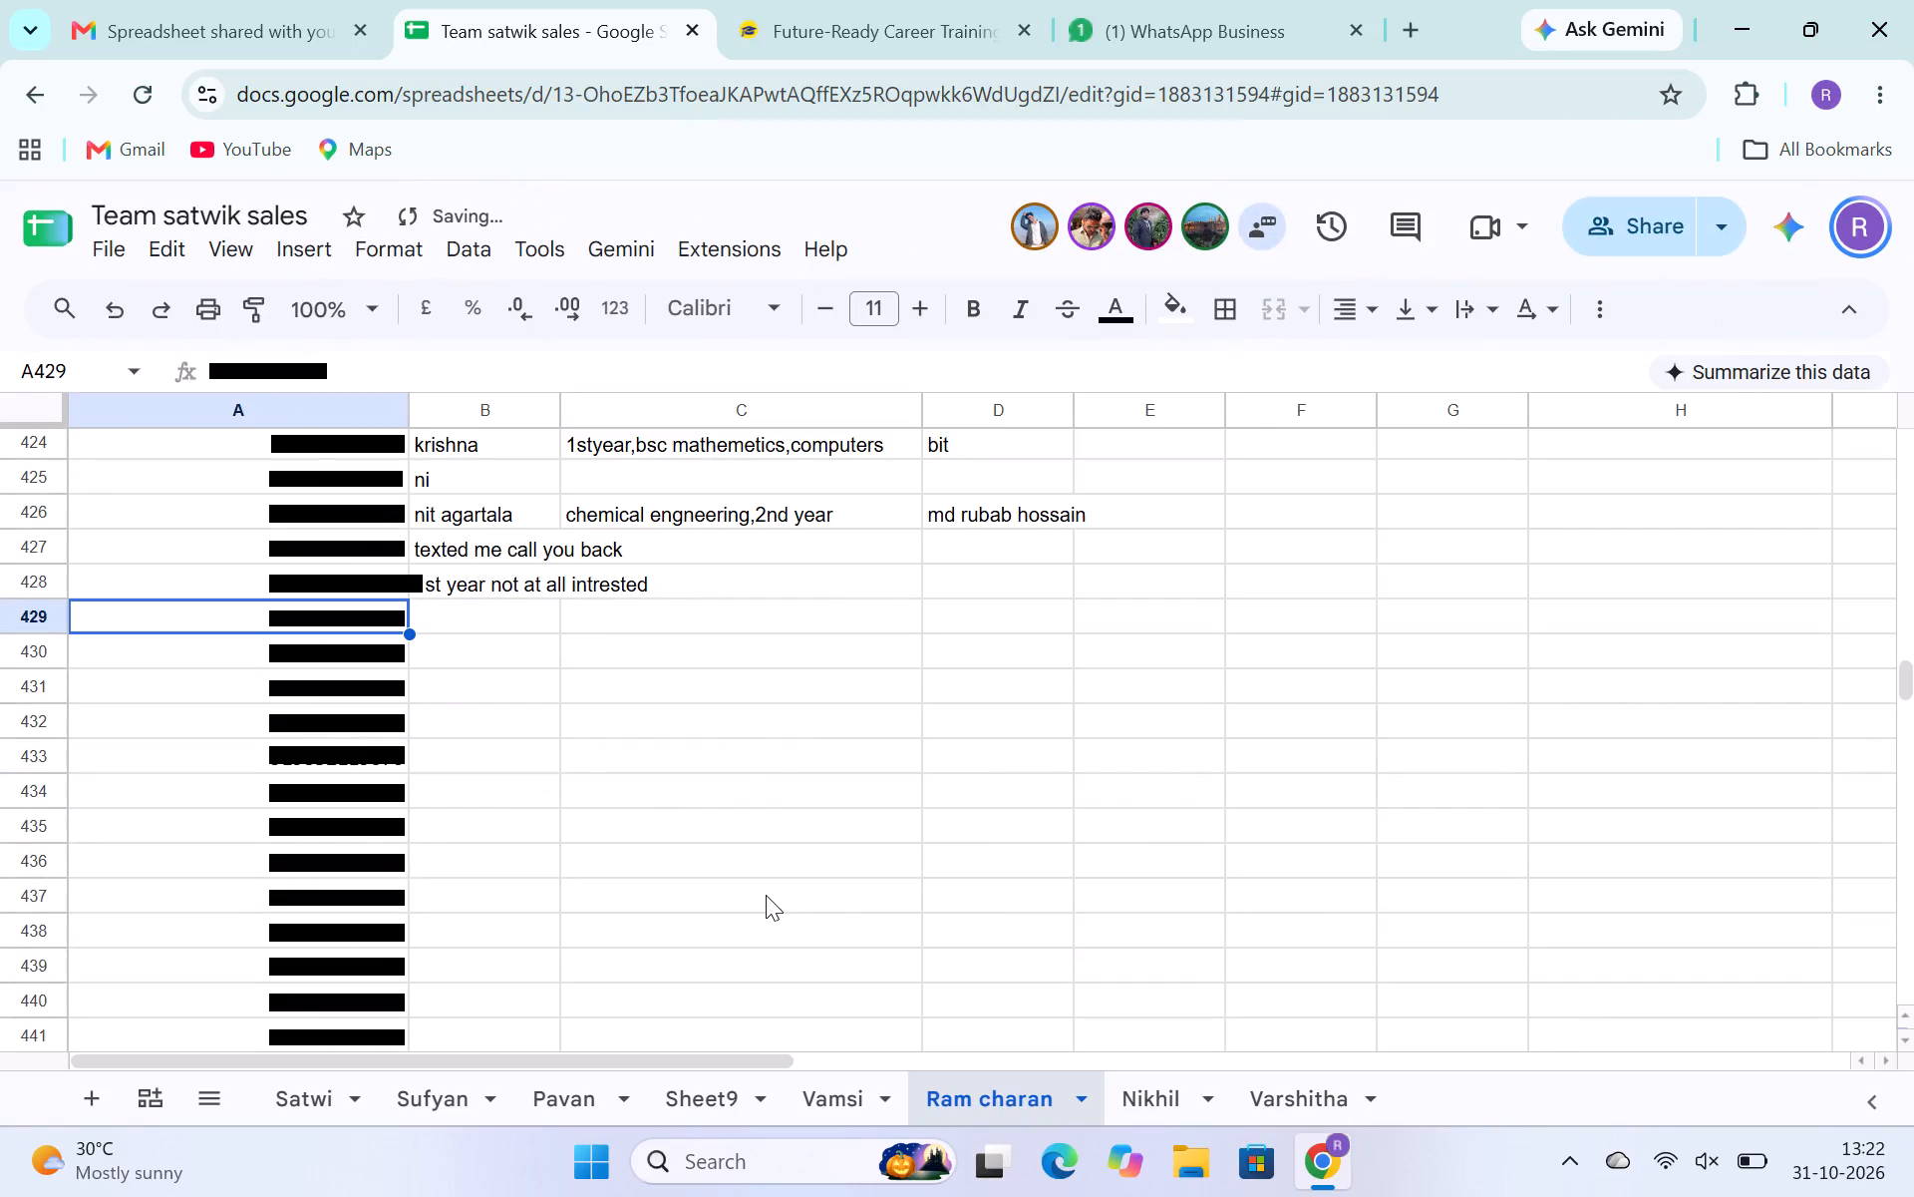
Enter the call note "na" in B429 beside the restored contact and select the following phone number in A430.
{"action": "left_click", "coordinate": [525, 602]}
{"action": "type", "text": "na"}
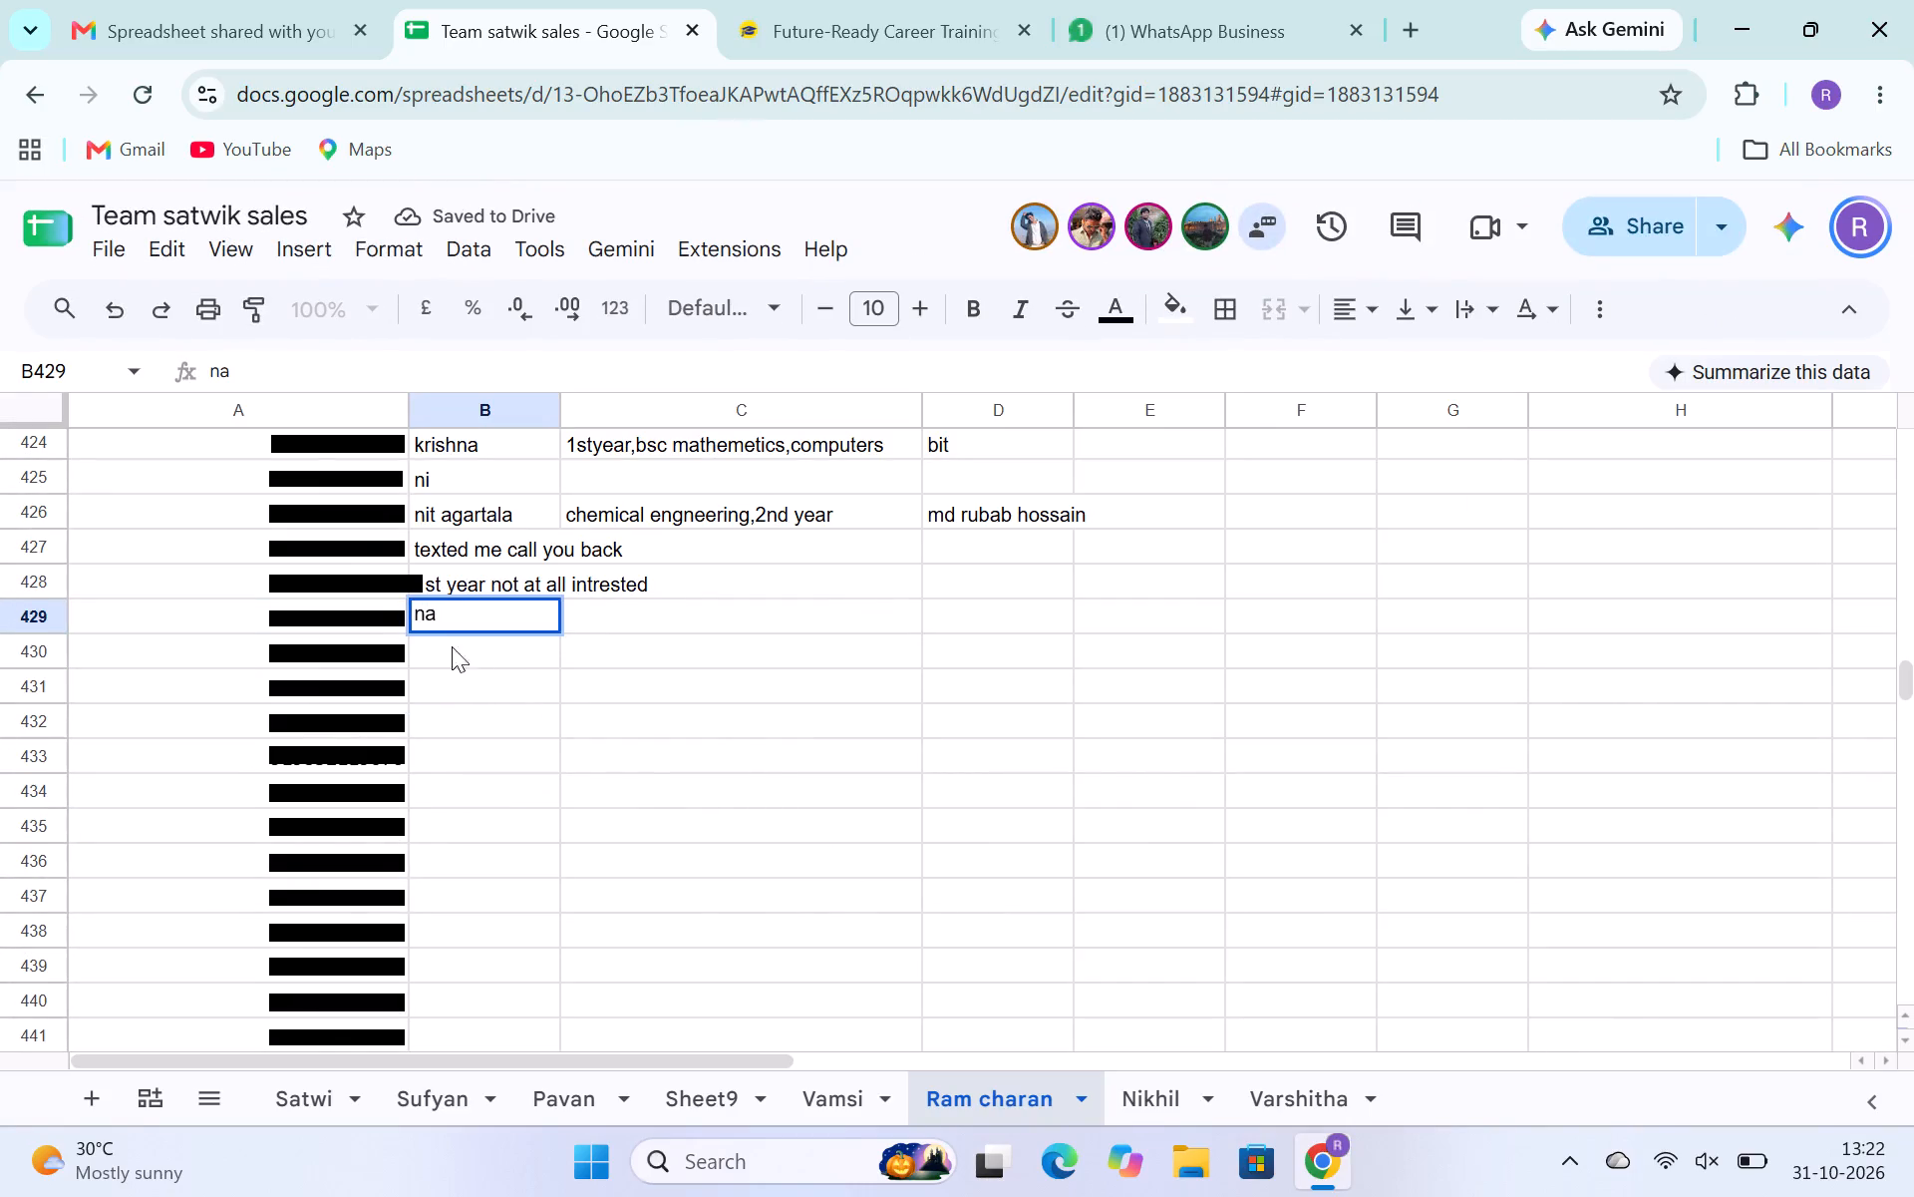
{"action": "left_click", "coordinate": [383, 653]}
{"action": "scroll", "coordinate": [383, 653], "scroll_direction": "right", "scroll_amount": 1}
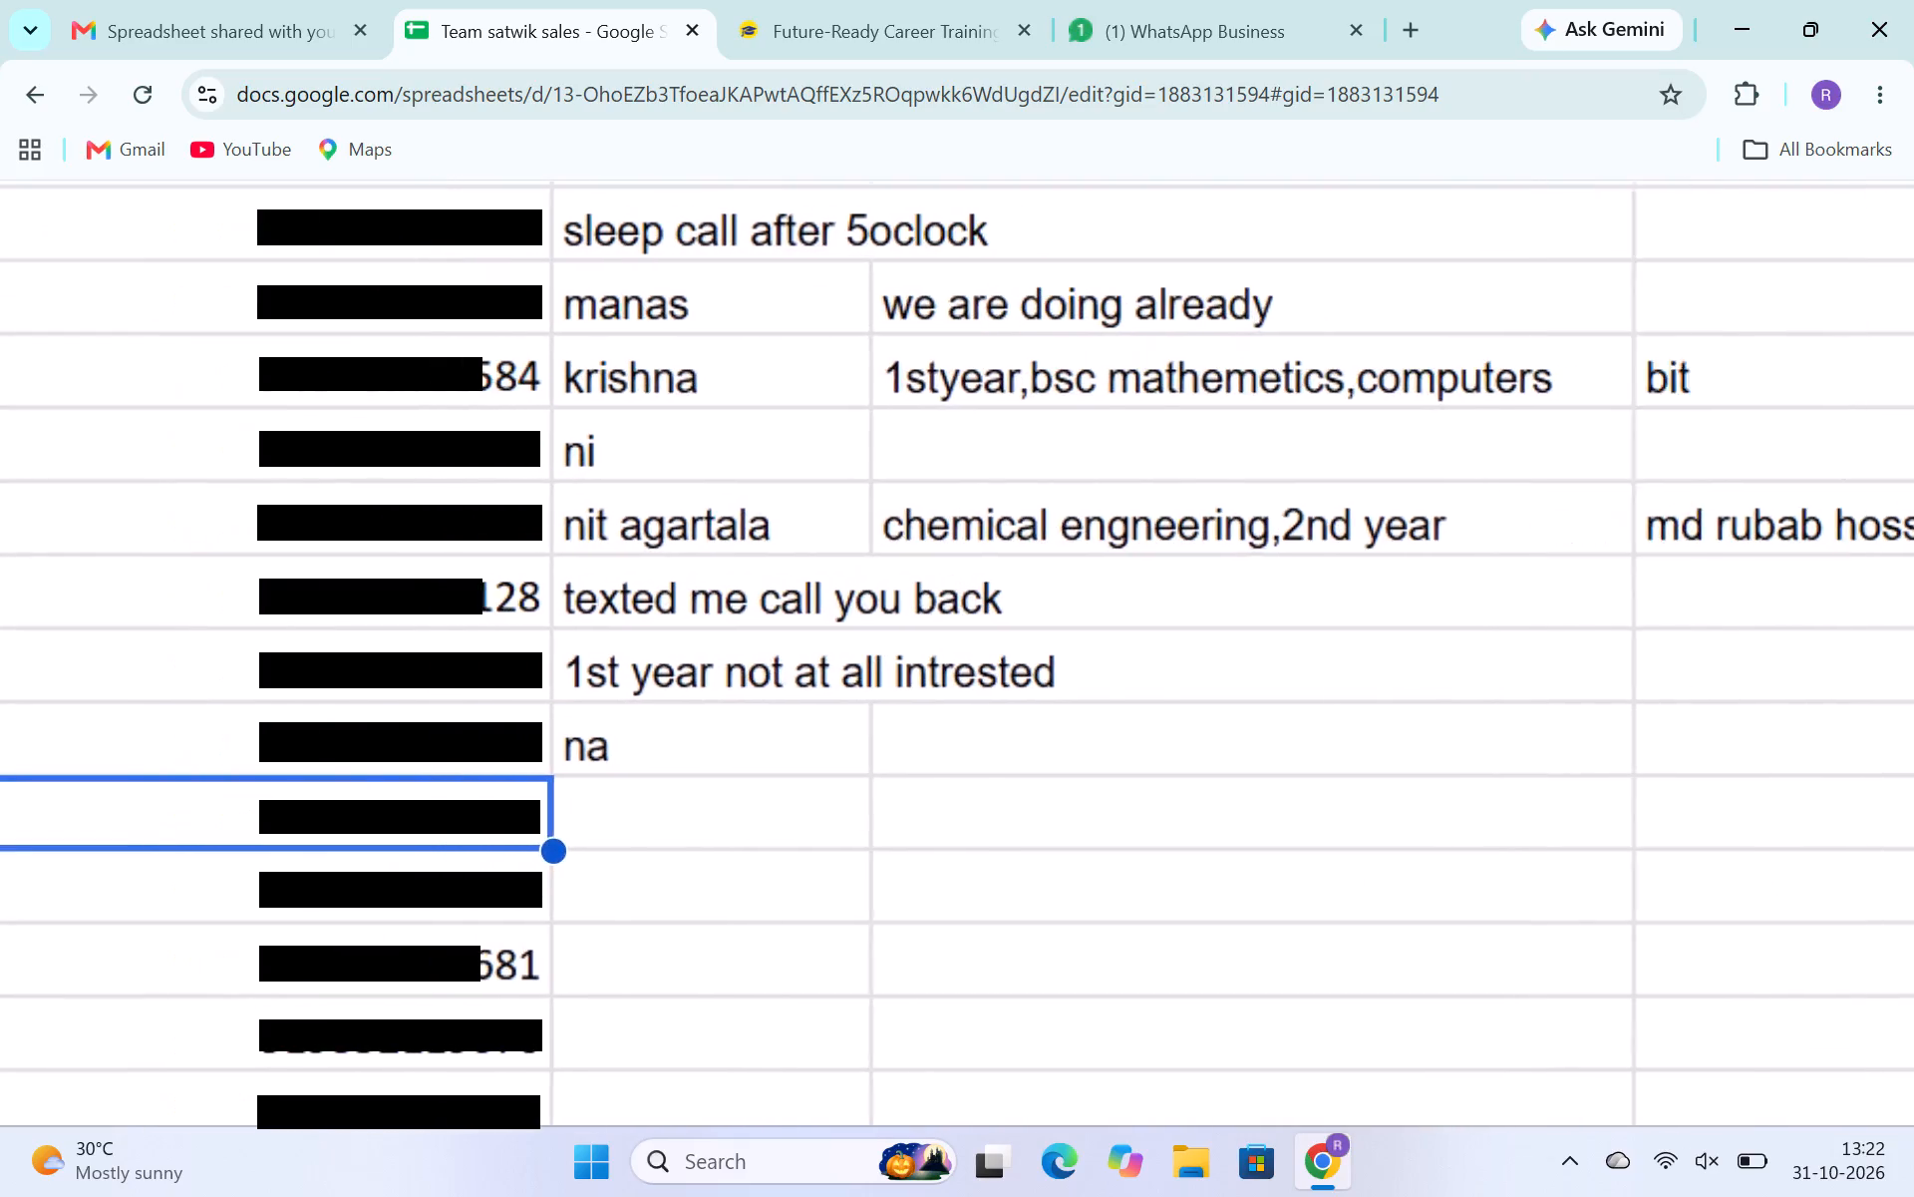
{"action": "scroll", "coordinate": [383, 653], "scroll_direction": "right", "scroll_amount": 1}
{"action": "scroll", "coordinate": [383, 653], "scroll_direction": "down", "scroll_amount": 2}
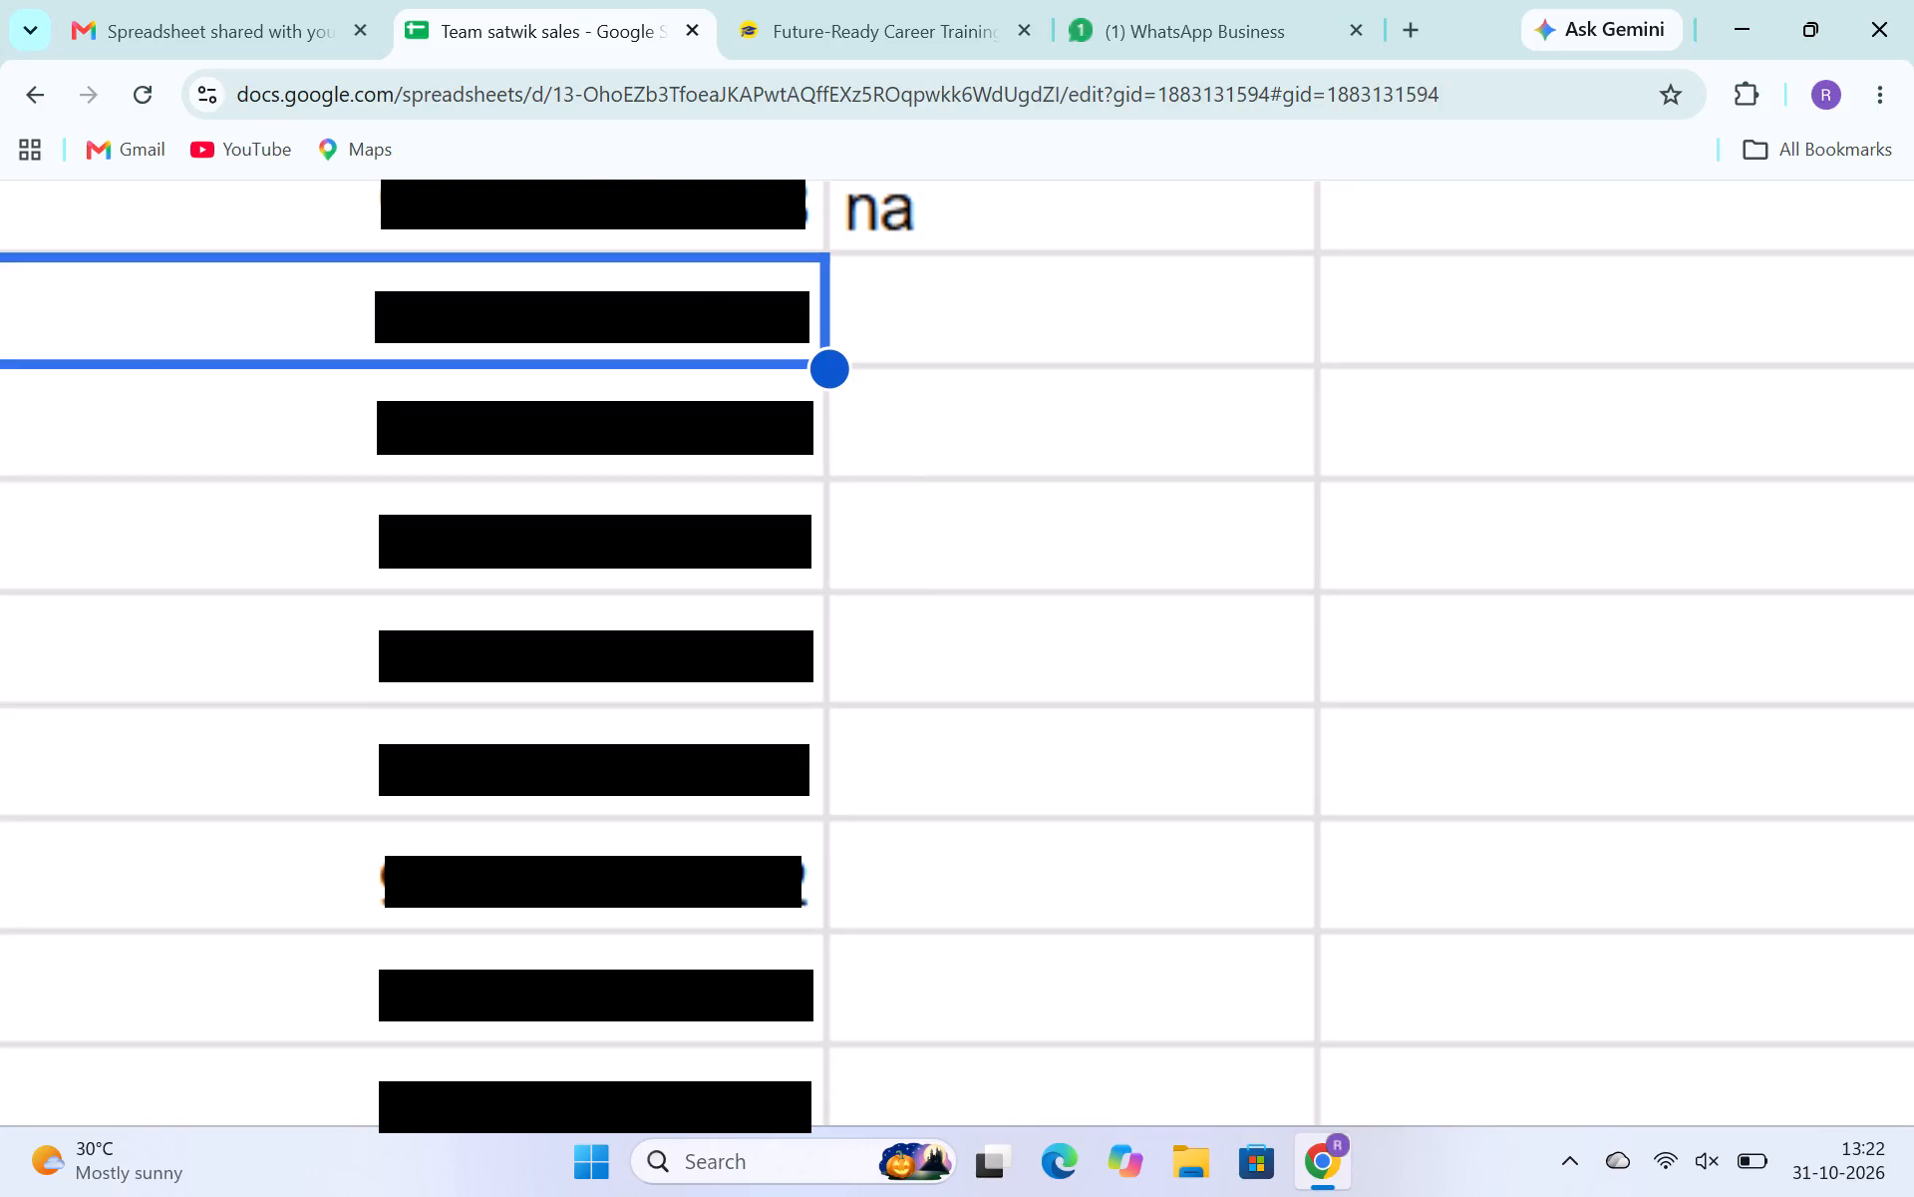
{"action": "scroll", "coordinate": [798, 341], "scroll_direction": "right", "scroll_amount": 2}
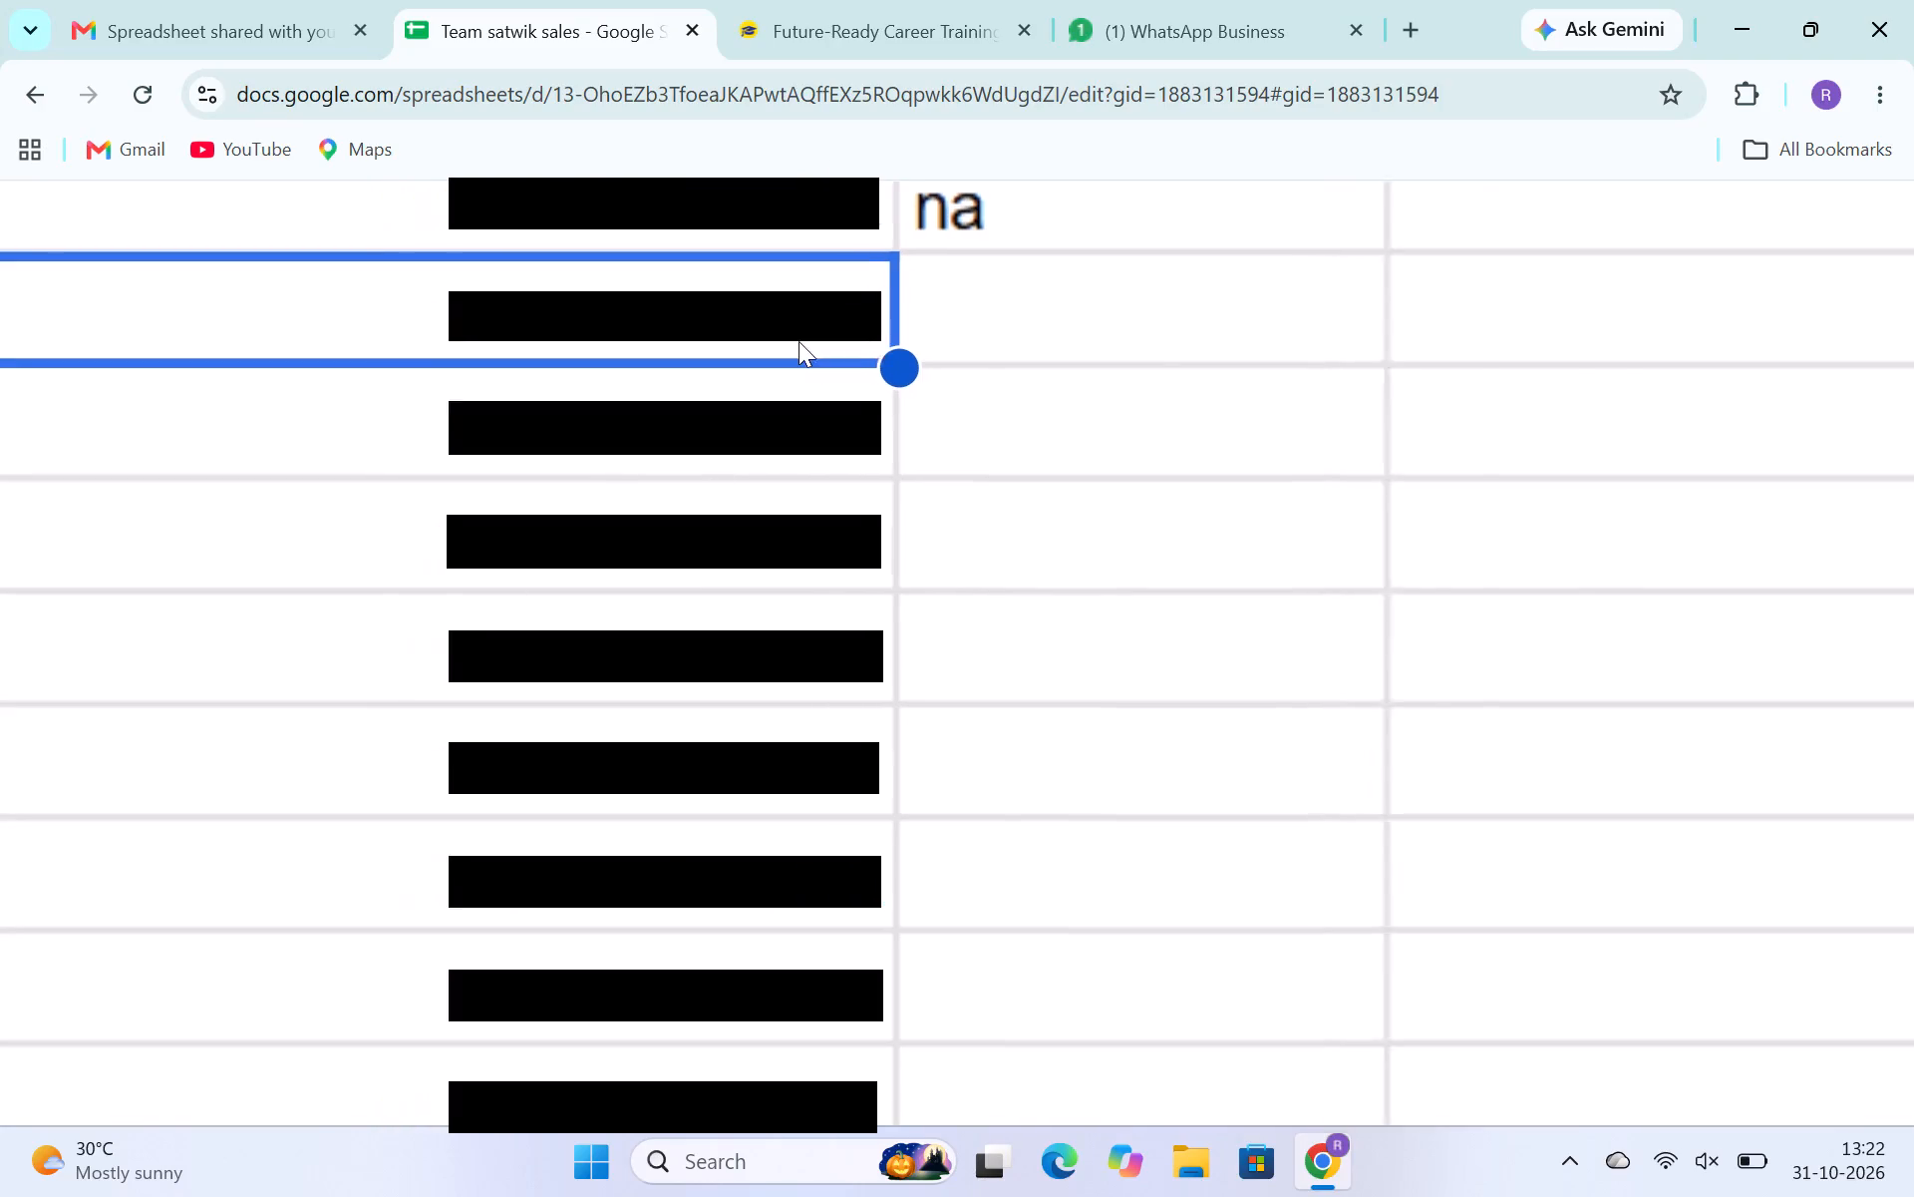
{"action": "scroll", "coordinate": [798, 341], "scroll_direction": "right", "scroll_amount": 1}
Switch from the team sales spreadsheet to the open Learners Track course website.
{"action": "left_click", "coordinate": [986, 0]}
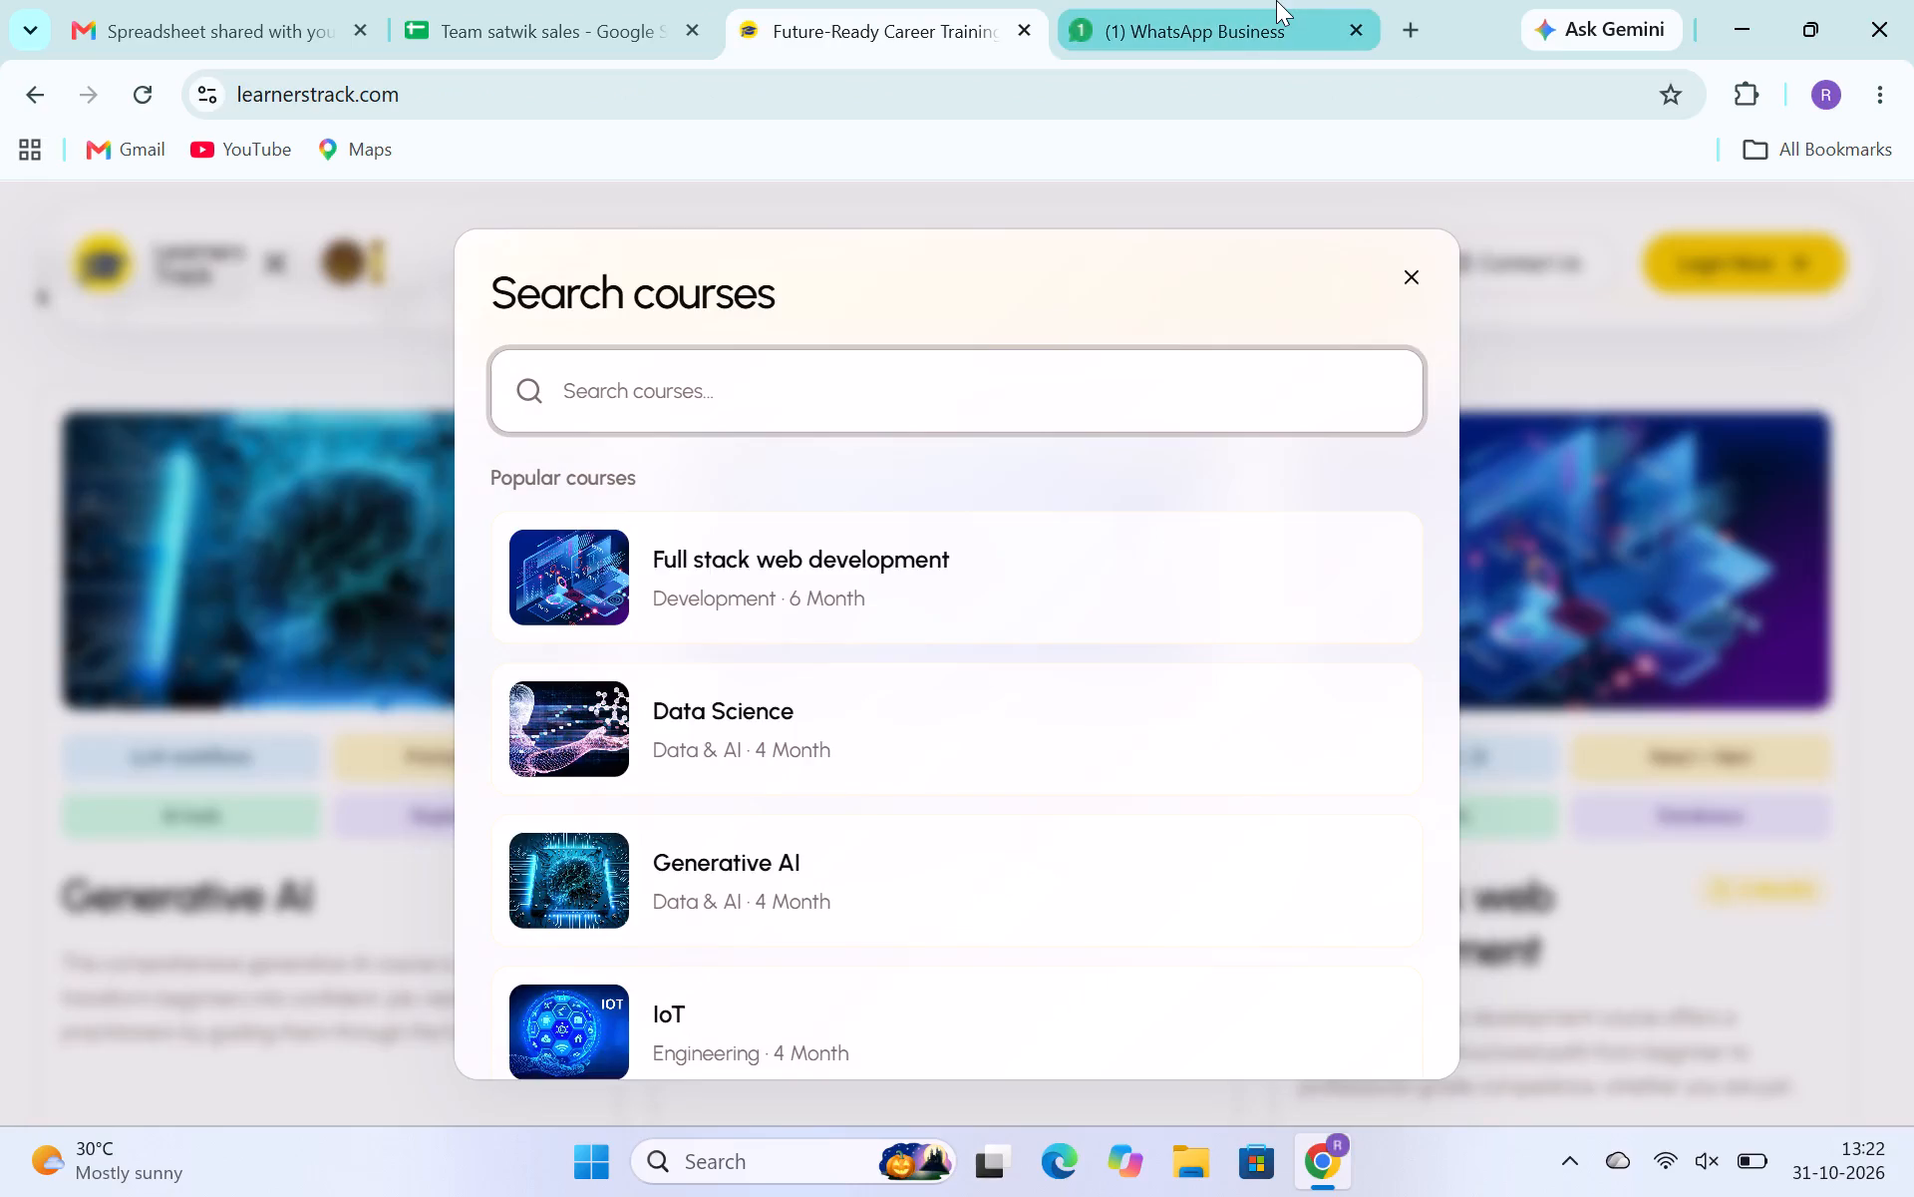